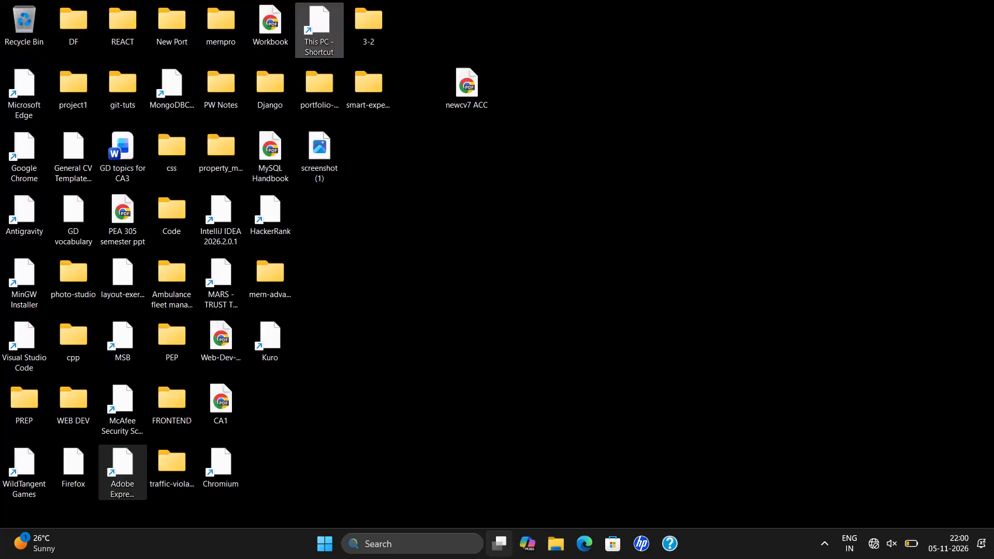
Close Desktop 2 and the Chrome PDF and Downloads File Explorer windows open on Desktop 1.
click(565, 429)
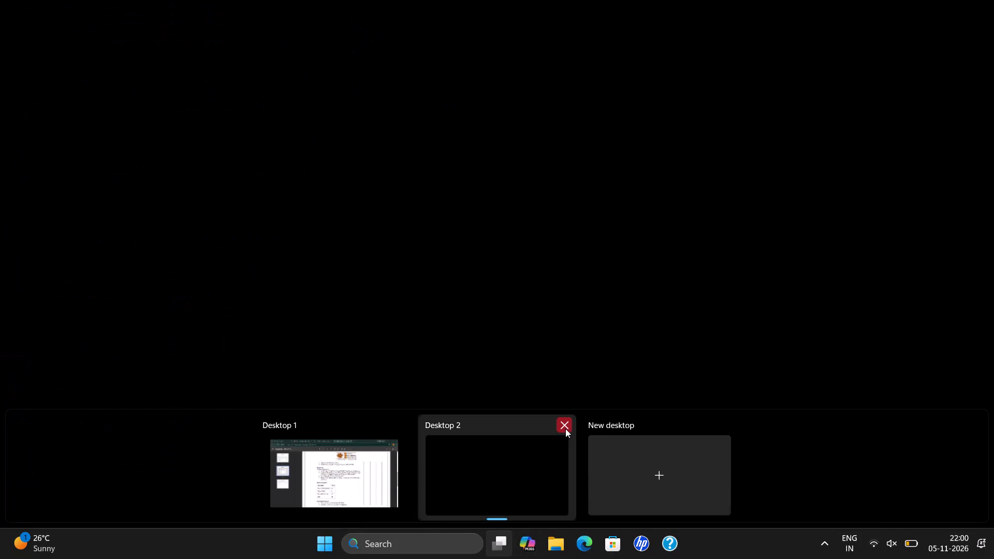
click(474, 134)
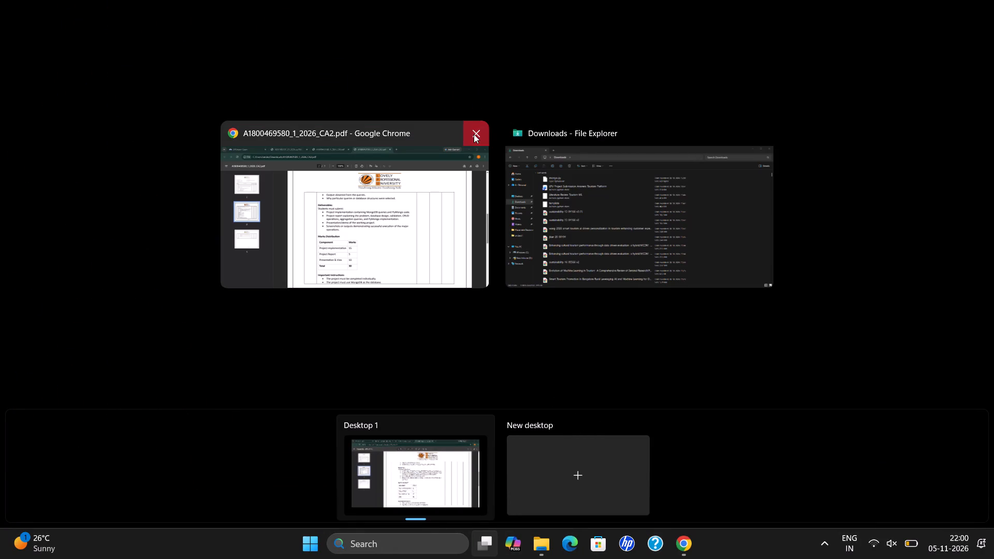
click(620, 138)
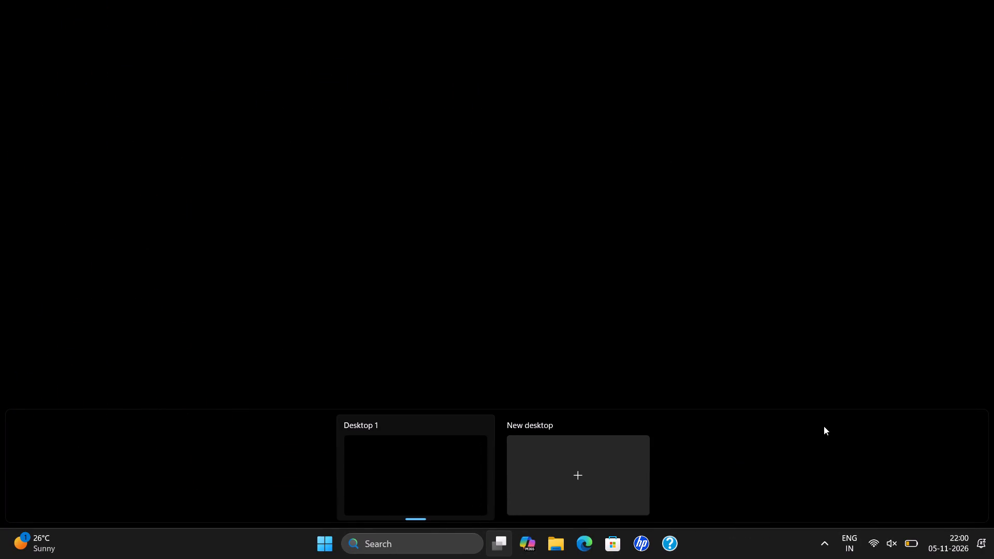
Open the list of available Wi-Fi networks, select the Hostel Wi-Fi entry, and return to the quick settings.
click(891, 553)
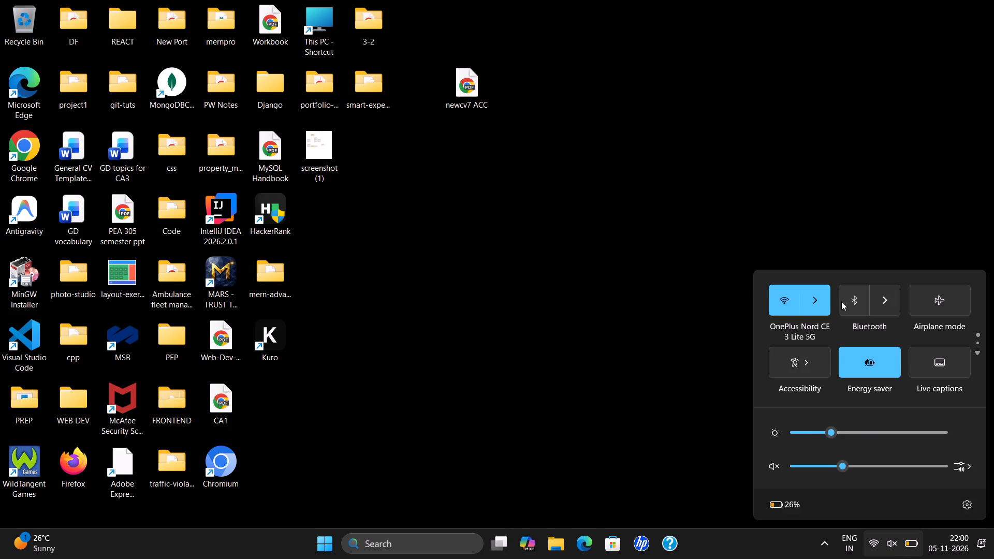
click(818, 302)
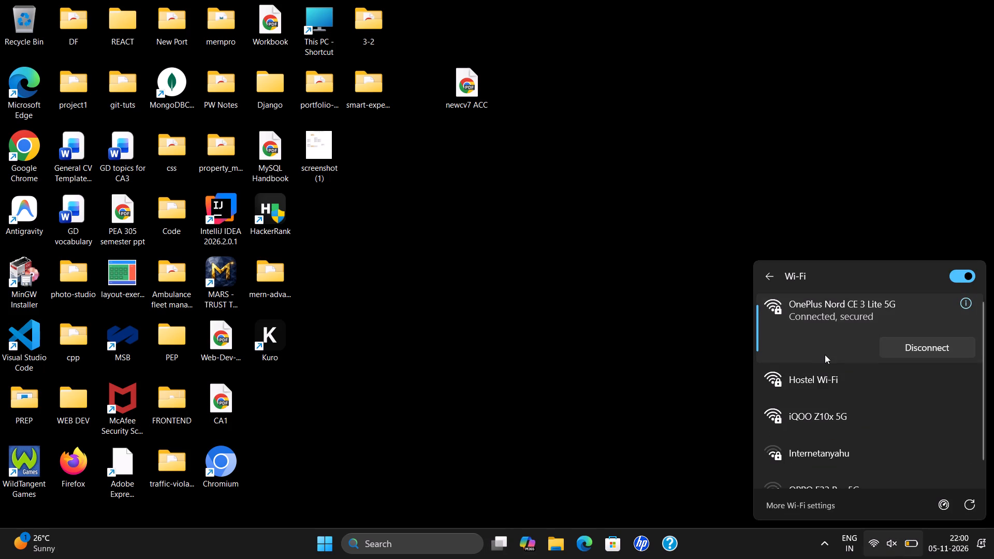
click(849, 386)
click(770, 280)
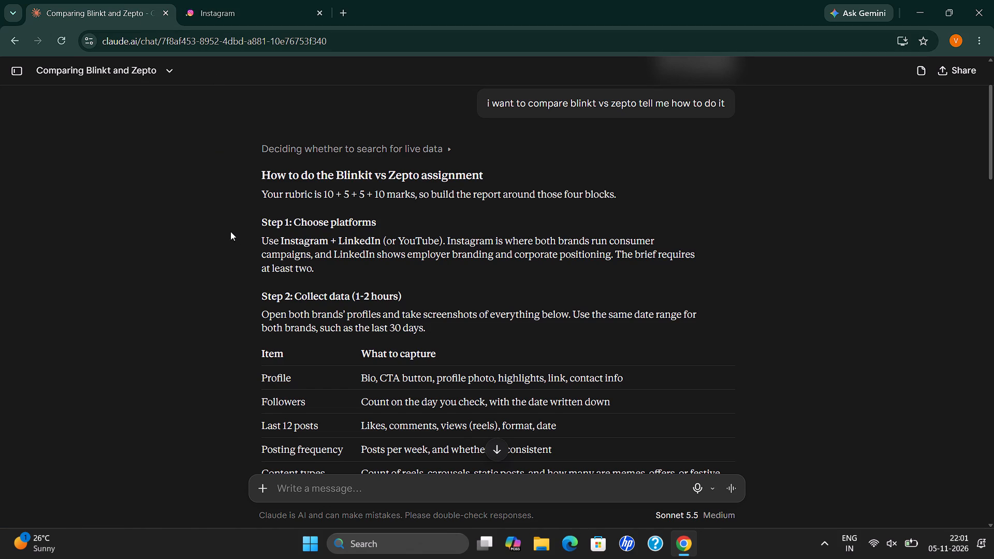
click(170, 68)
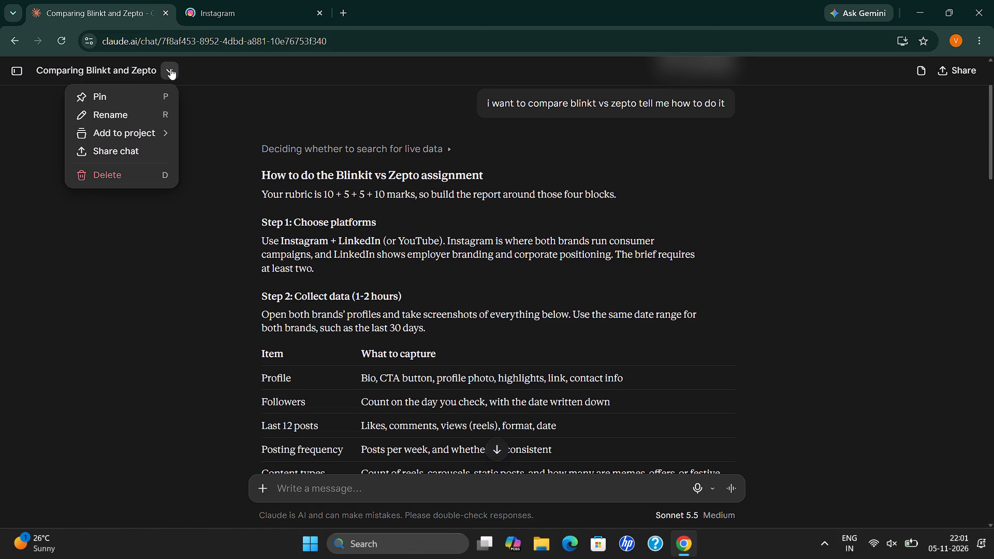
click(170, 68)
Switch to the Instagram page and read the announcement post in the home feed, including its full caption.
click(199, 0)
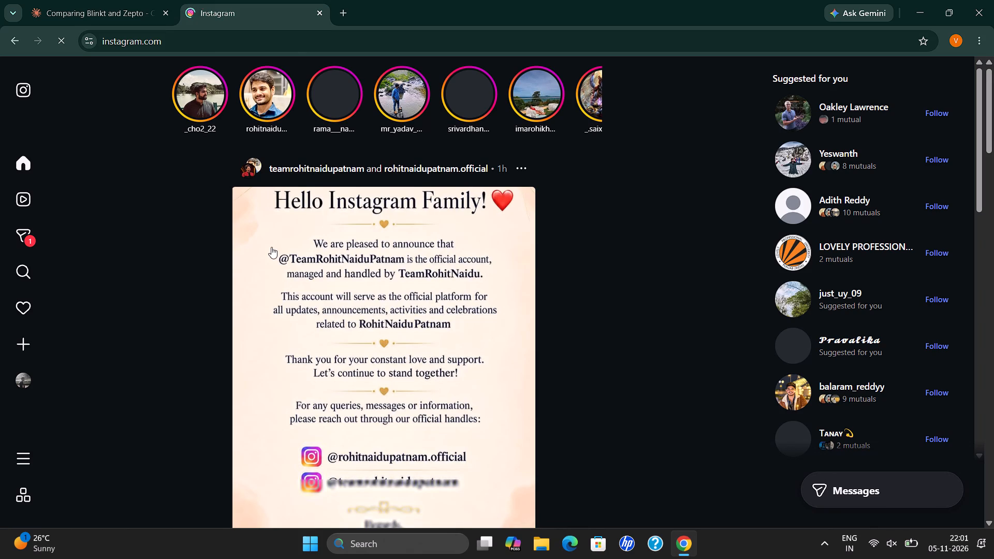
scroll(271, 247, down, 2)
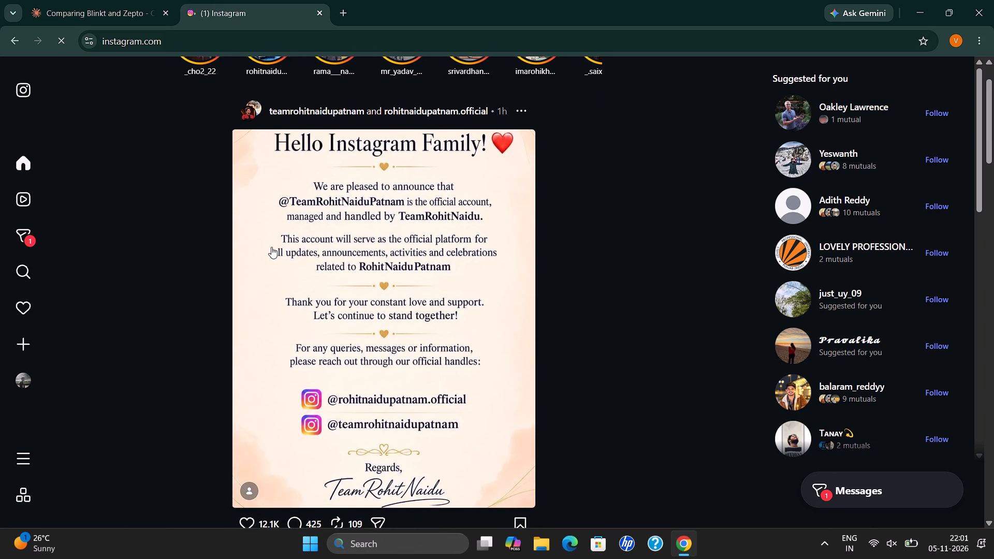
scroll(271, 247, down, 1)
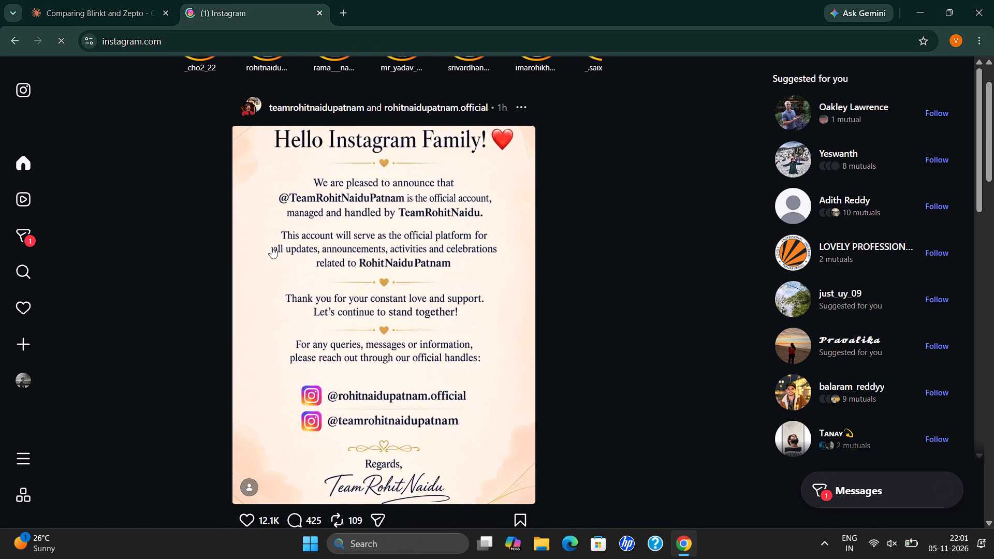
scroll(271, 247, down, 3)
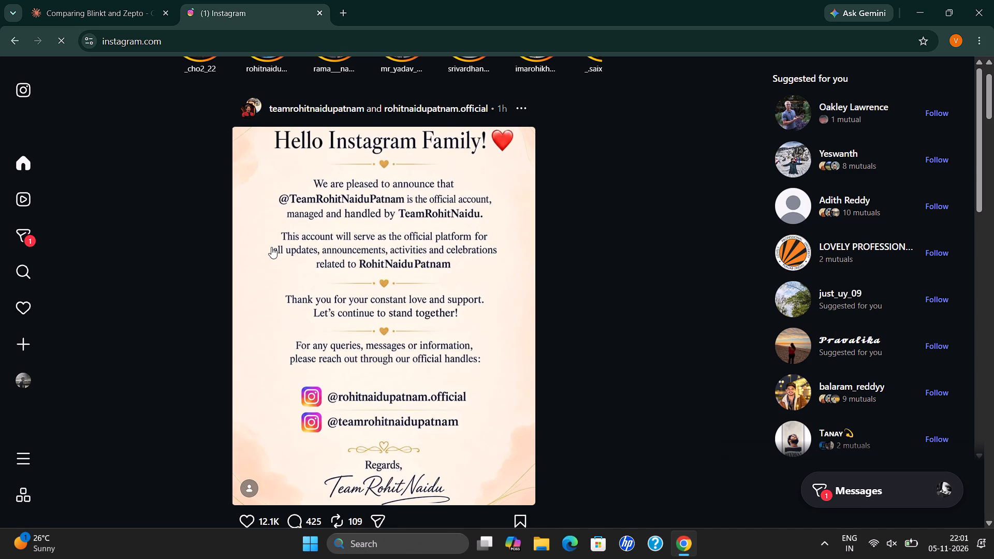
scroll(271, 247, down, 6)
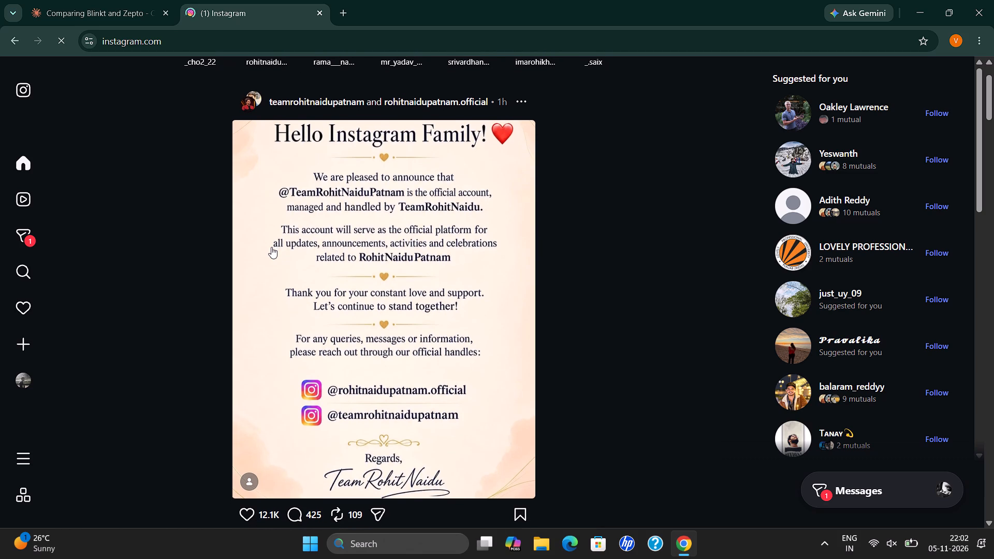
scroll(271, 247, down, 2)
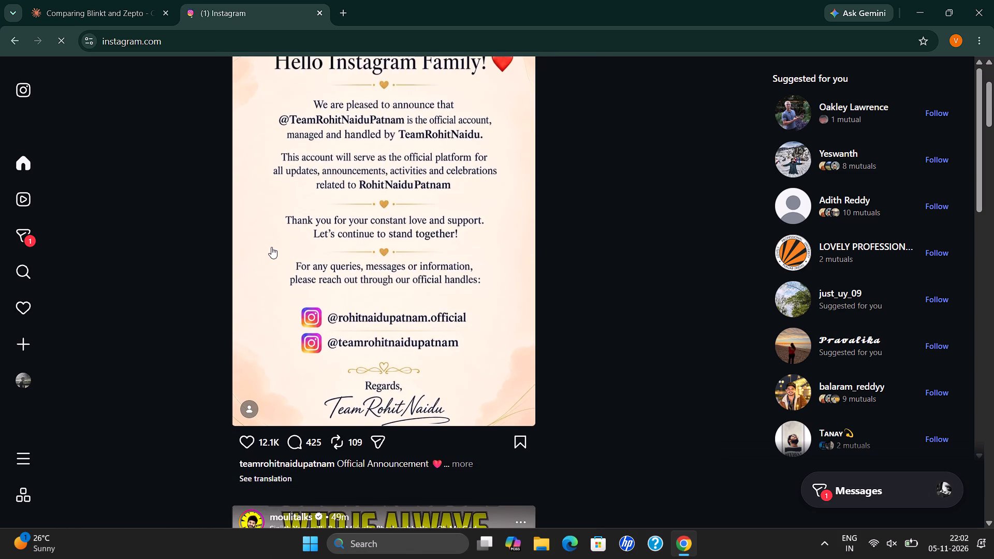
click(457, 467)
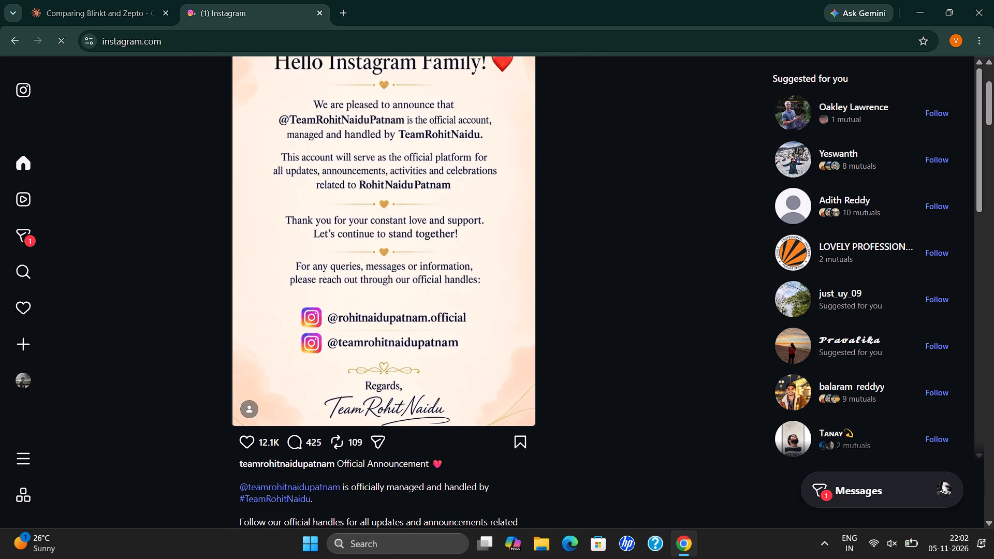
scroll(350, 462, down, 1)
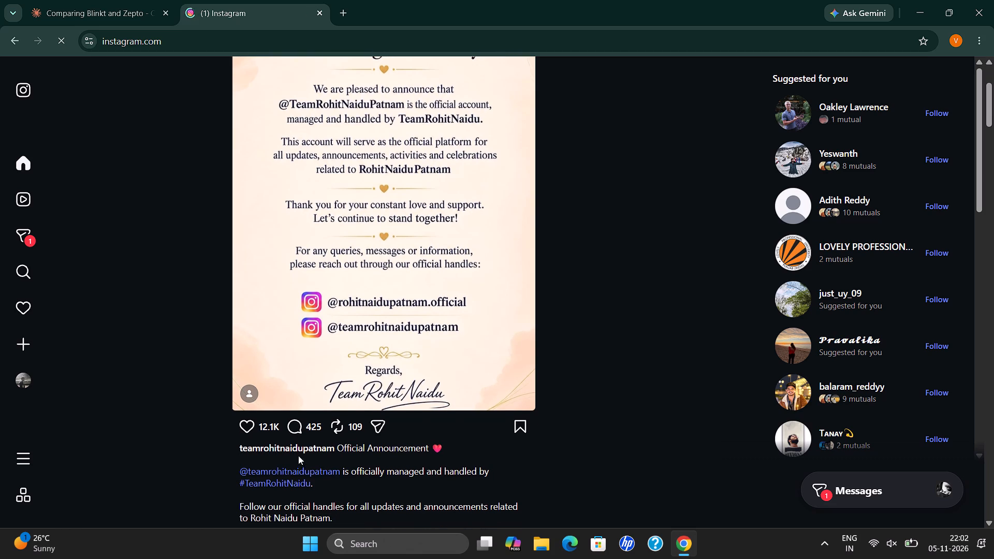
scroll(295, 450, up, 1)
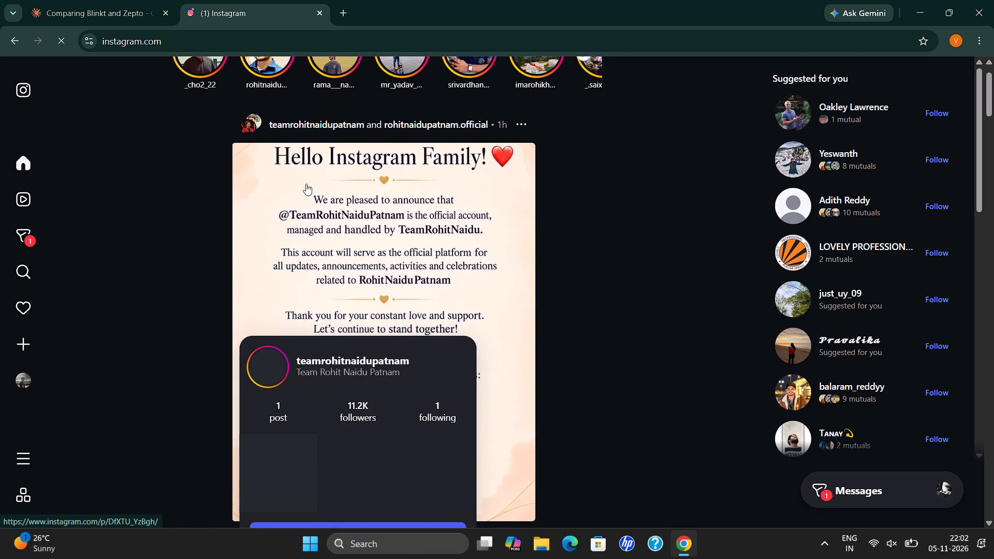
Open the profile of the account that posted the announcement, view its story, and close the story.
click(319, 126)
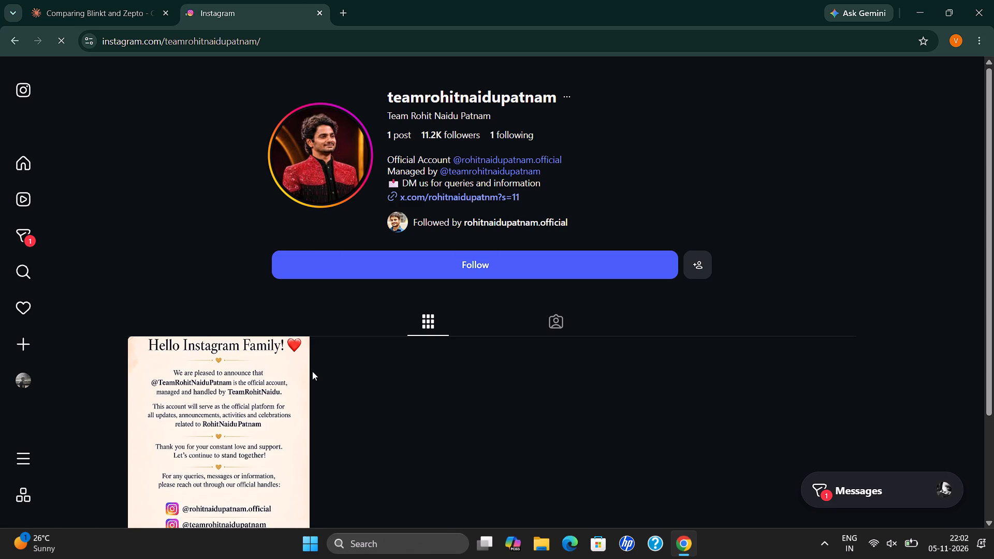
scroll(312, 371, up, 1)
click(314, 187)
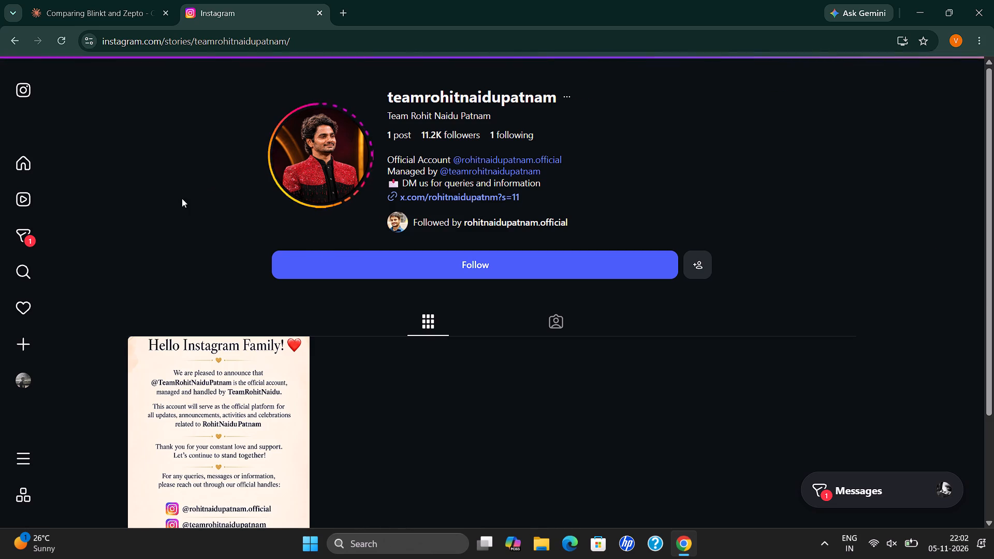
click(59, 265)
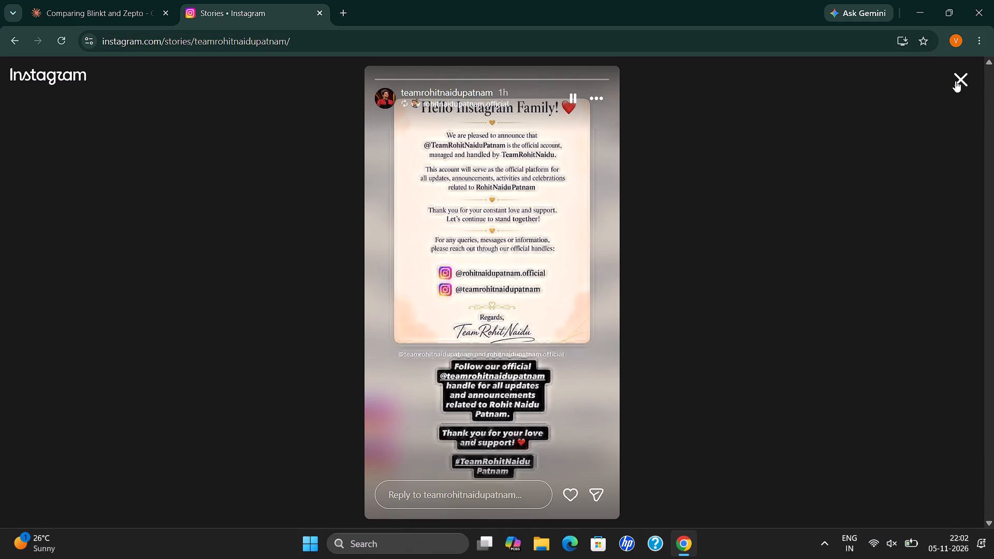
click(957, 82)
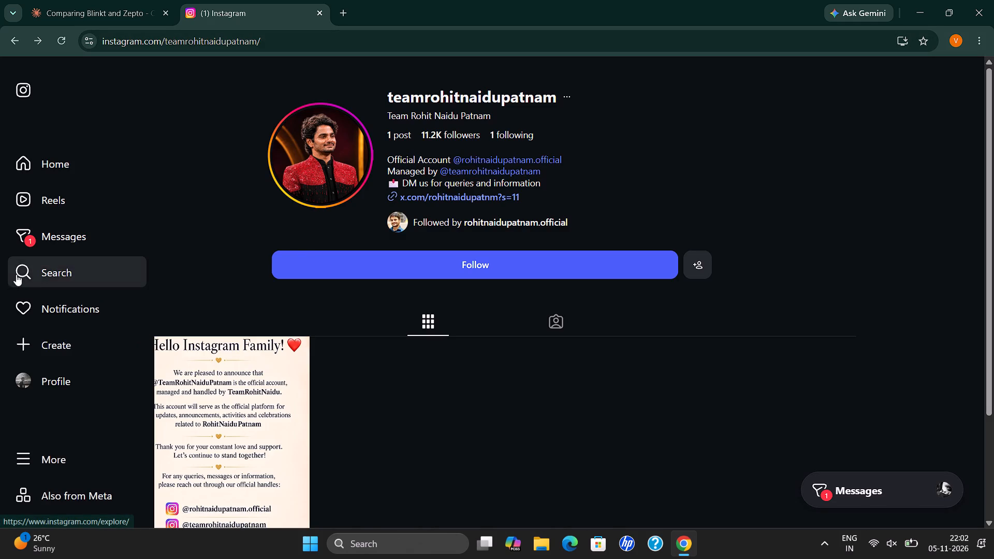
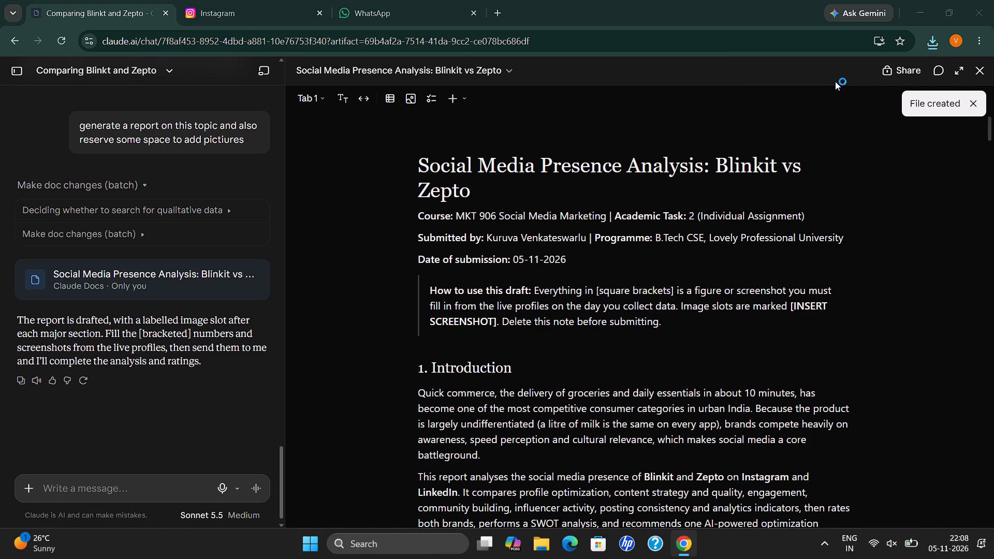
Look through the exported report's pages in Word to check its sections, tables and image placeholders, ending at the title.
scroll(506, 381, down, 9)
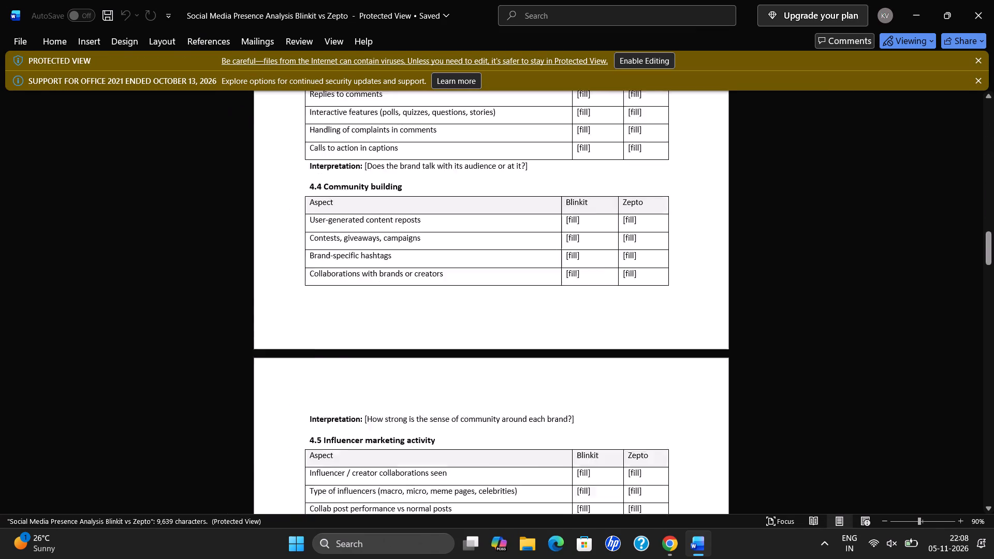
scroll(506, 381, down, 11)
scroll(506, 381, up, 4)
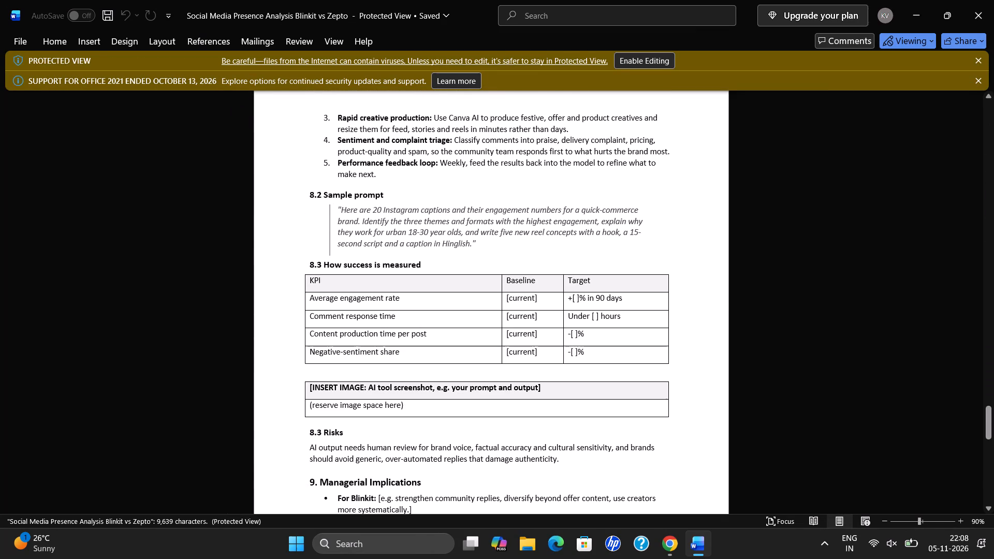
scroll(506, 381, up, 2)
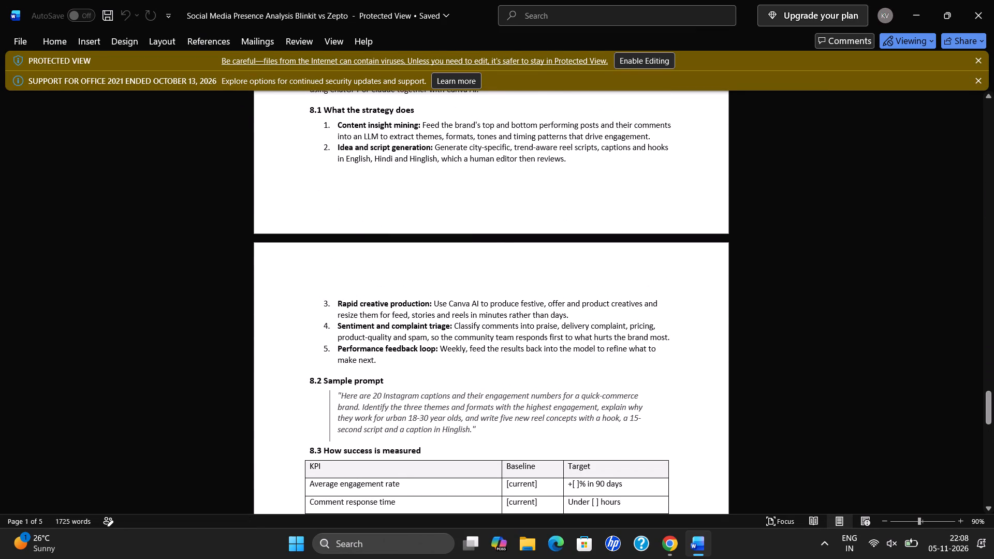
scroll(506, 381, up, 9)
scroll(506, 381, up, 19)
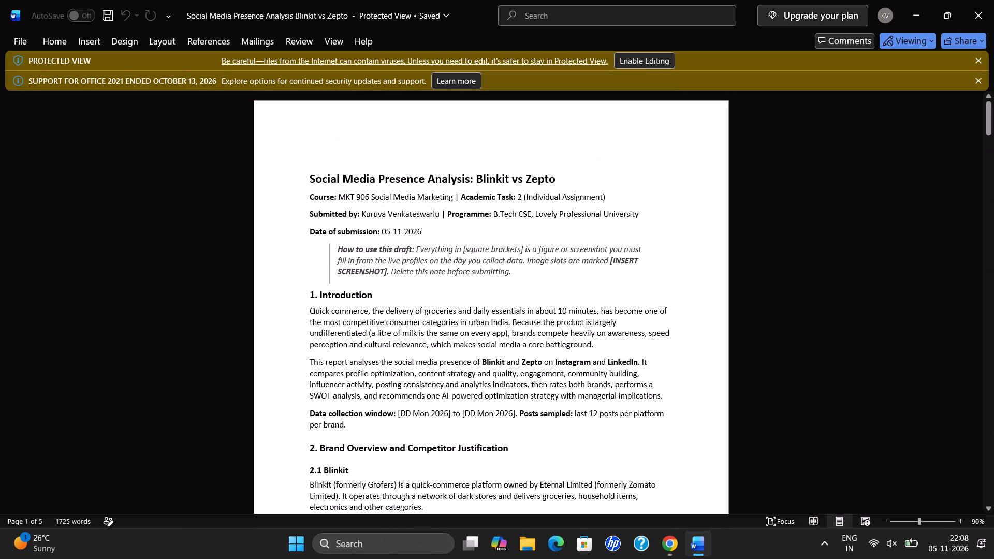
scroll(572, 304, up, 6)
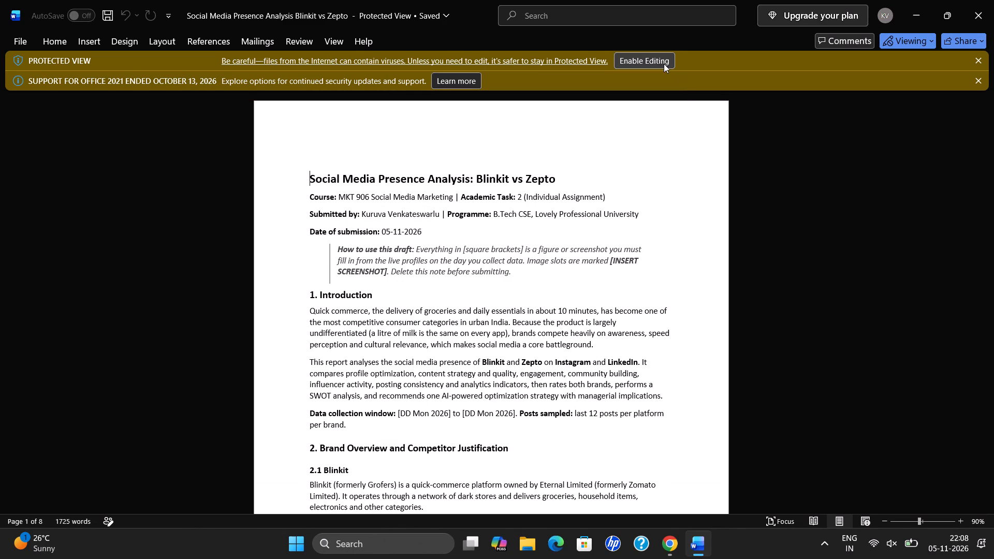
Enable editing of the downloaded Blinkit vs Zepto report so it leaves Protected View.
click(662, 62)
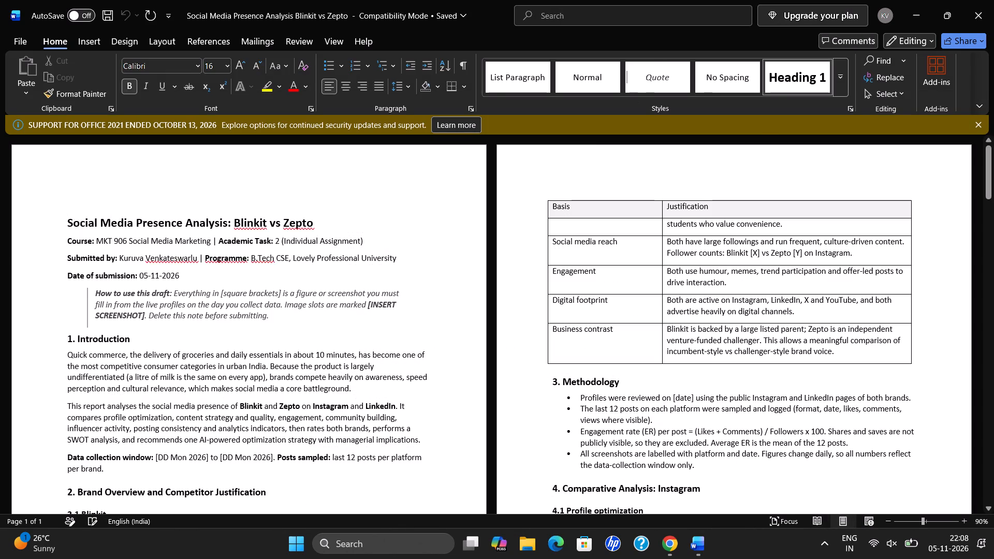
Look through the editable report from the References section back up to the title.
ctrl+scroll(572, 187, up, 1)
scroll(572, 187, down, 9)
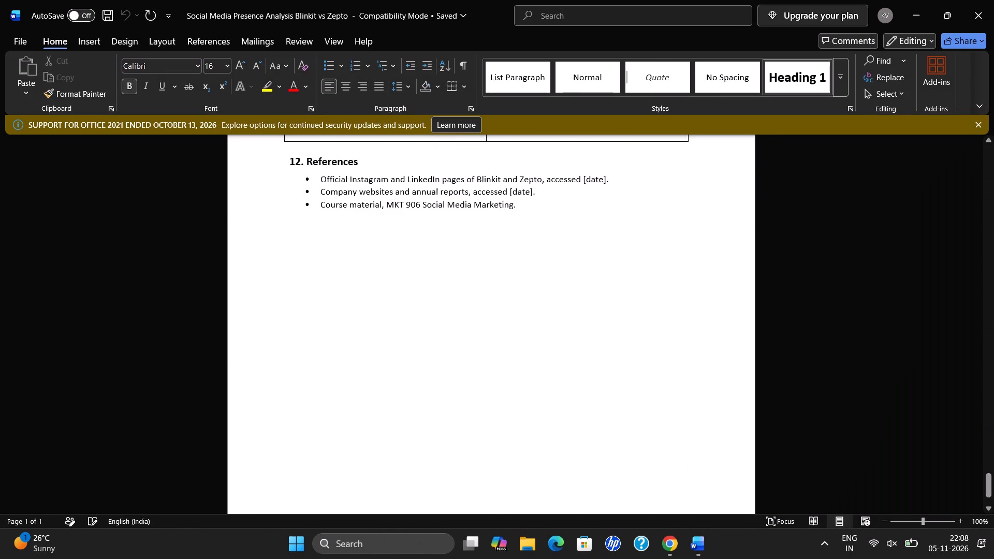
scroll(572, 187, up, 8)
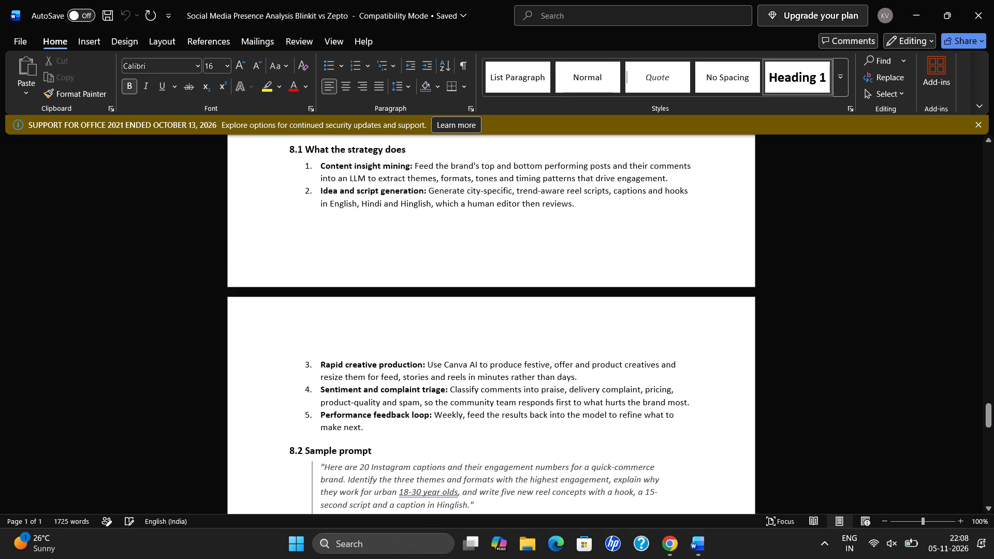
scroll(572, 187, up, 11)
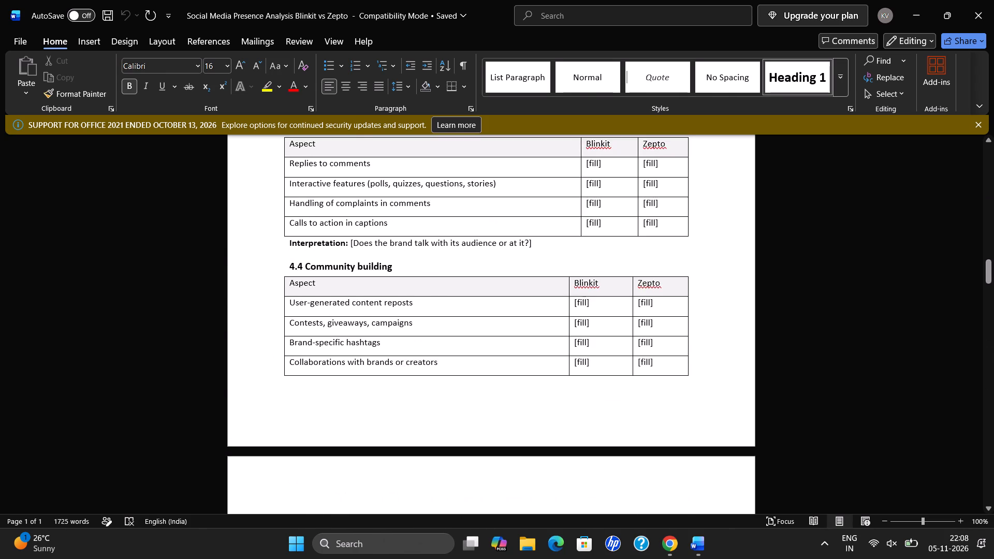
scroll(572, 187, up, 20)
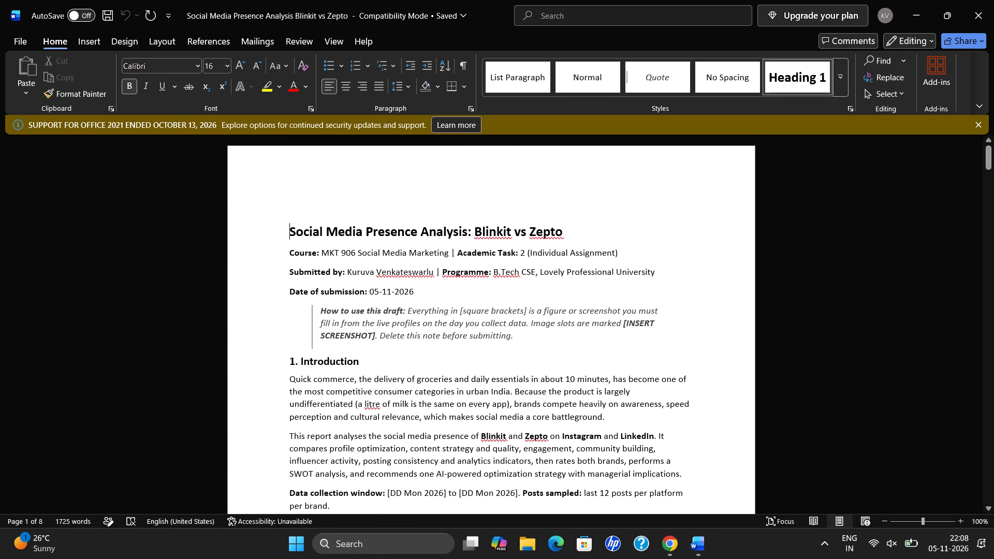
ctrl+scroll(572, 187, up, 3)
Examine the report's Instagram, LinkedIn and rating tables and their screenshot placeholders, ending at the content strategy and audience engagement sections.
scroll(572, 187, down, 5)
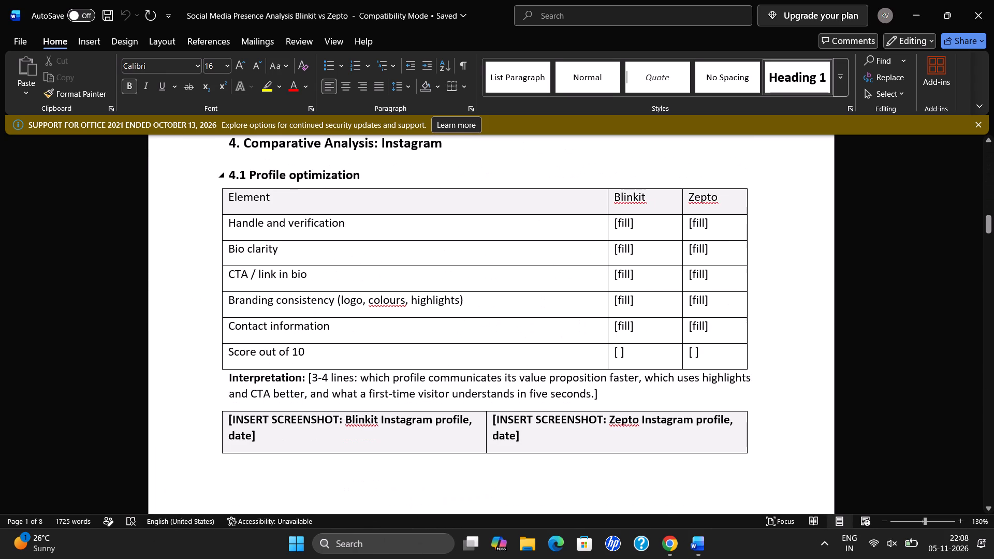
scroll(572, 187, down, 1)
ctrl+scroll(572, 187, down, 3)
scroll(572, 187, down, 8)
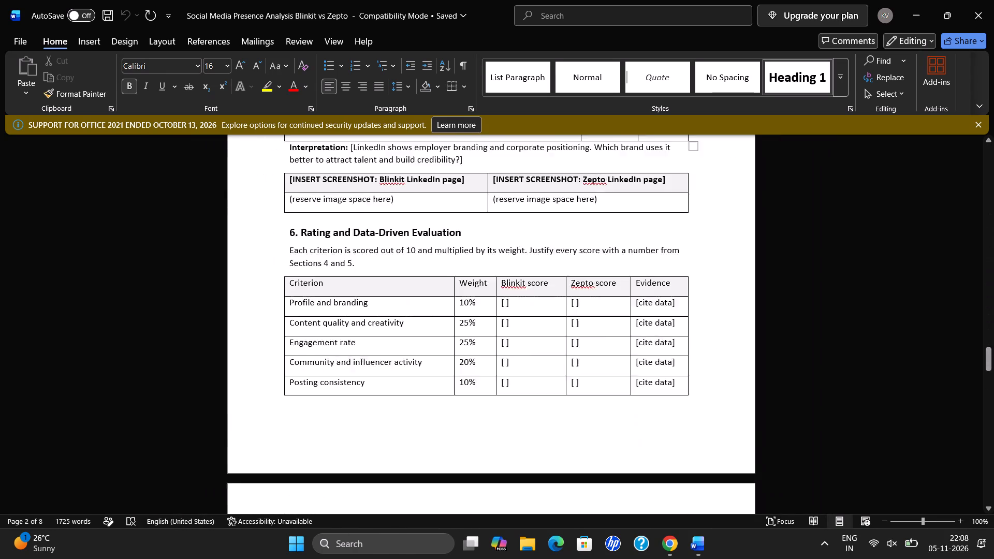
scroll(572, 187, down, 12)
scroll(572, 187, up, 11)
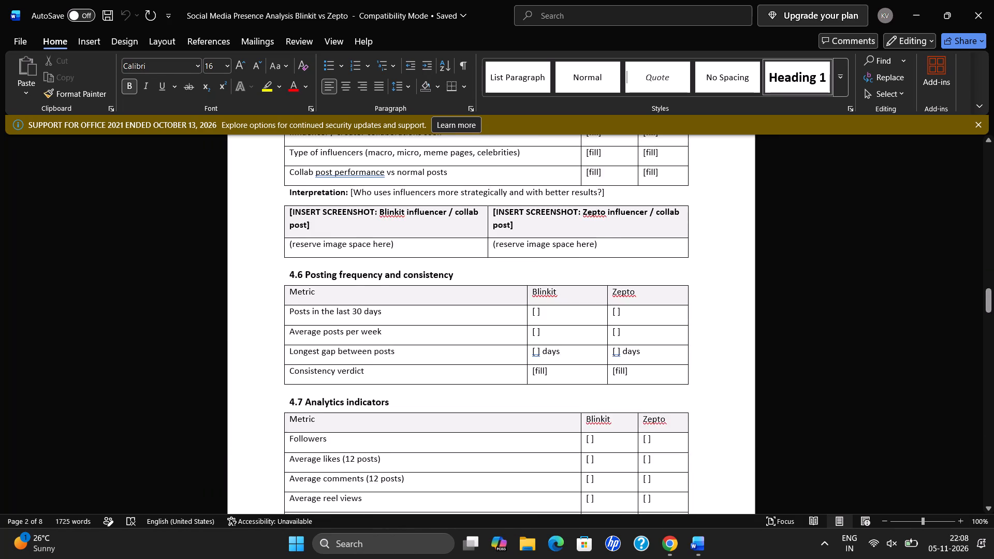
scroll(572, 187, up, 4)
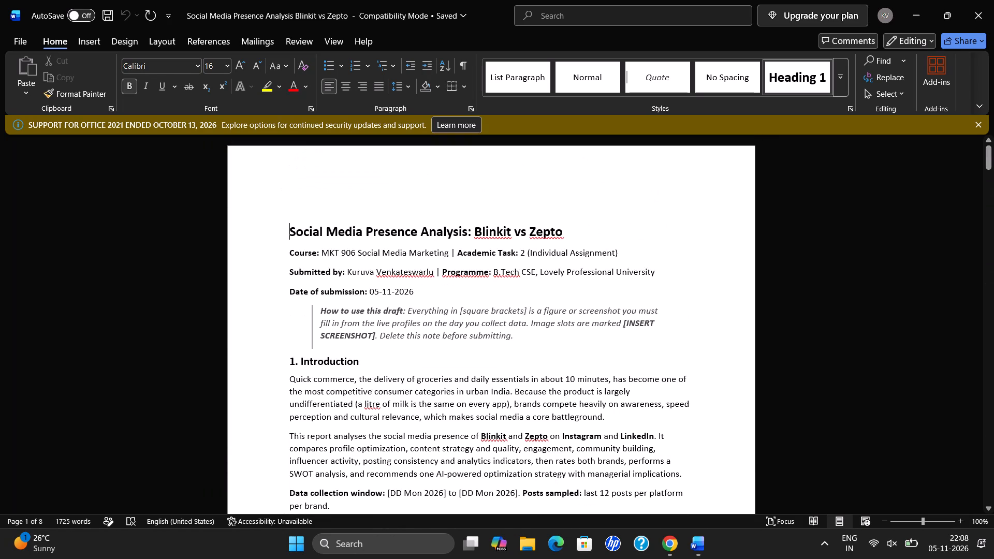
ctrl+scroll(572, 187, up, 3)
ctrl+scroll(572, 187, down, 4)
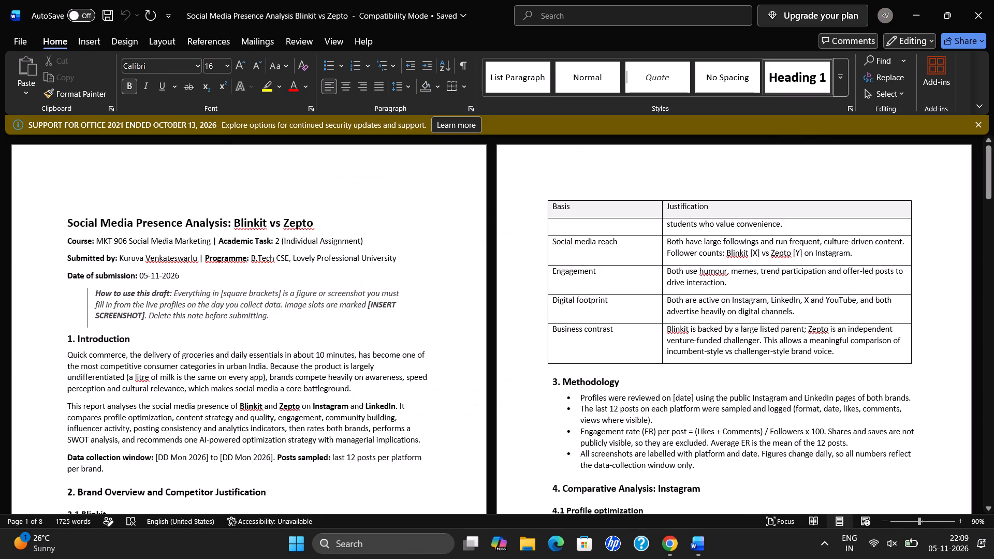
ctrl+scroll(572, 187, down, 2)
ctrl+scroll(572, 187, up, 4)
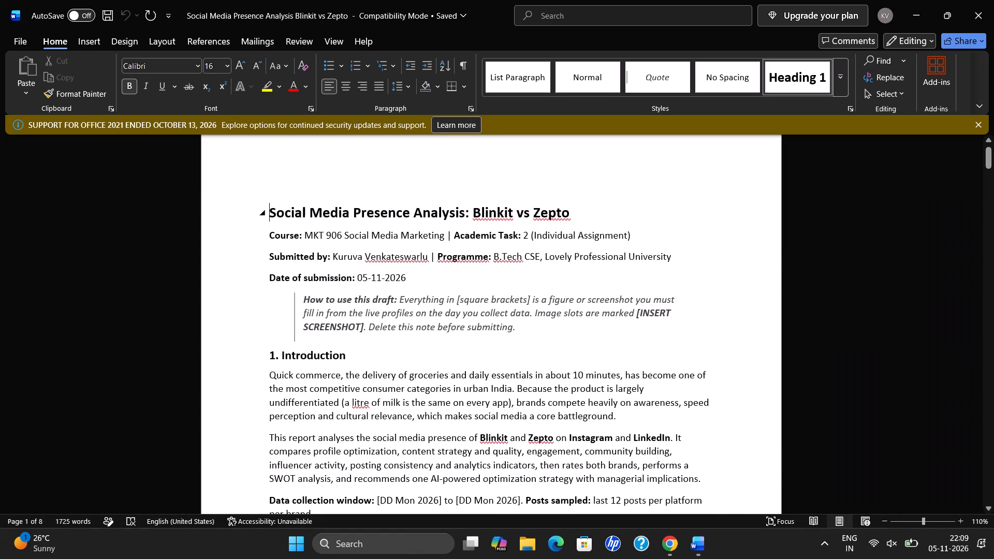
scroll(572, 187, down, 7)
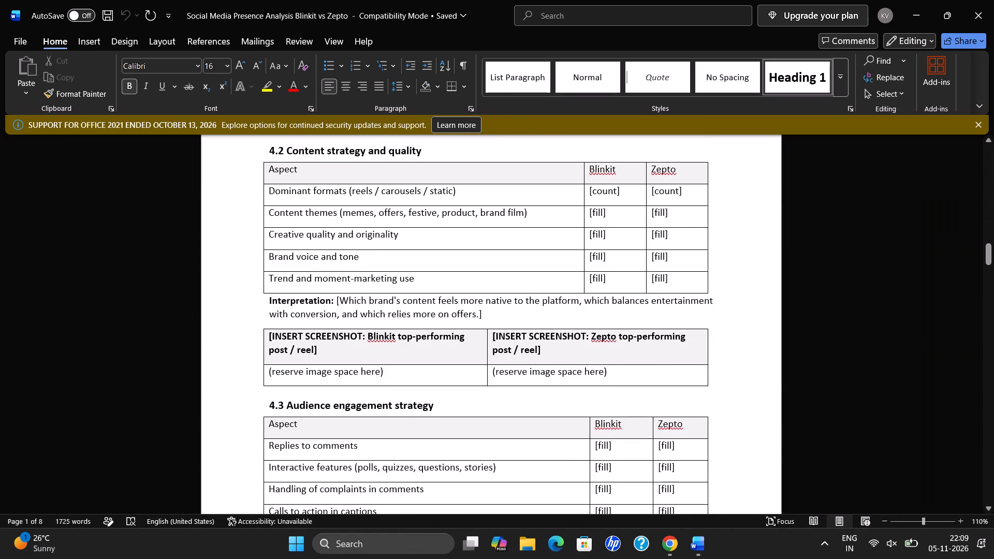
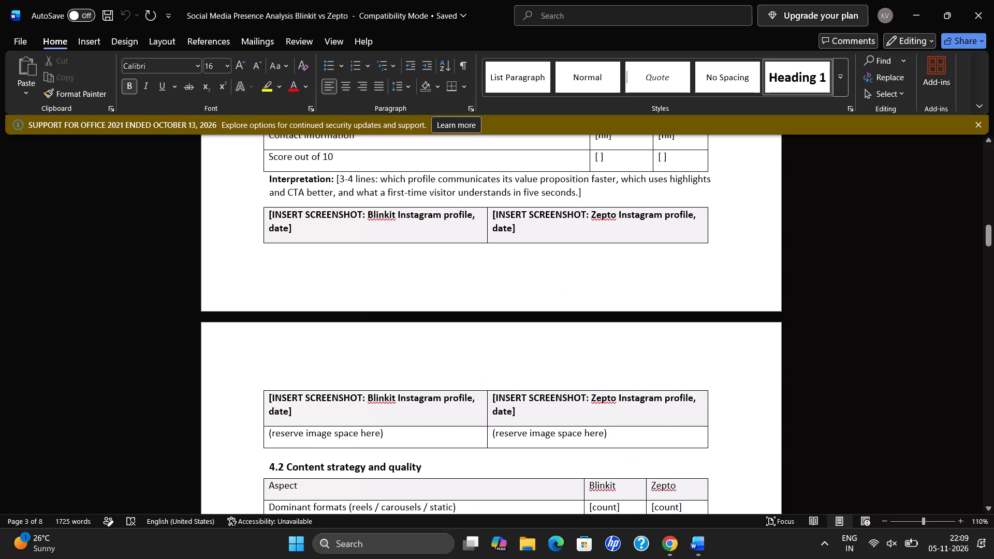
Skim the exported report in Word from its title to the Conclusion and Appendix sections before returning to the browser chat.
scroll(572, 187, up, 2)
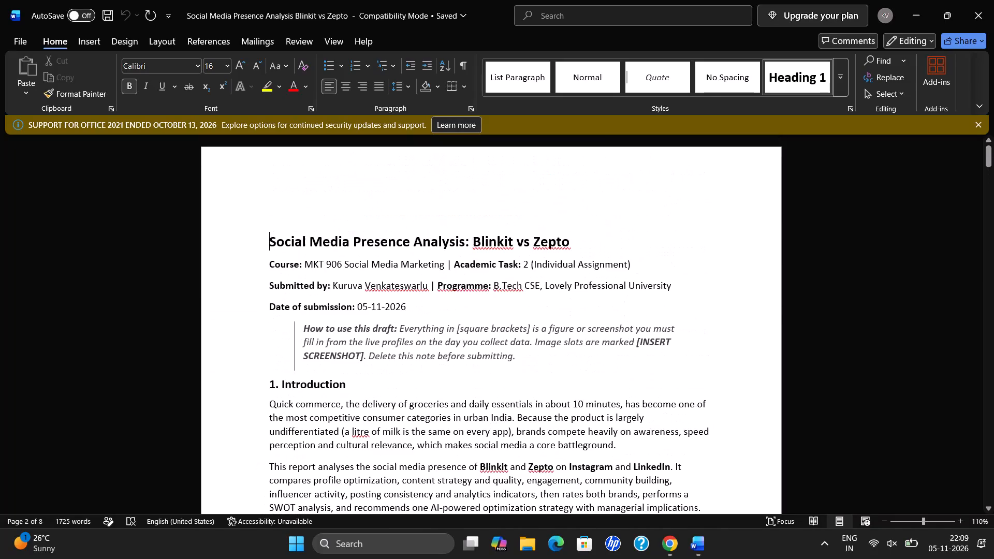
scroll(572, 187, up, 6)
scroll(572, 187, down, 5)
scroll(572, 187, down, 19)
scroll(572, 187, down, 5)
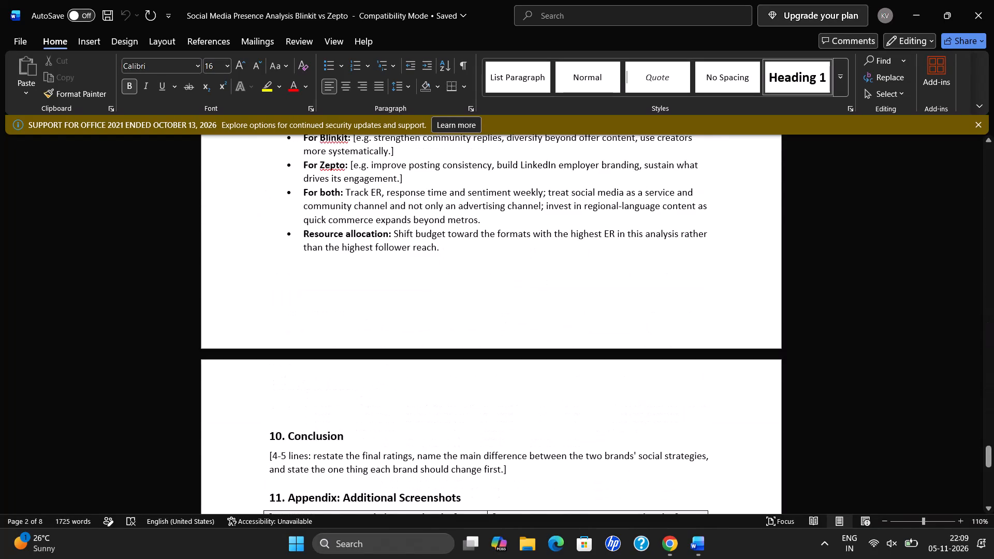
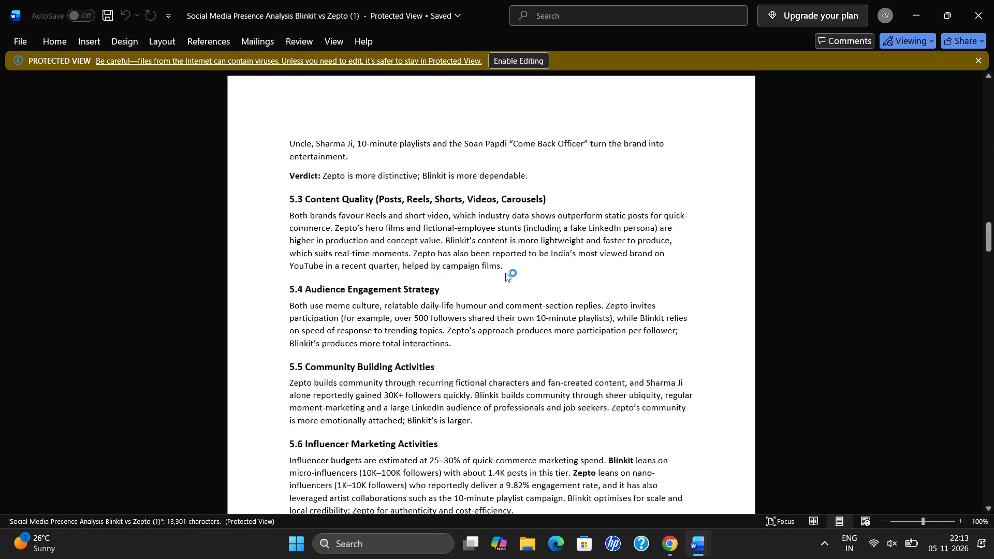
scroll(505, 273, down, 11)
scroll(505, 273, up, 1)
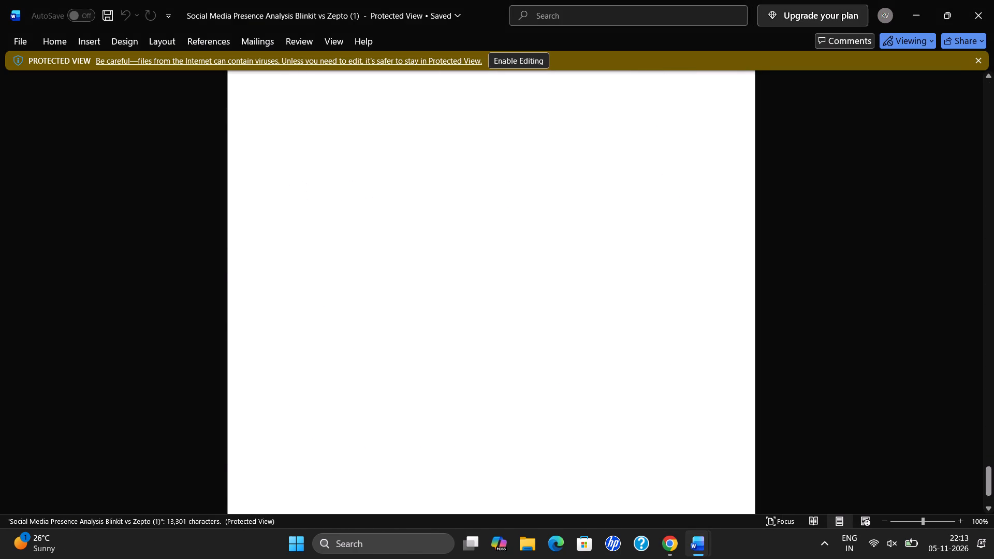
scroll(505, 273, up, 9)
scroll(505, 273, up, 14)
scroll(505, 273, up, 8)
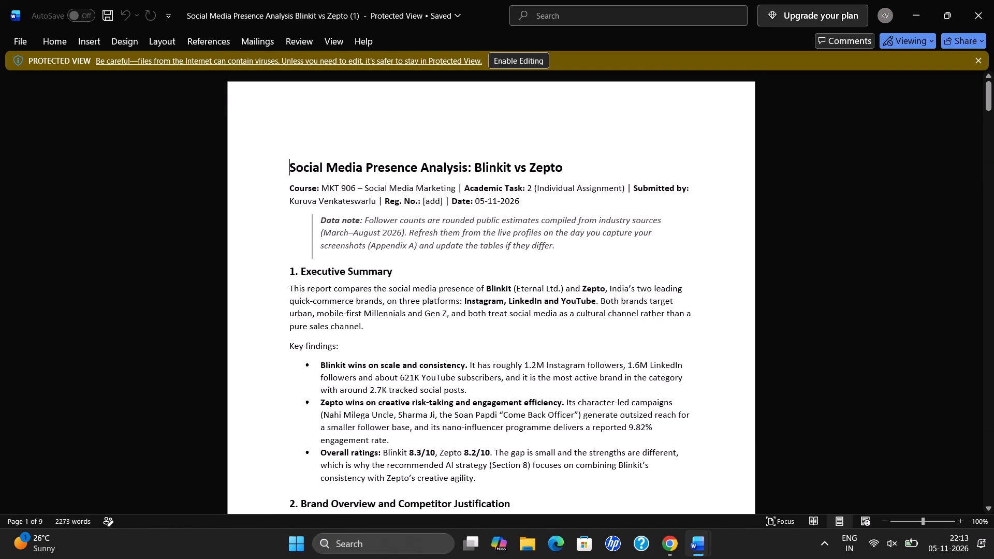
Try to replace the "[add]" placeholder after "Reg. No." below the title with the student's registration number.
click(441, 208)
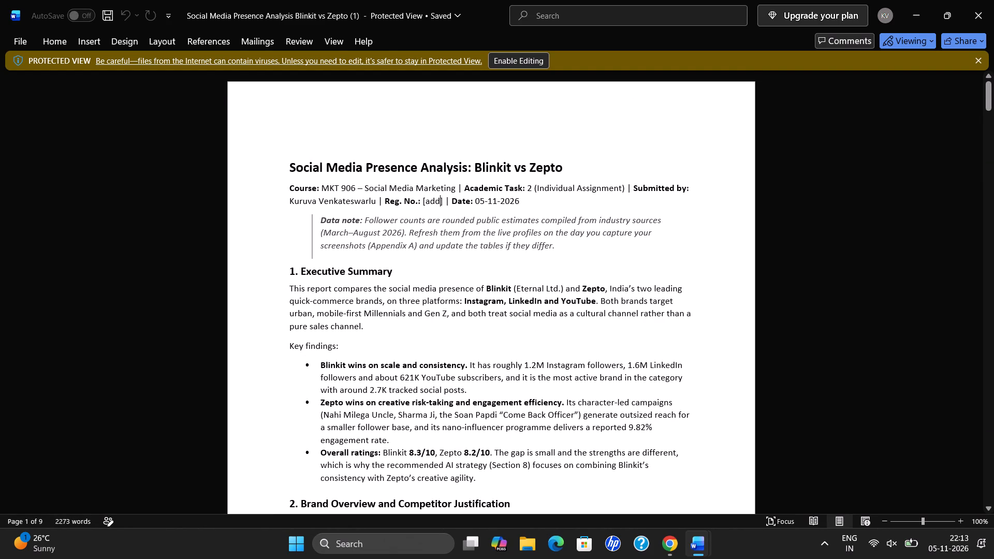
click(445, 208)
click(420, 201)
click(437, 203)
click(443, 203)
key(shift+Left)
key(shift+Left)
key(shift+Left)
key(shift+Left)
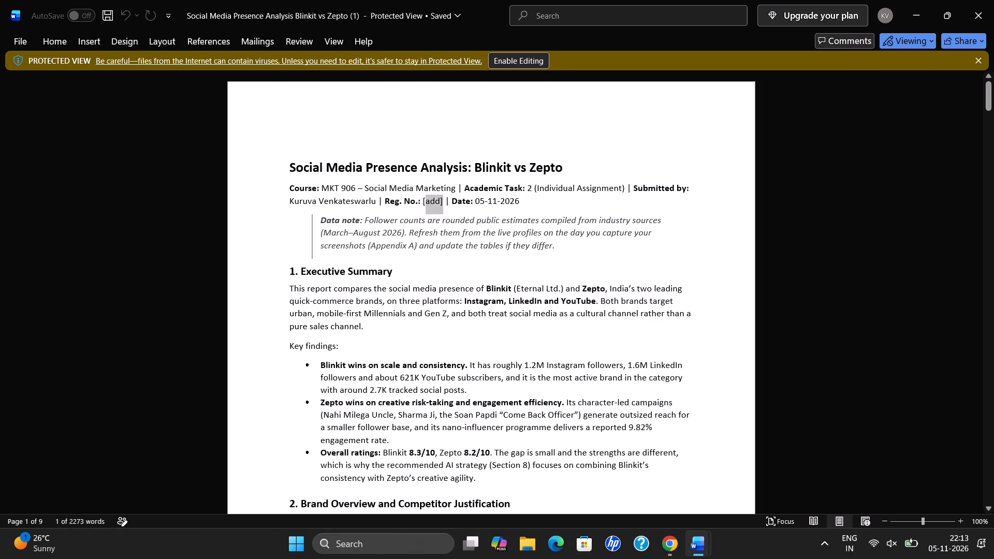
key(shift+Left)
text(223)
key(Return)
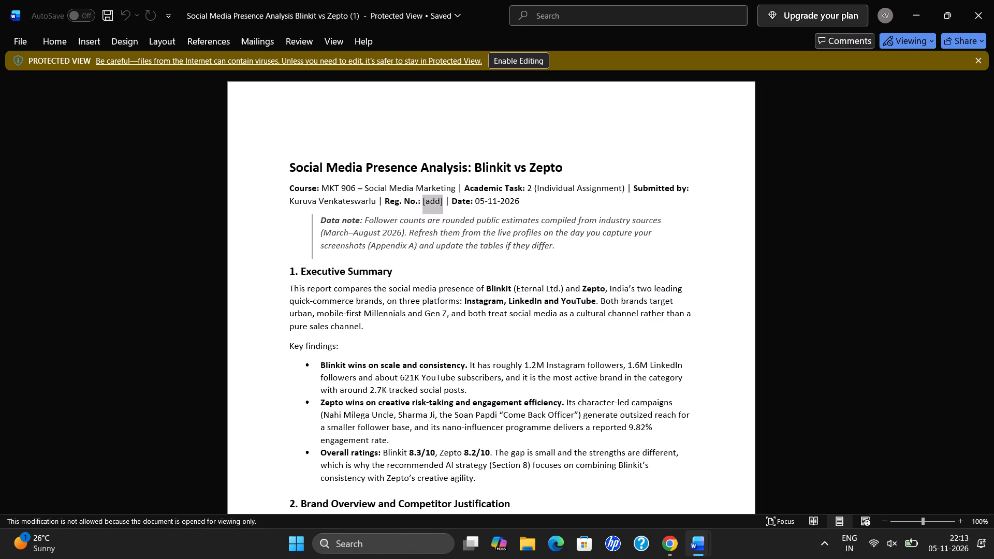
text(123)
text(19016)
Review the report from the brand comparison table through methodology, analytics snapshot, comparative analysis, both SWOT tables and the start of the ratings.
scroll(492, 210, down, 4)
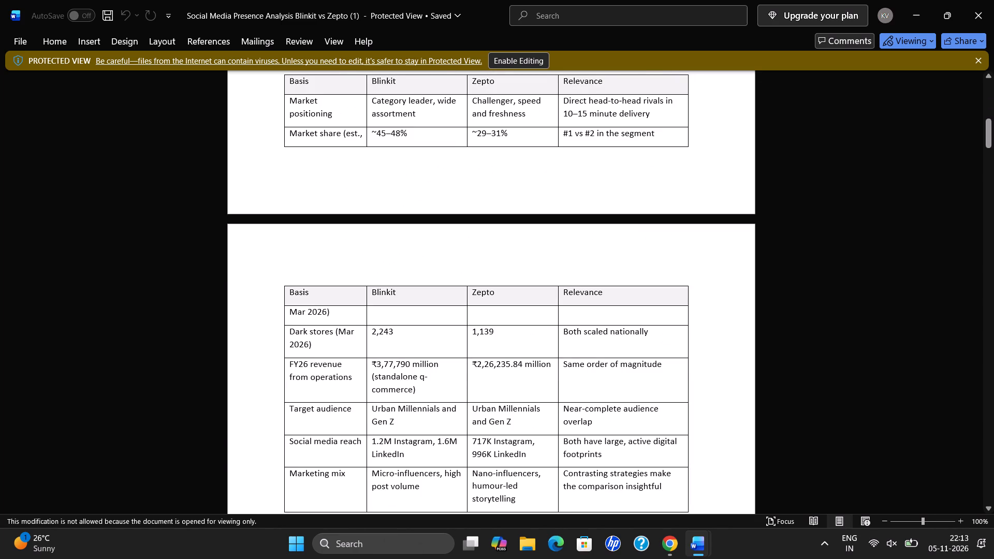
ctrl+scroll(492, 210, down, 1)
scroll(492, 210, down, 3)
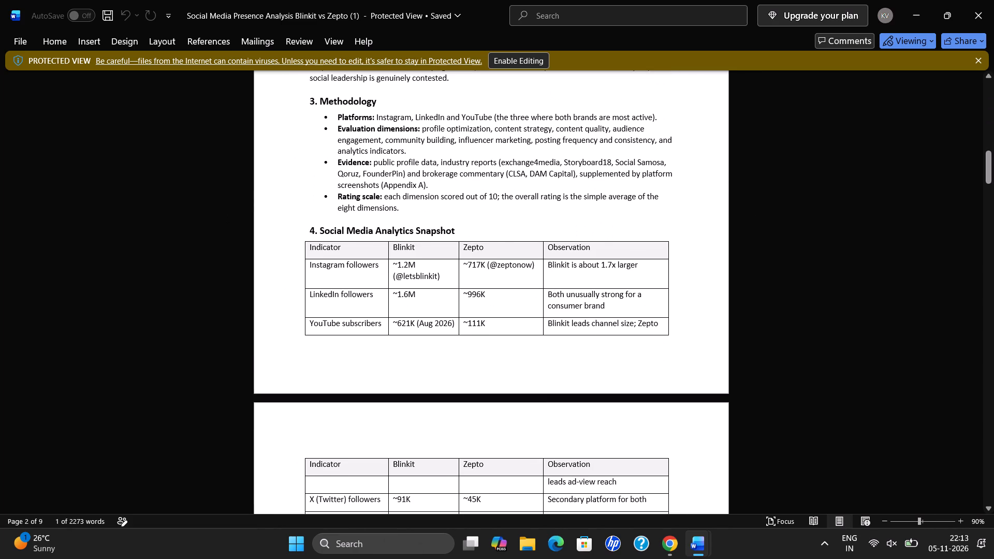
scroll(492, 210, down, 3)
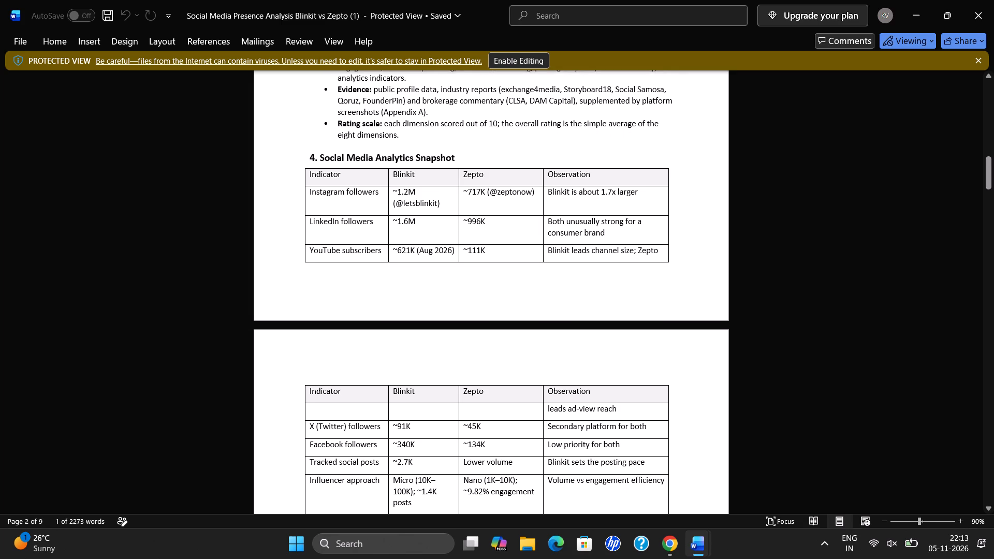
scroll(492, 210, down, 1)
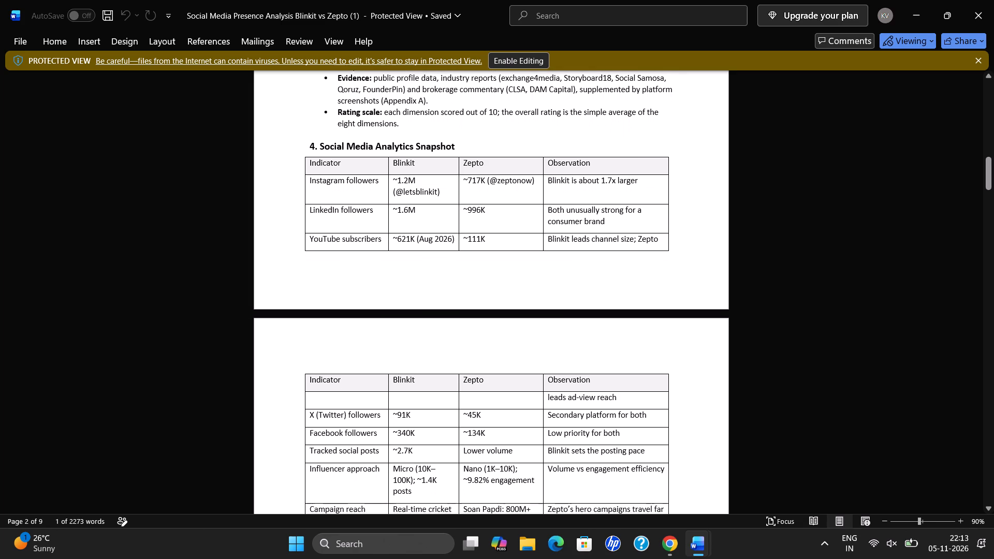
scroll(492, 210, down, 1)
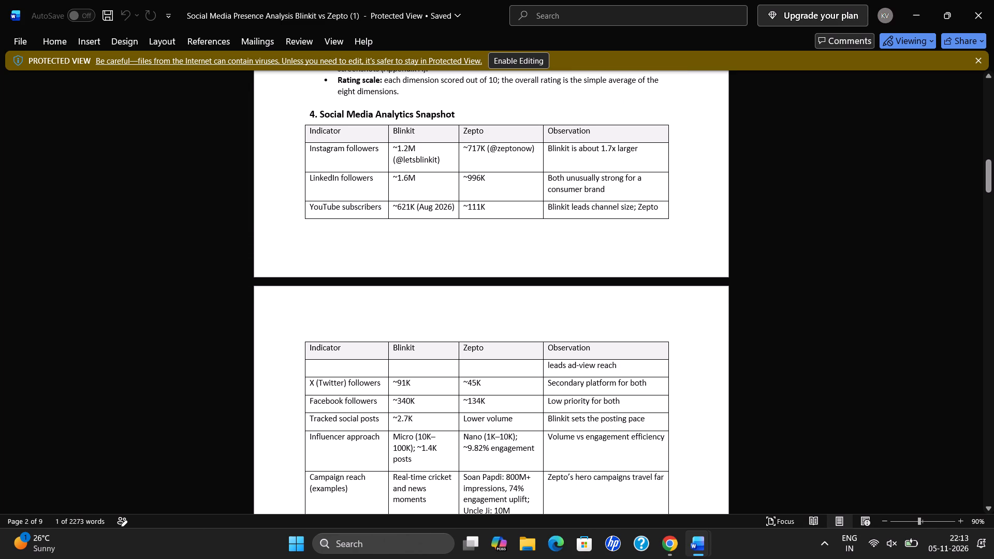
scroll(492, 200, down, 1)
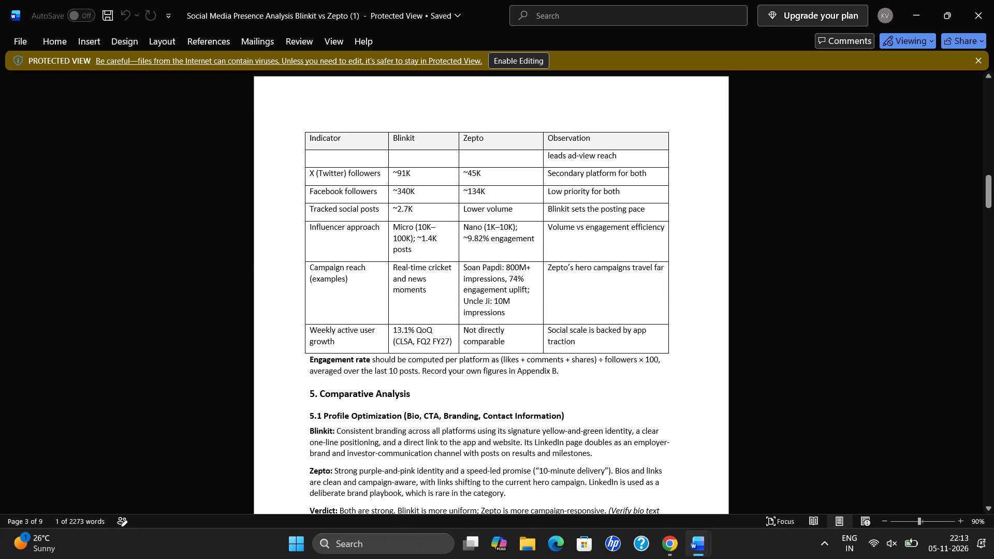
scroll(492, 200, down, 5)
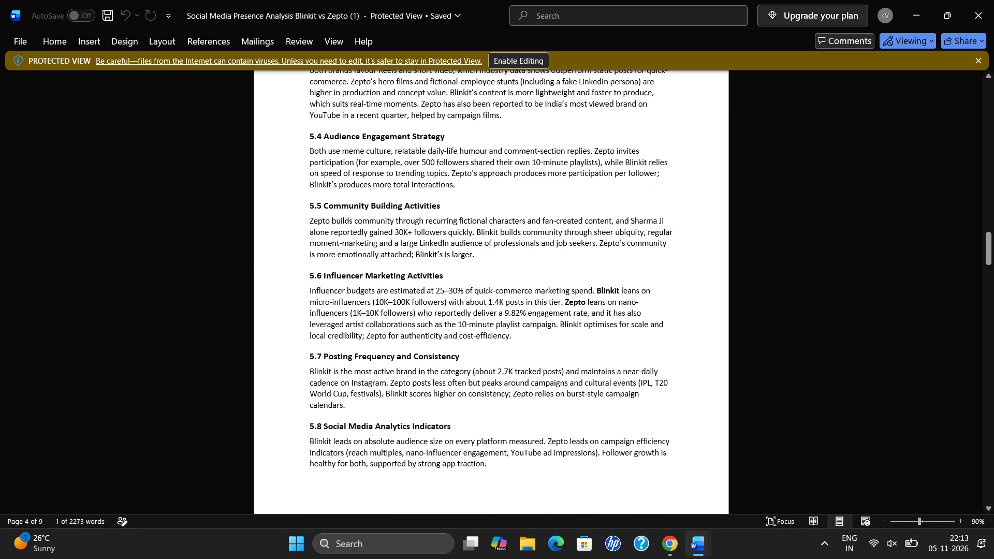
scroll(492, 200, down, 3)
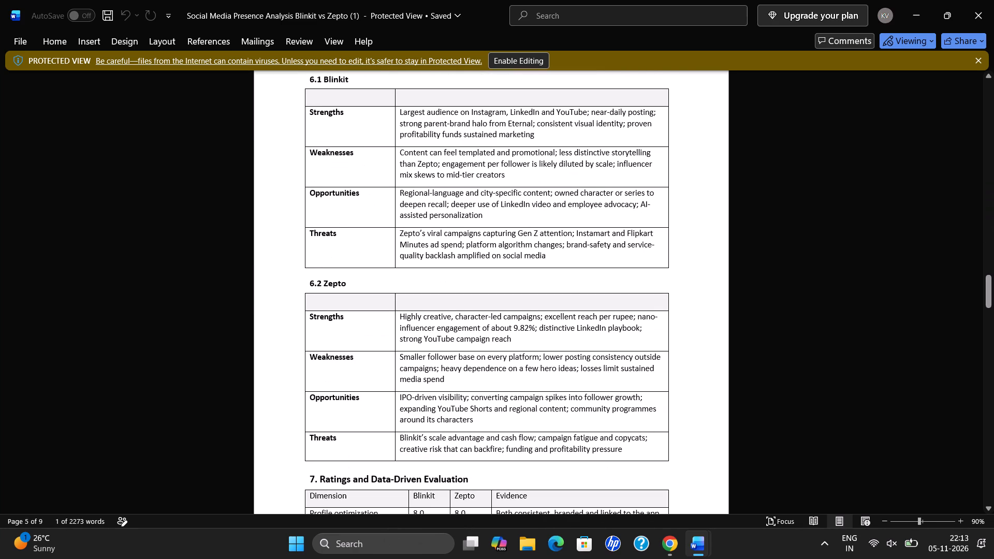
scroll(492, 200, down, 1)
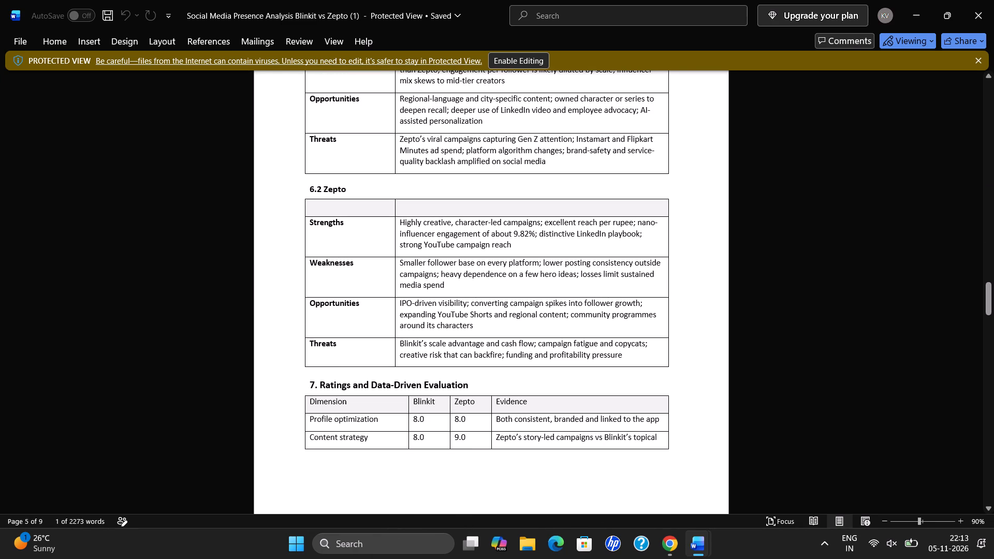
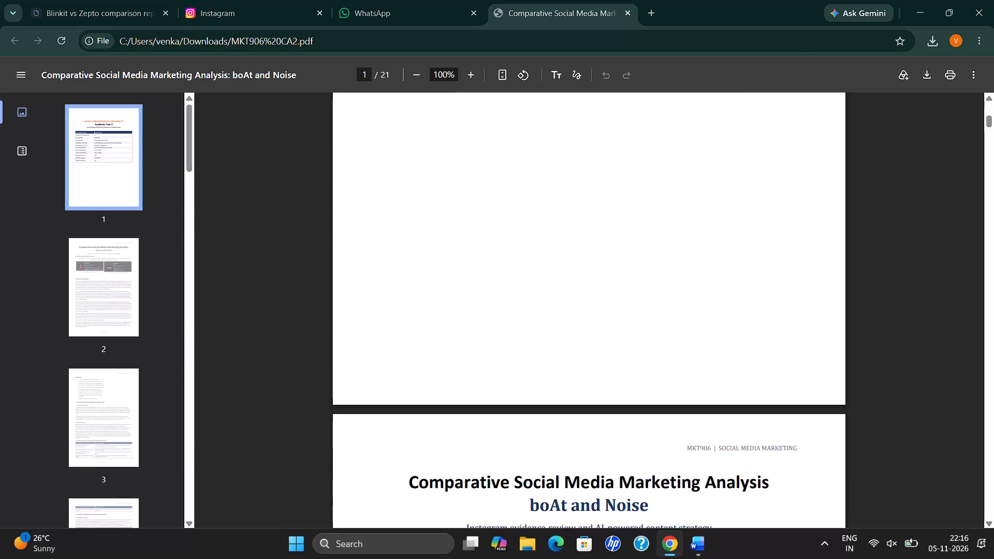
Review the boAt and Noise comparison PDF from its title page and executive summary through the contents, introduction and research method section.
scroll(700, 204, down, 1)
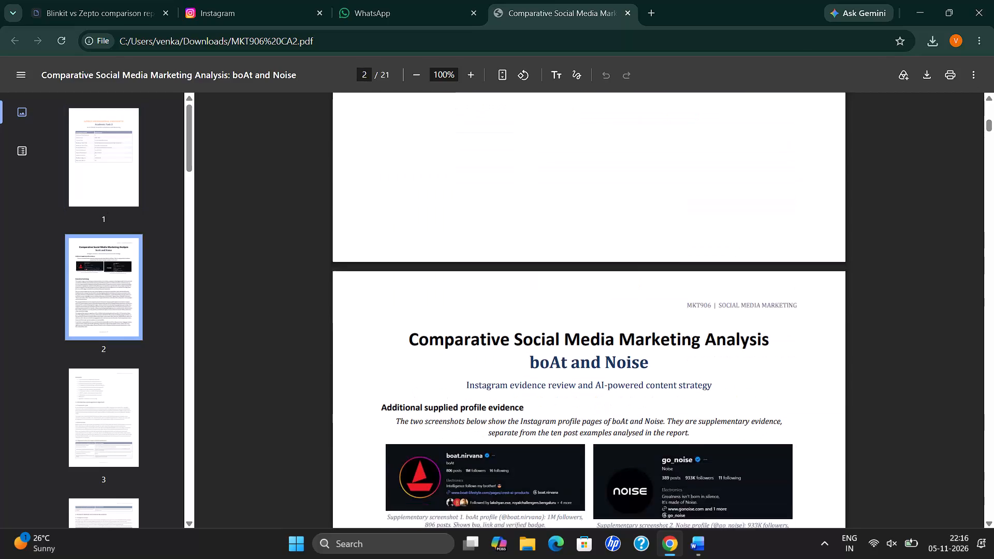
scroll(700, 204, down, 2)
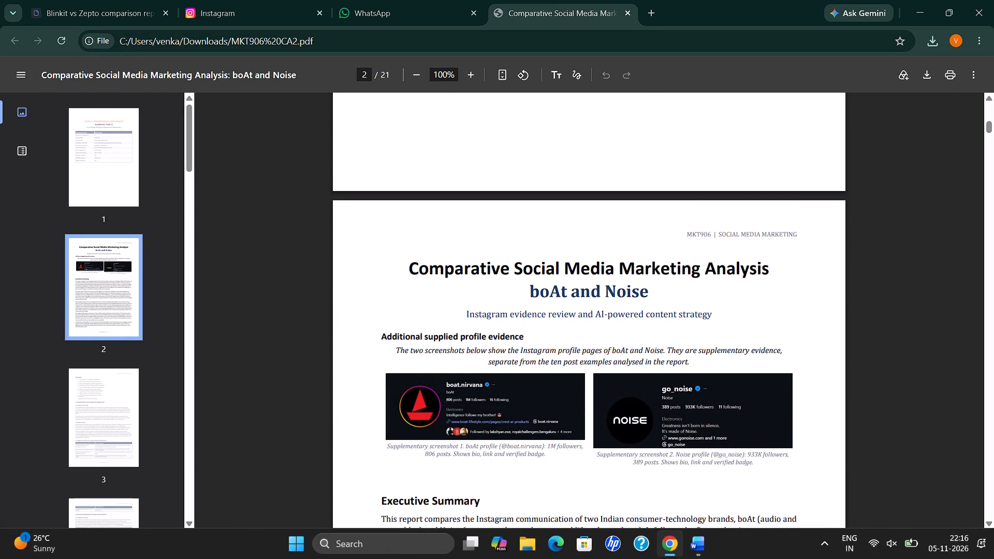
scroll(700, 204, down, 1)
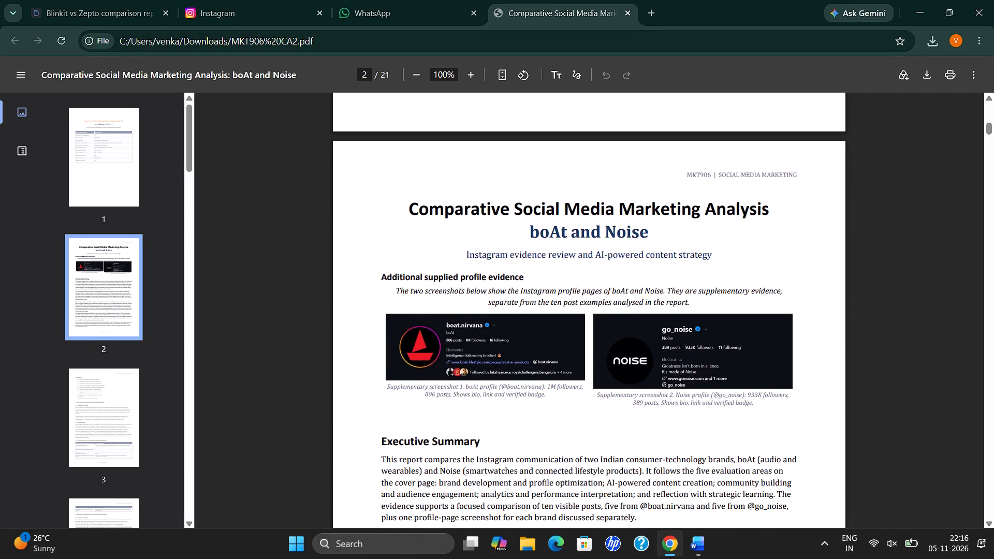
scroll(700, 204, down, 5)
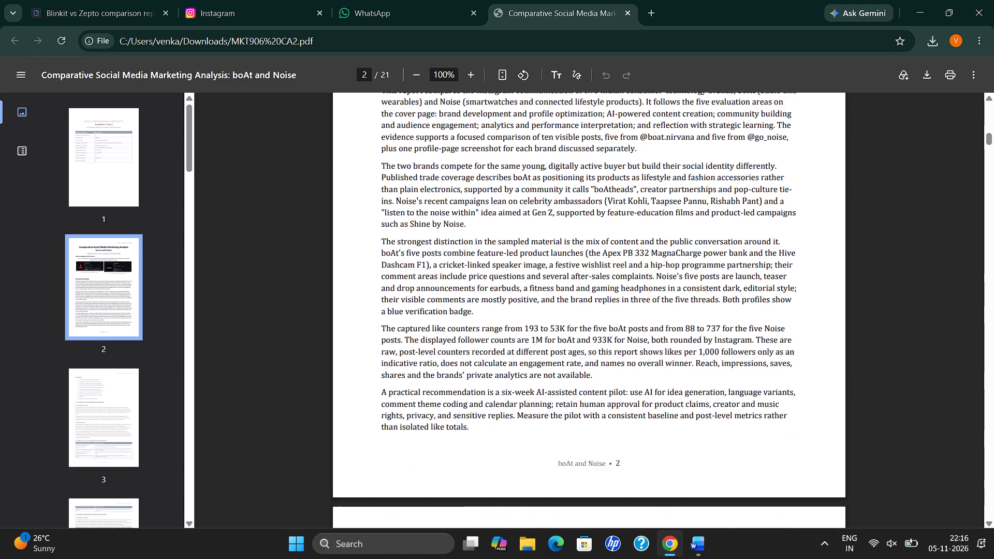
scroll(700, 204, down, 1)
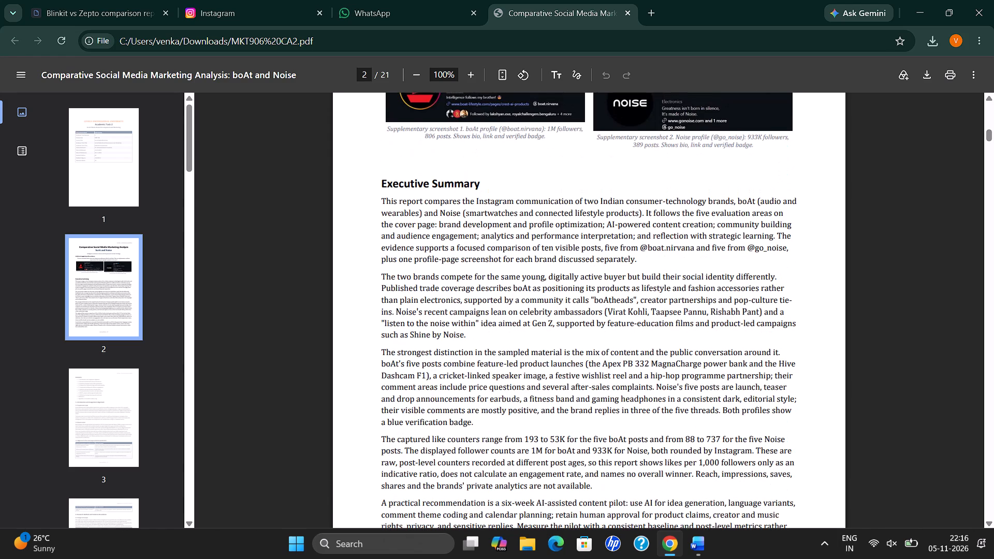
scroll(700, 204, down, 2)
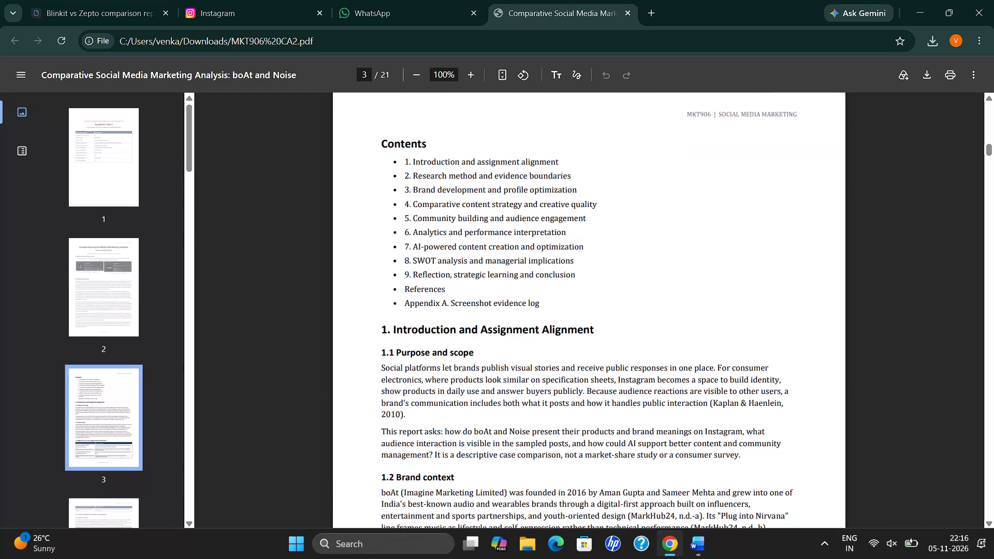
scroll(700, 204, down, 2)
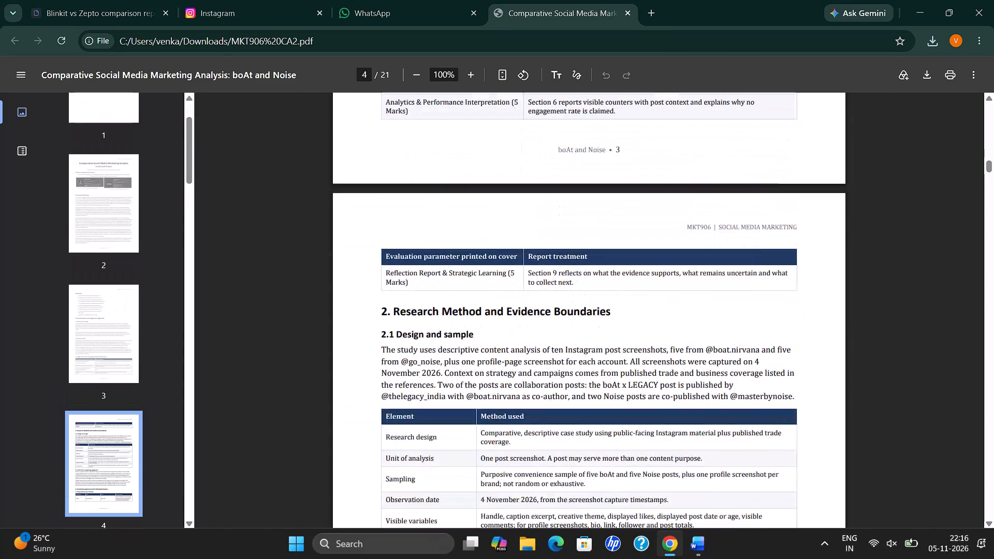
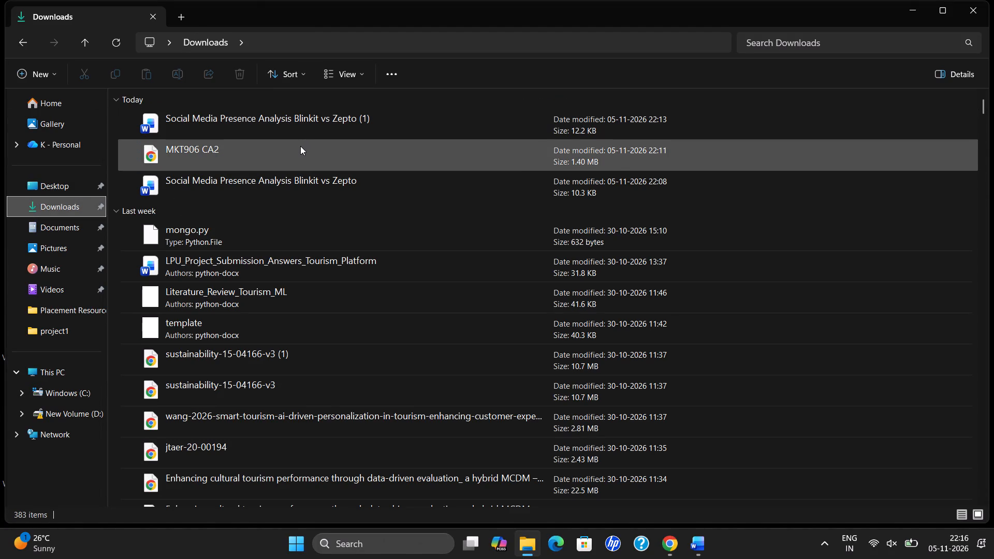
Look through the Downloads folder for the MKT906 CA2 assignment brief.
click(300, 146)
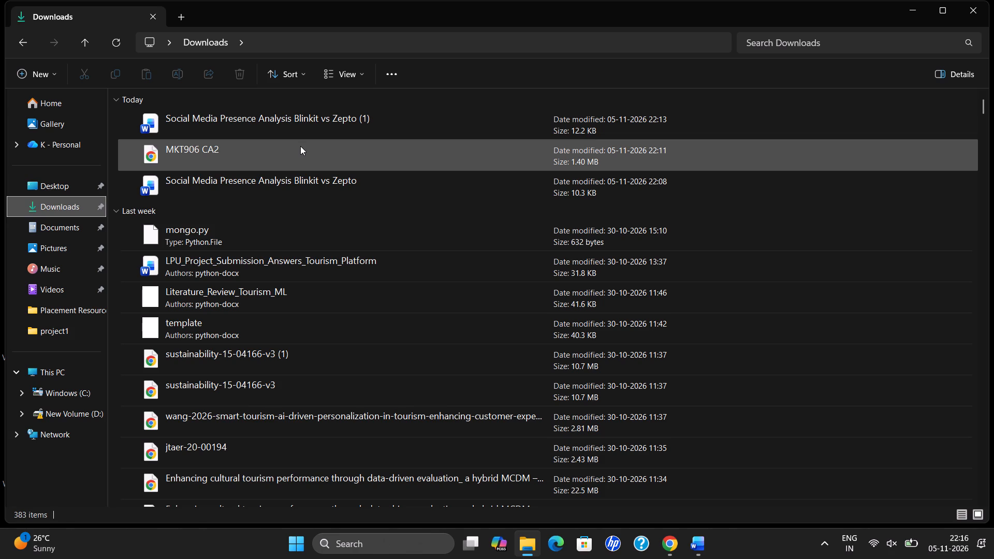
scroll(259, 299, down, 2)
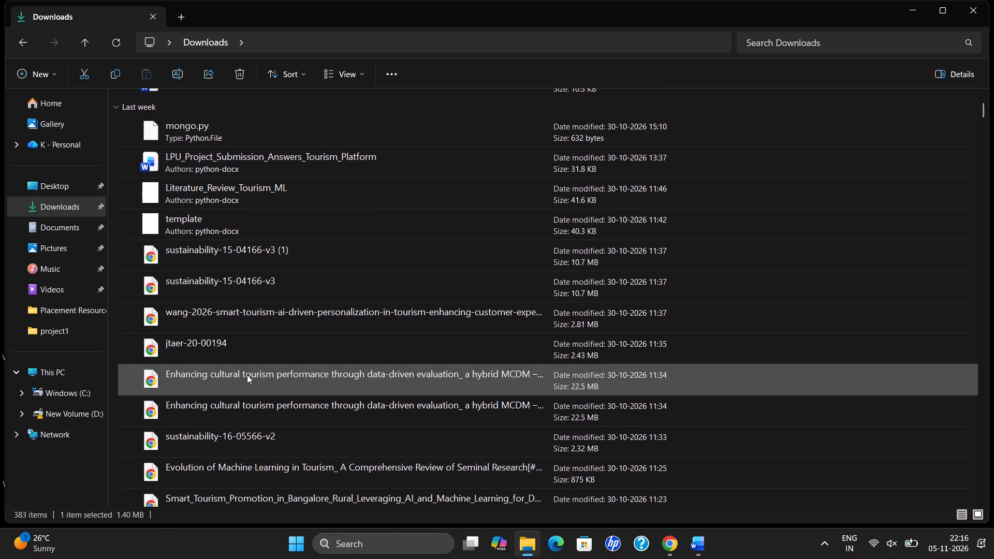
scroll(247, 375, down, 3)
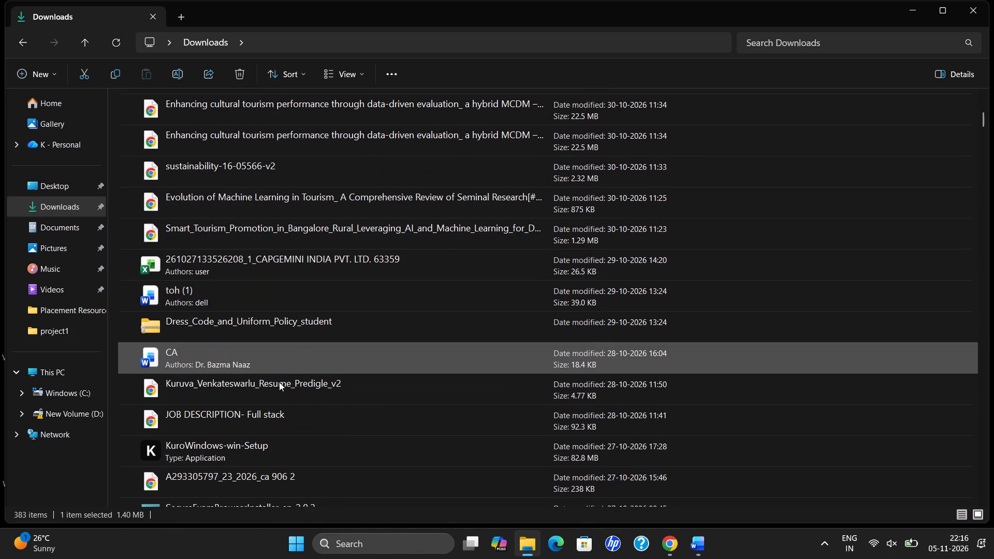
scroll(282, 400, down, 3)
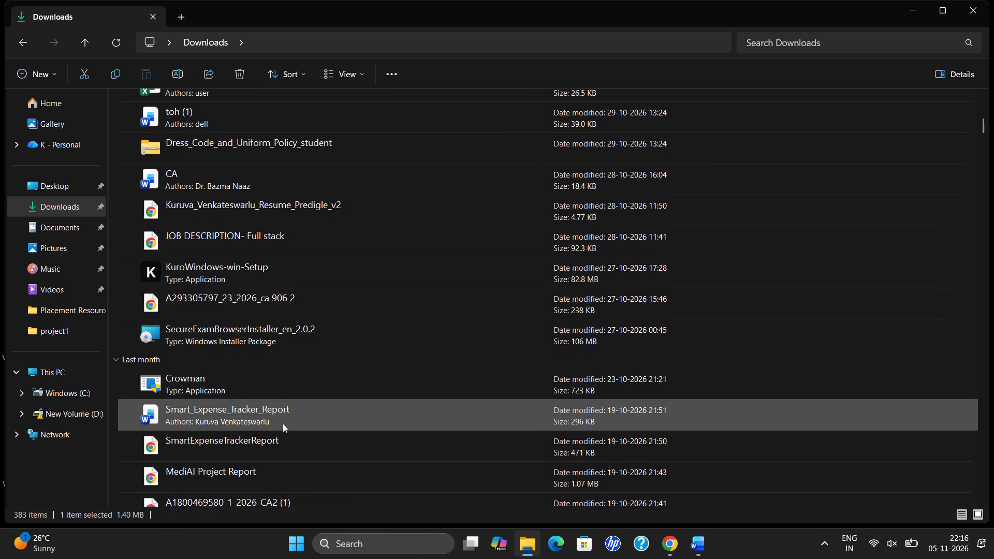
scroll(280, 454, down, 3)
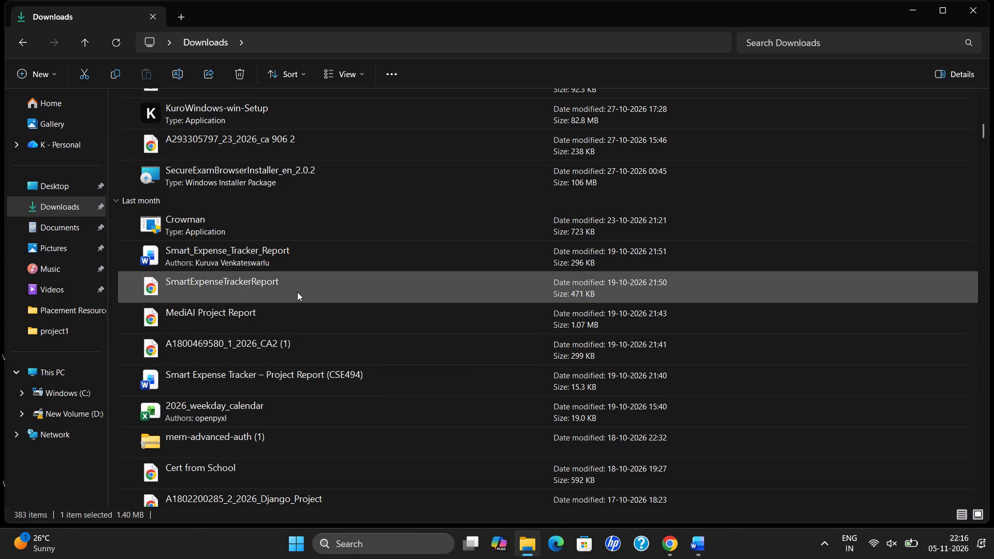
scroll(297, 292, down, 2)
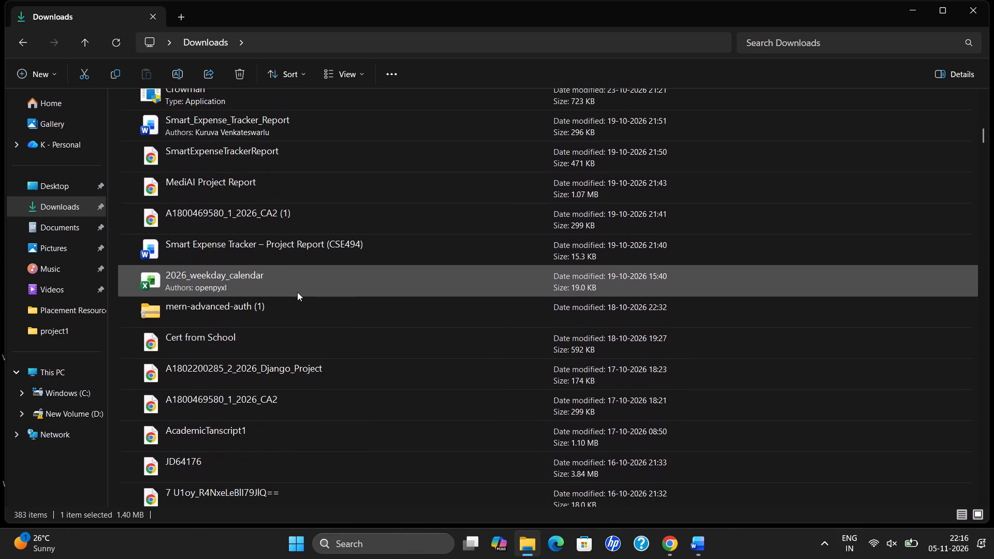
scroll(297, 292, down, 1)
scroll(278, 358, down, 1)
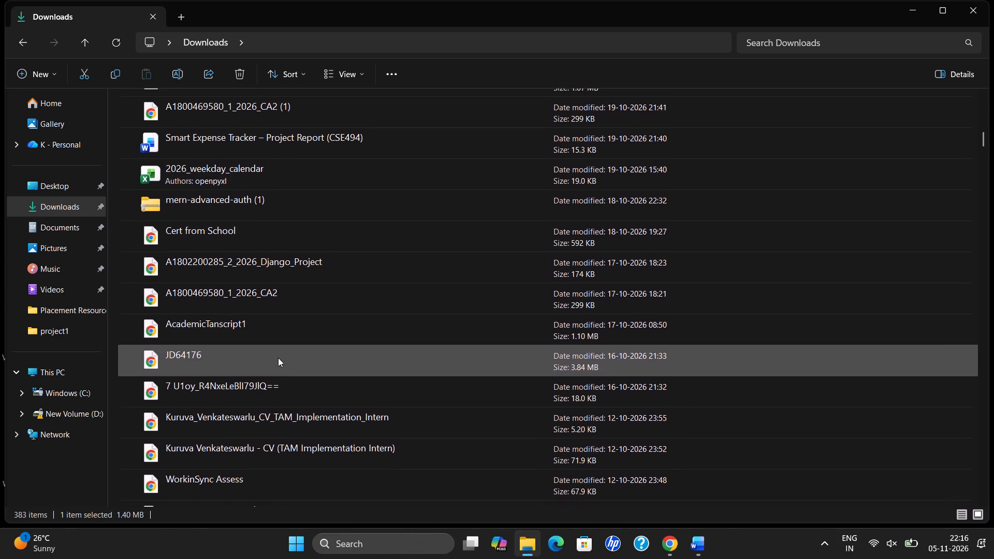
scroll(278, 358, down, 2)
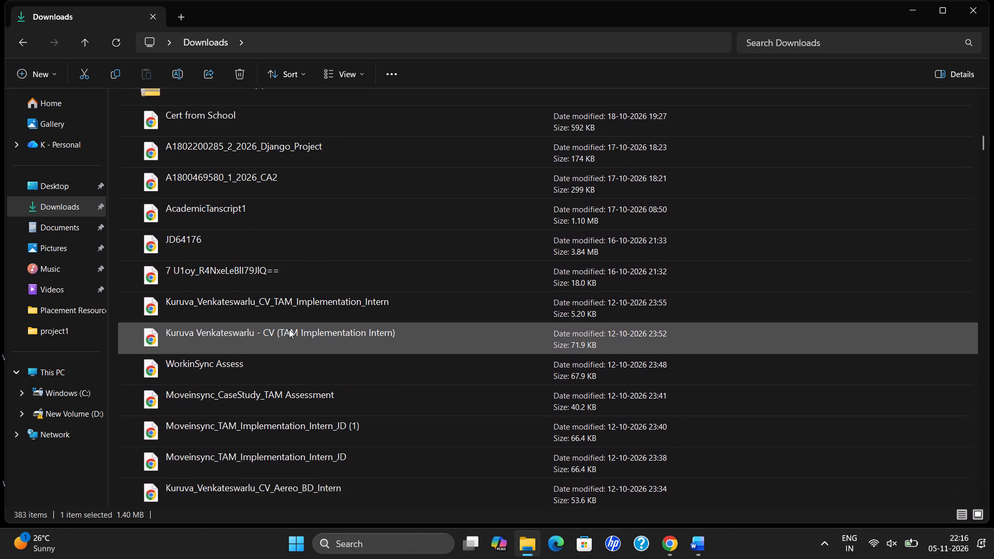
scroll(289, 329, down, 3)
scroll(289, 329, up, 1)
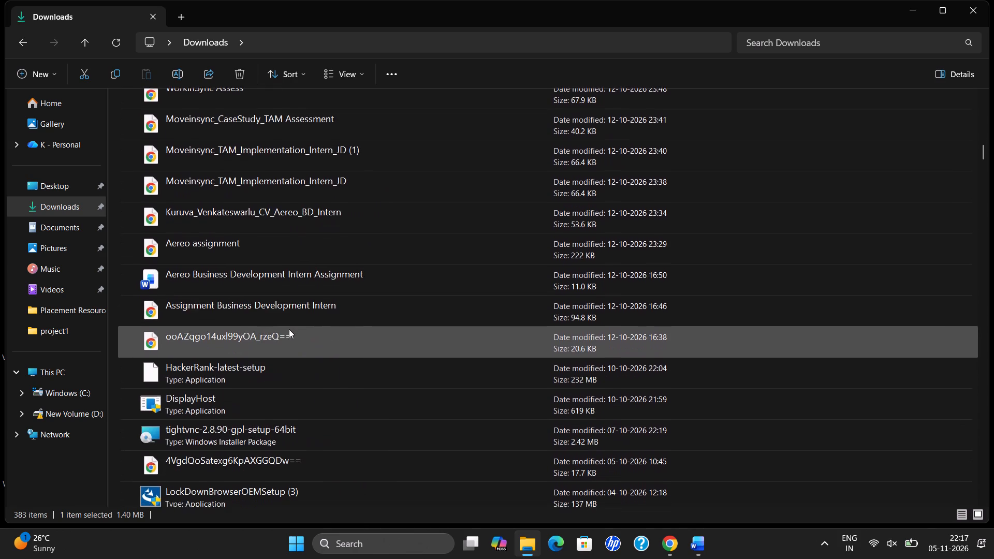
scroll(289, 329, up, 2)
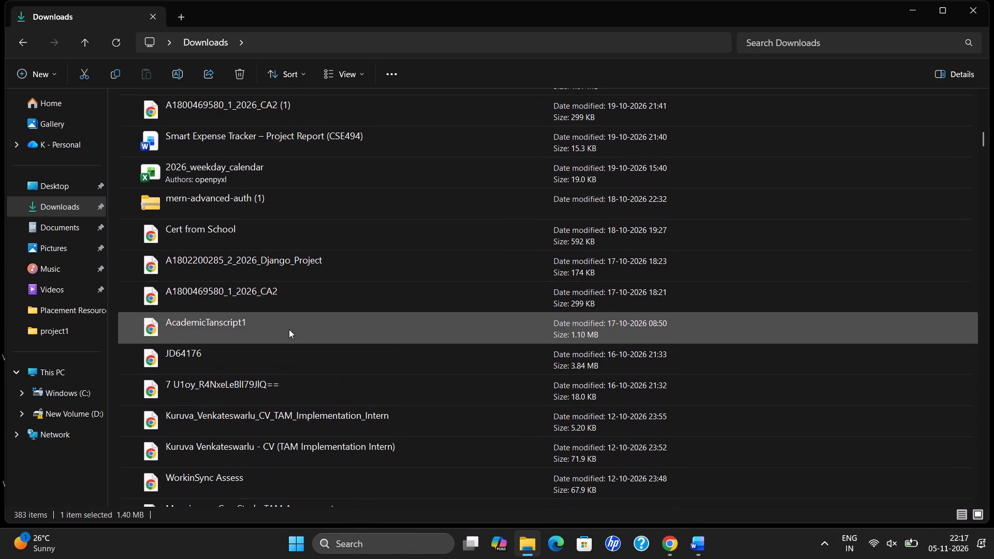
scroll(299, 294, up, 2)
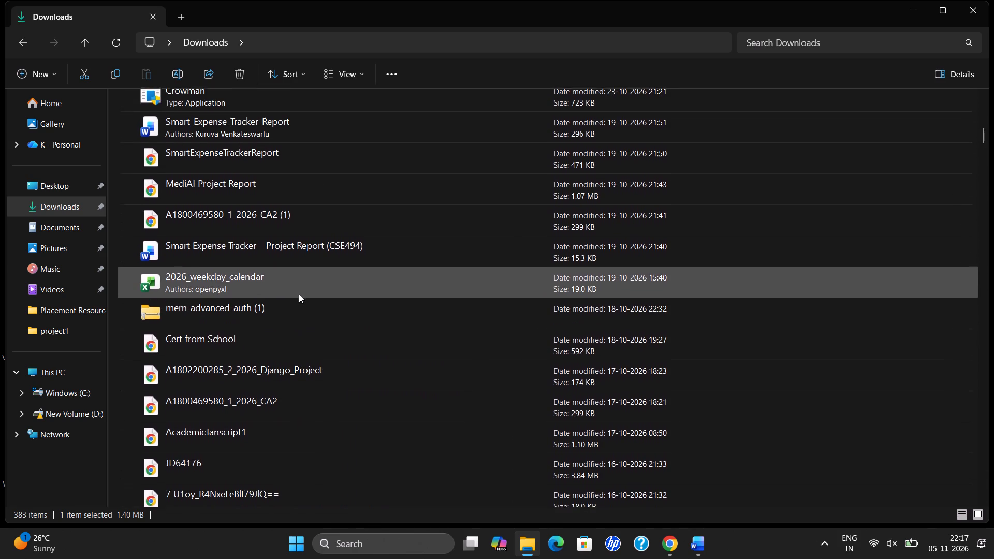
scroll(299, 294, up, 4)
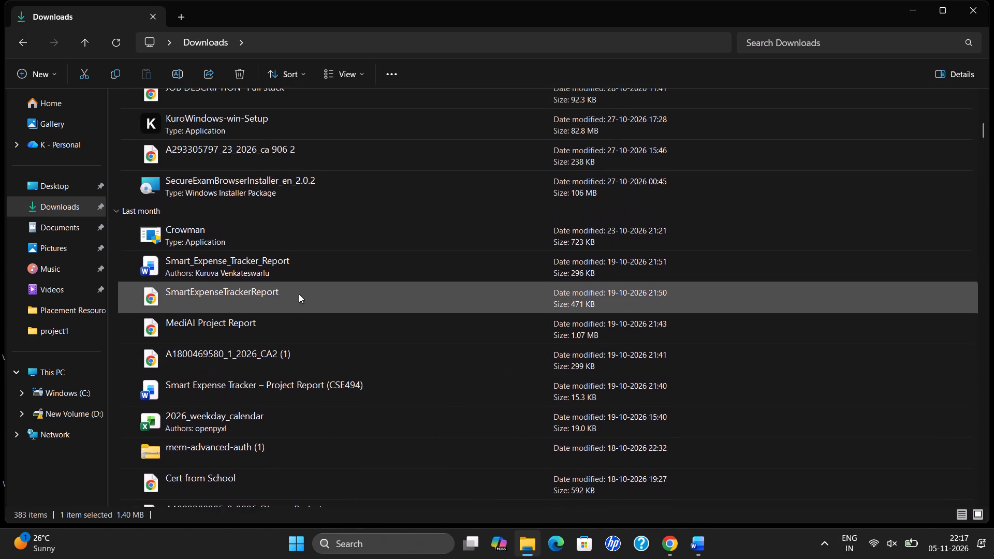
scroll(299, 294, down, 1)
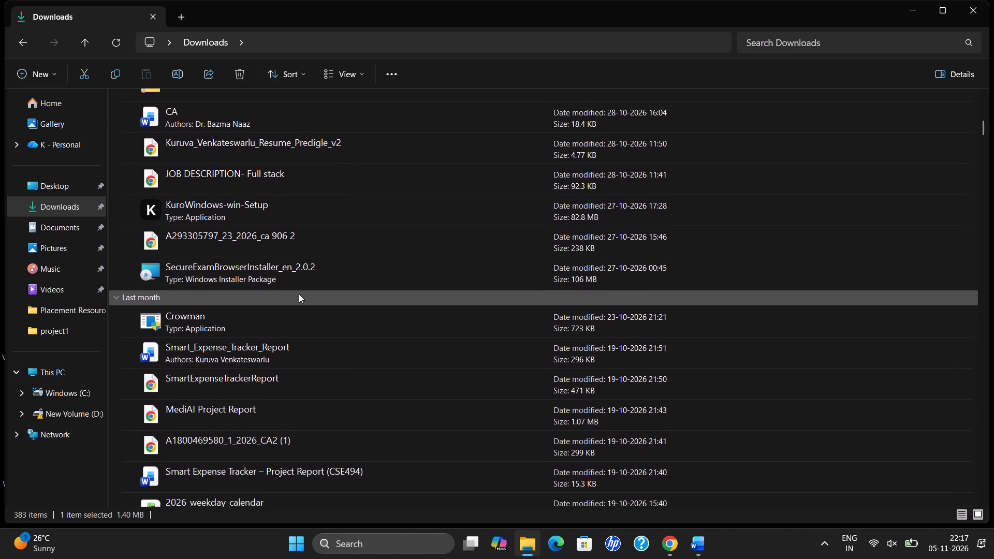
scroll(299, 294, down, 2)
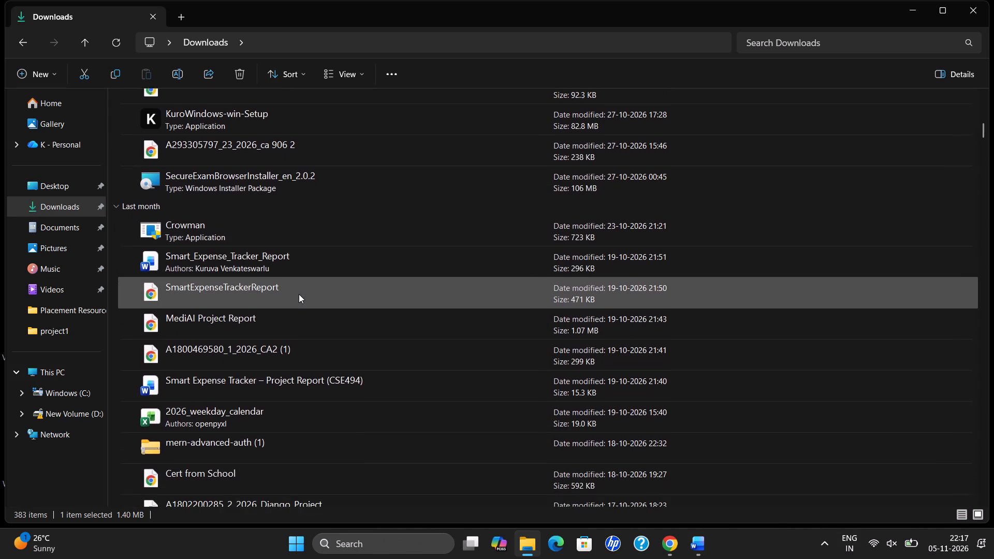
scroll(299, 294, down, 4)
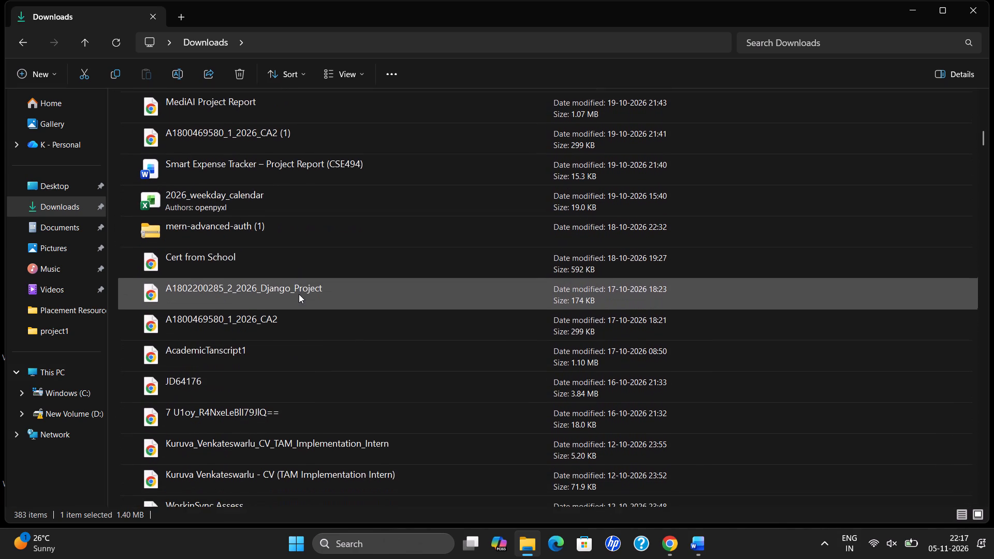
scroll(299, 294, down, 3)
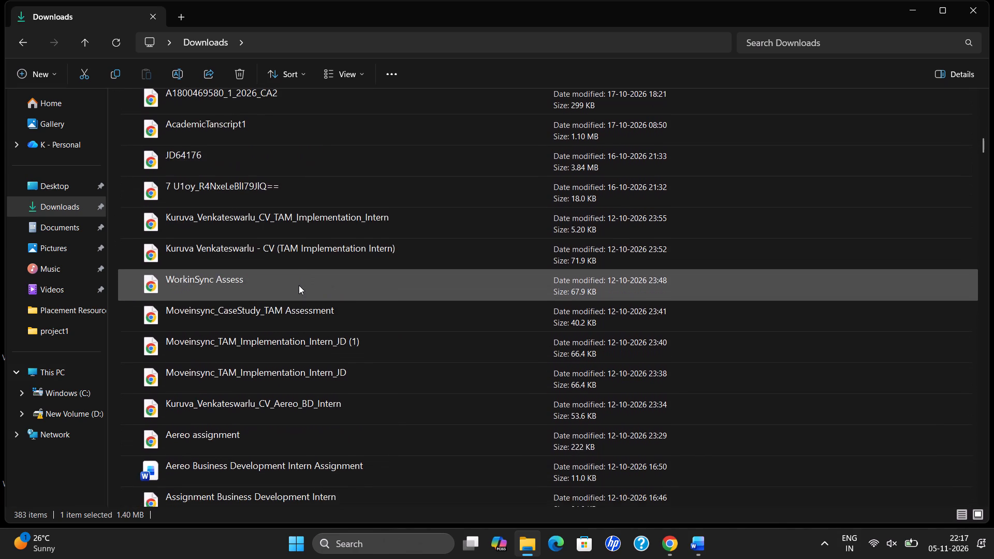
scroll(299, 285, down, 6)
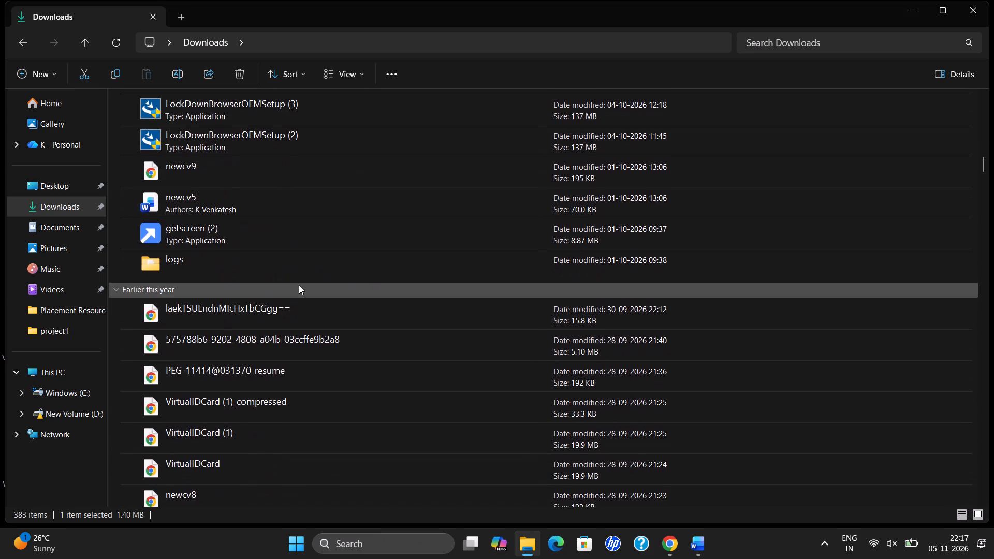
scroll(299, 285, down, 4)
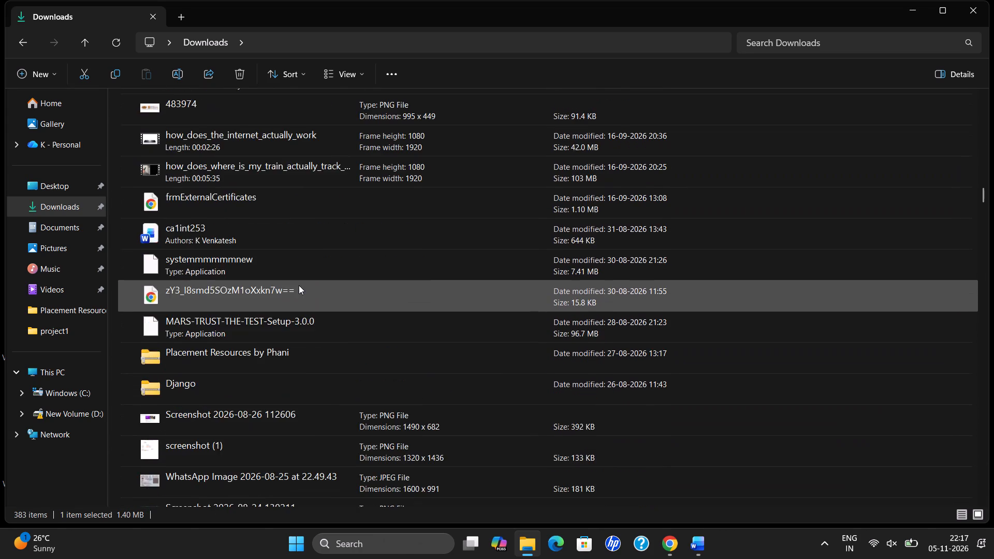
scroll(299, 285, up, 20)
scroll(299, 285, up, 9)
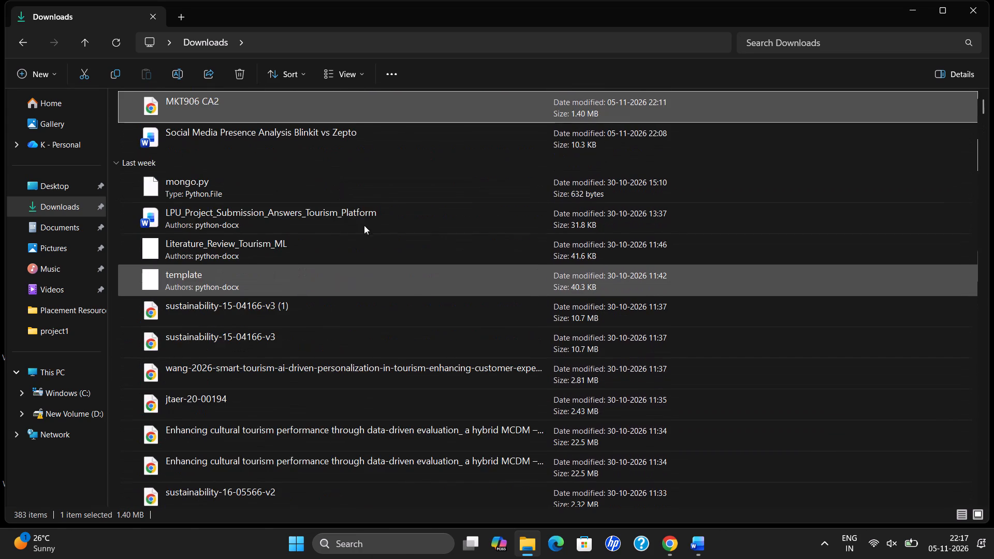
Search the Downloads folder for 906 and open the PDF whose name ends in "ca 906 2".
click(880, 41)
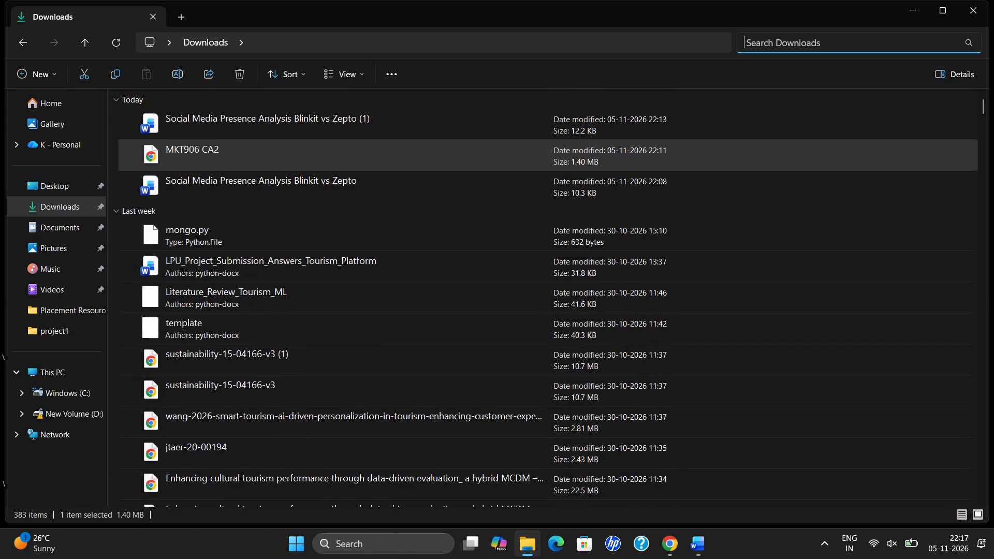
text(906)
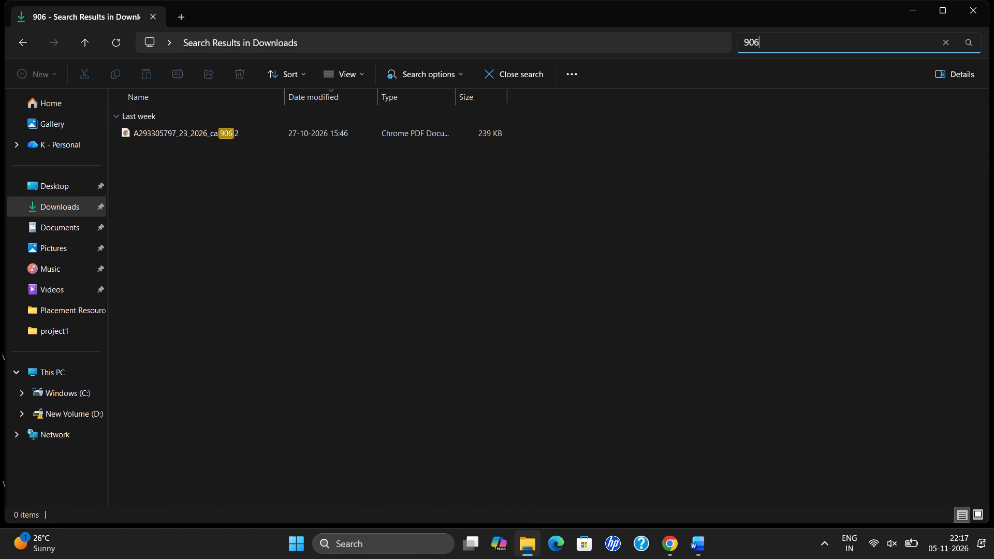
double_click(384, 135)
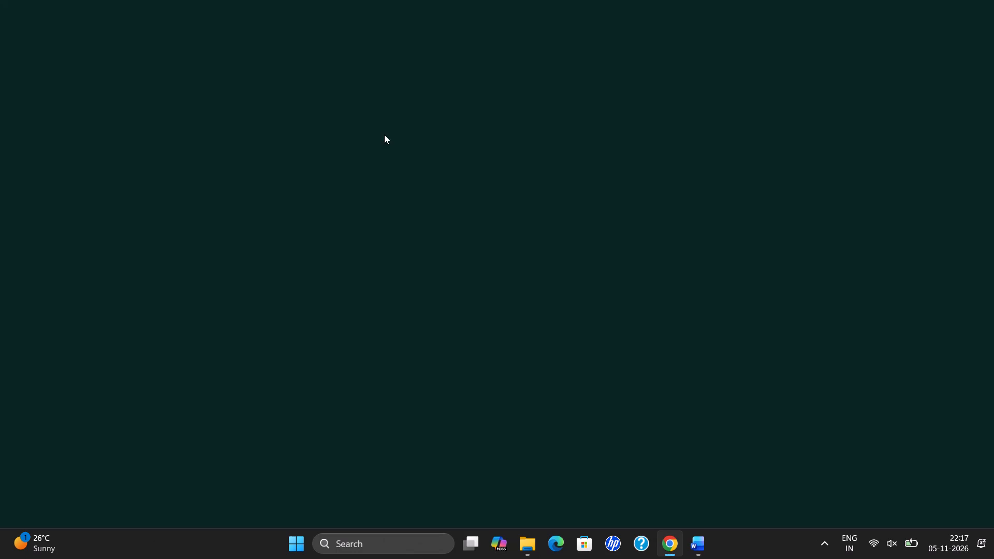
Review the assignment brief's required tasks and examine the enlarged 30-mark evaluation rubric on page 3.
scroll(395, 219, down, 7)
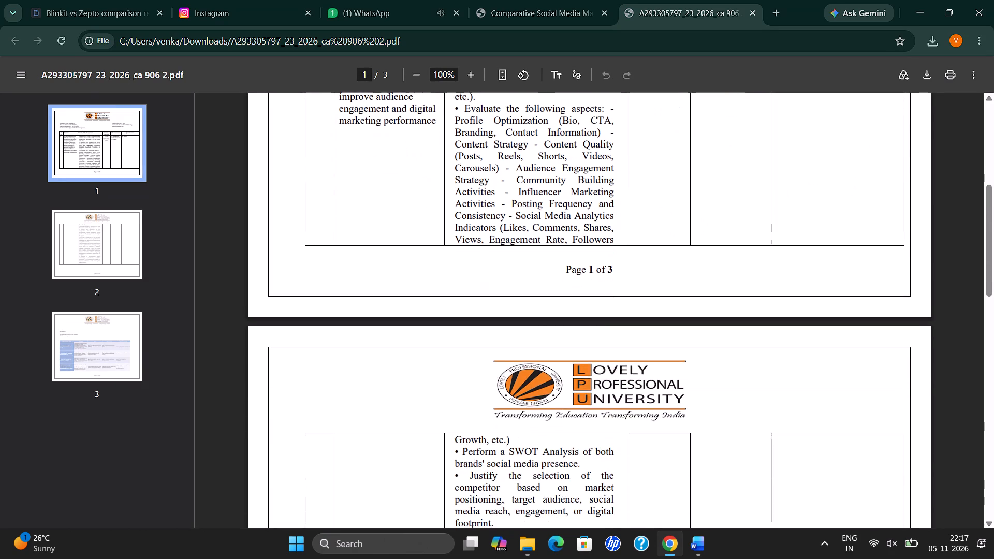
scroll(395, 219, down, 6)
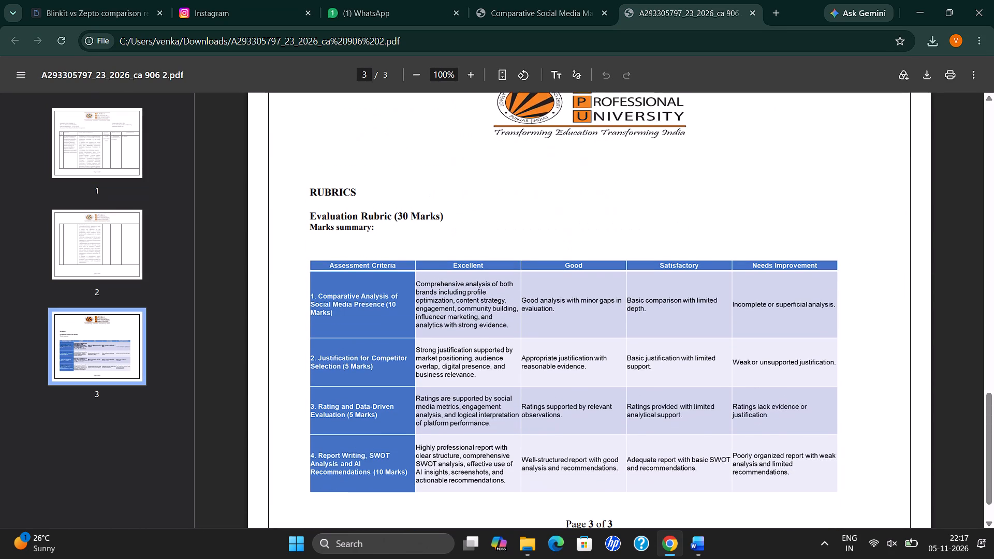
scroll(395, 219, down, 1)
click(395, 219)
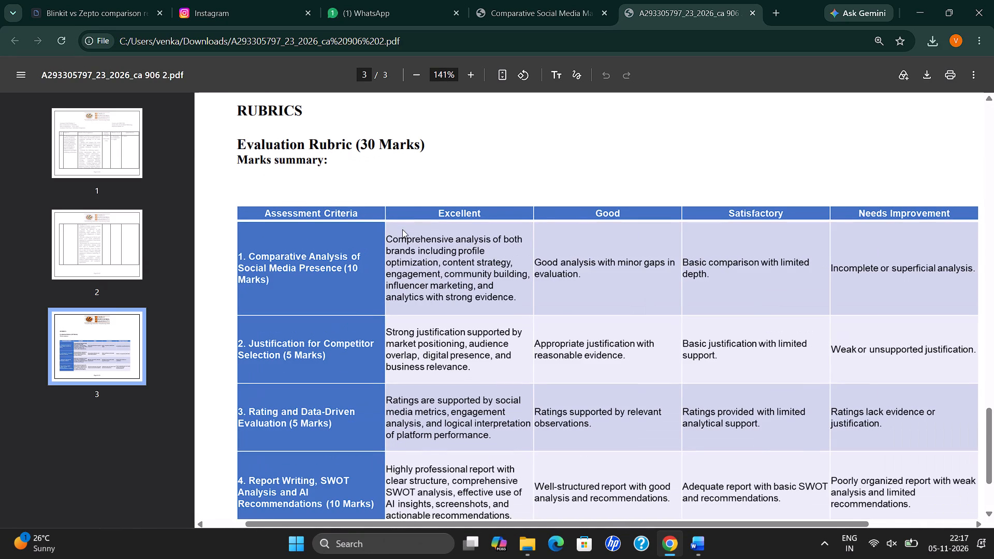
scroll(402, 229, left, 1)
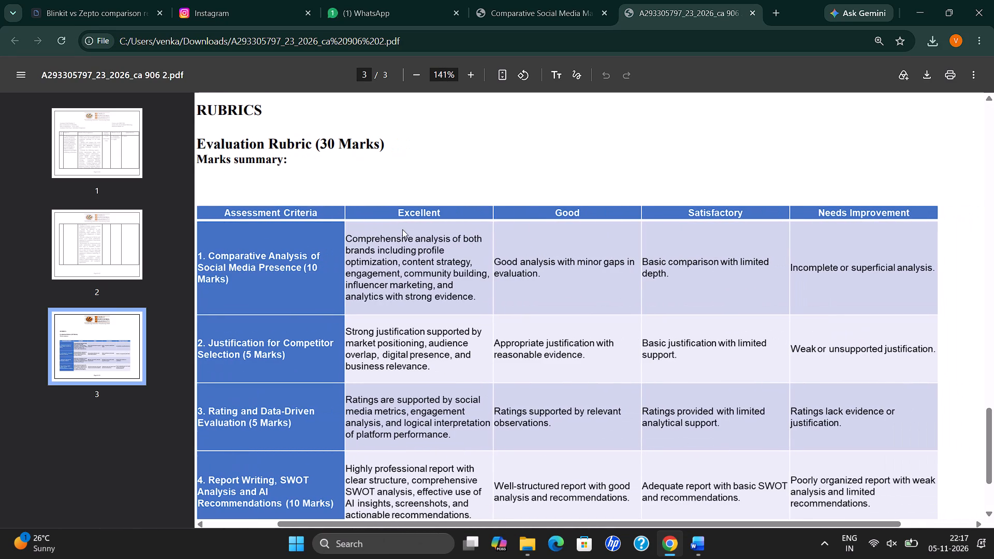
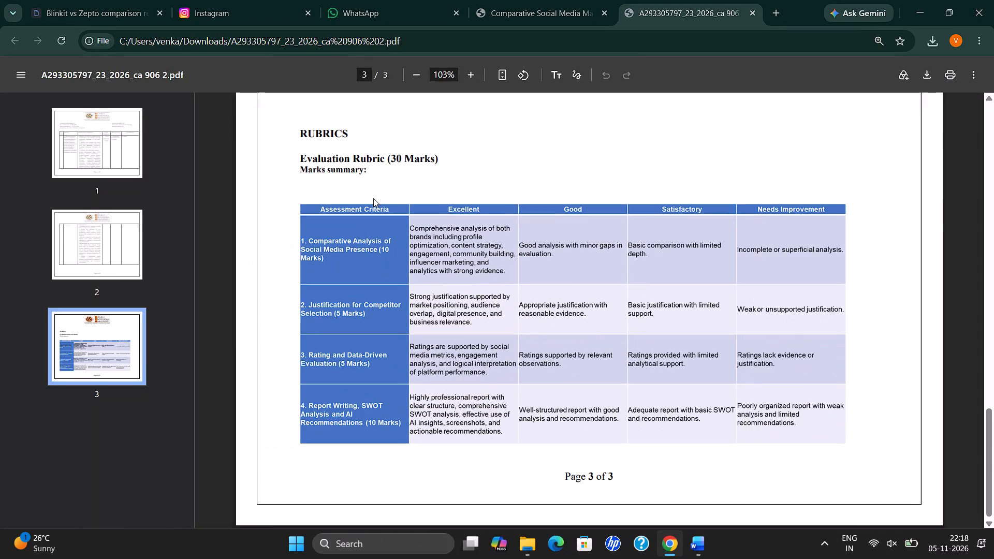
Examine the four assessment criteria and their performance levels in the 30-mark evaluation rubric on page 3.
scroll(375, 154, down, 2)
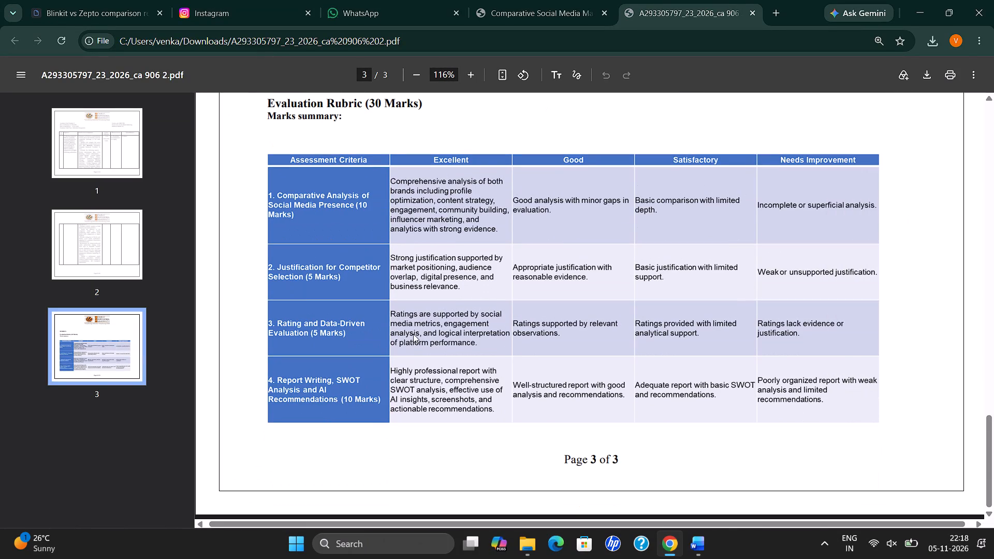
scroll(413, 334, down, 4)
scroll(413, 334, up, 1)
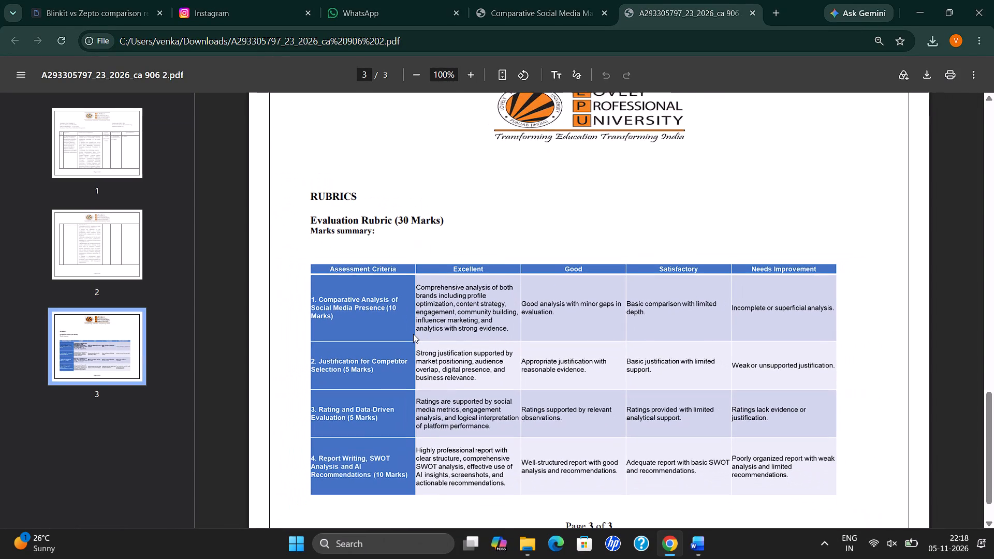
scroll(413, 334, down, 7)
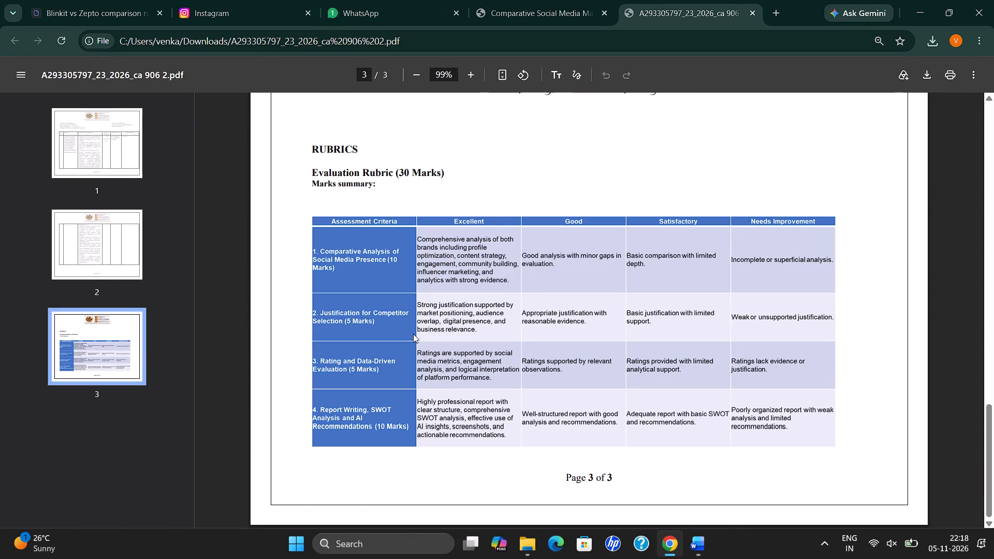
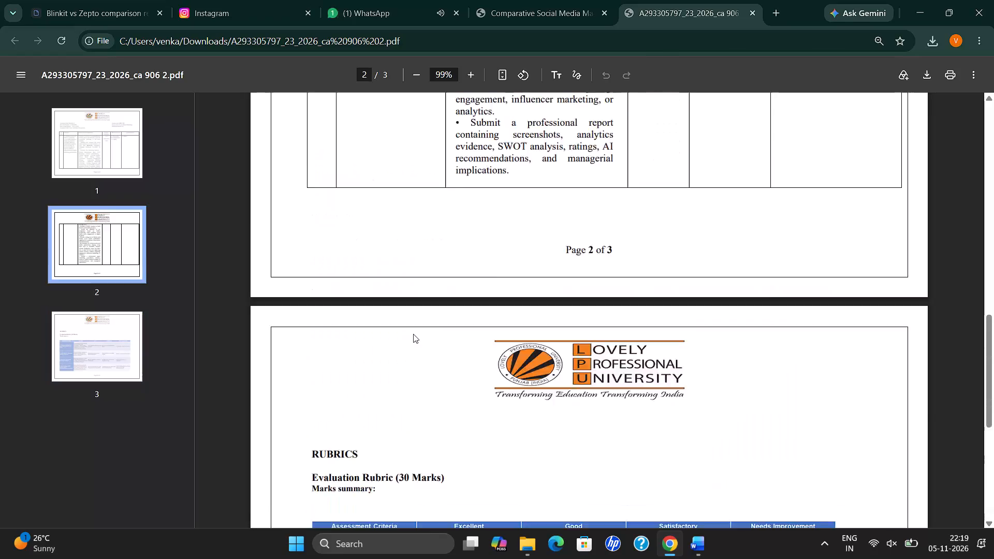
Re-examine the assignment tasks and deliverables on page 2 against the 30-mark evaluation rubric on page 3.
scroll(413, 334, up, 6)
scroll(413, 334, down, 14)
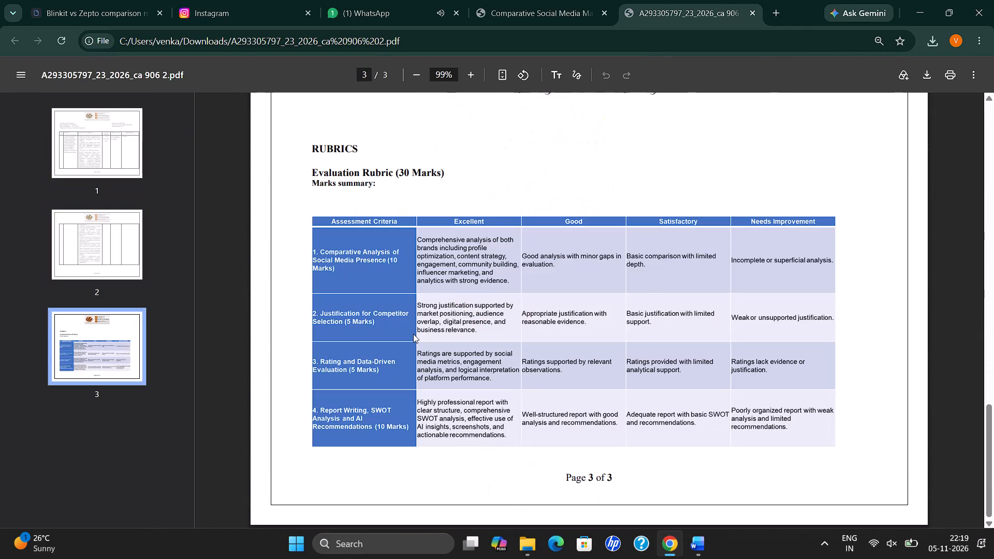
scroll(413, 334, down, 3)
scroll(413, 334, up, 7)
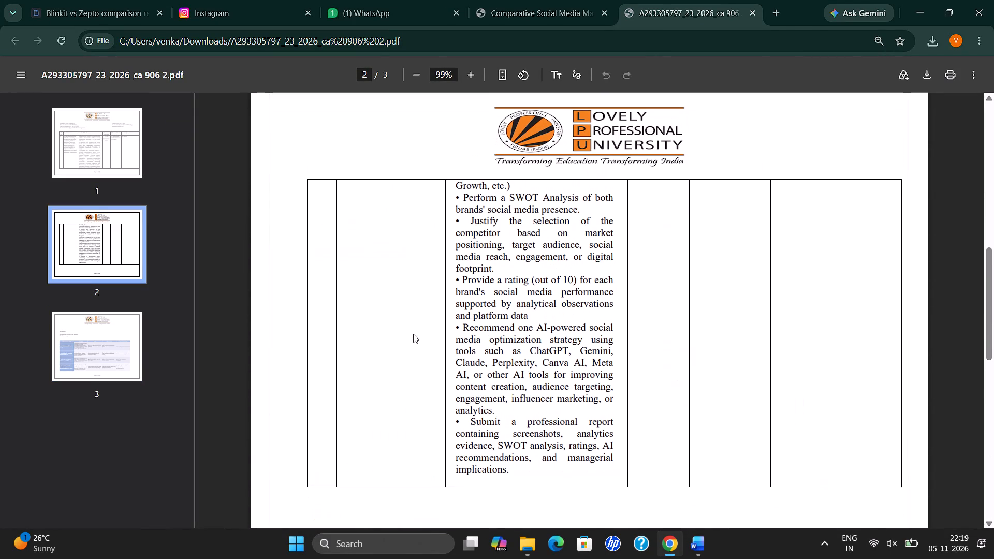
scroll(413, 334, up, 4)
scroll(413, 334, down, 12)
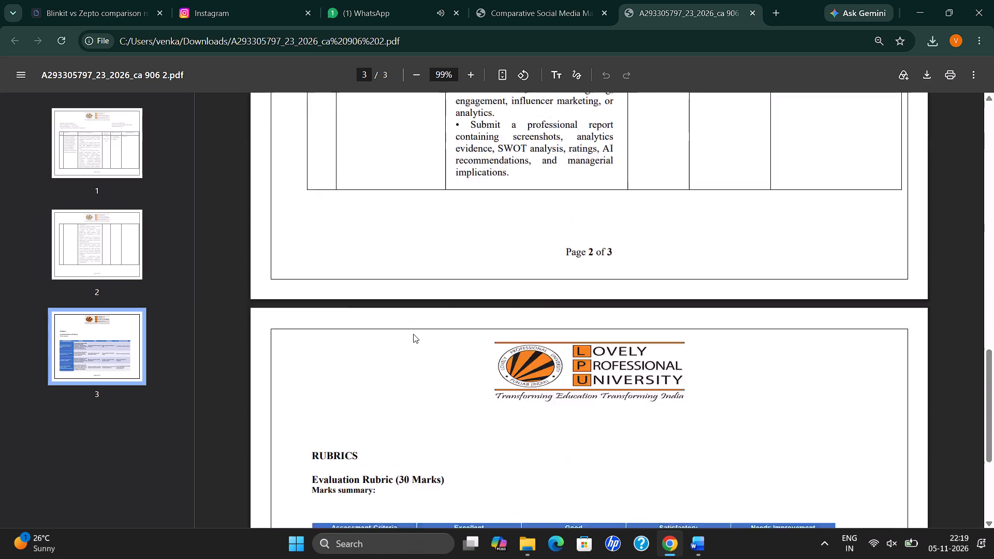
scroll(413, 334, down, 8)
scroll(413, 334, up, 7)
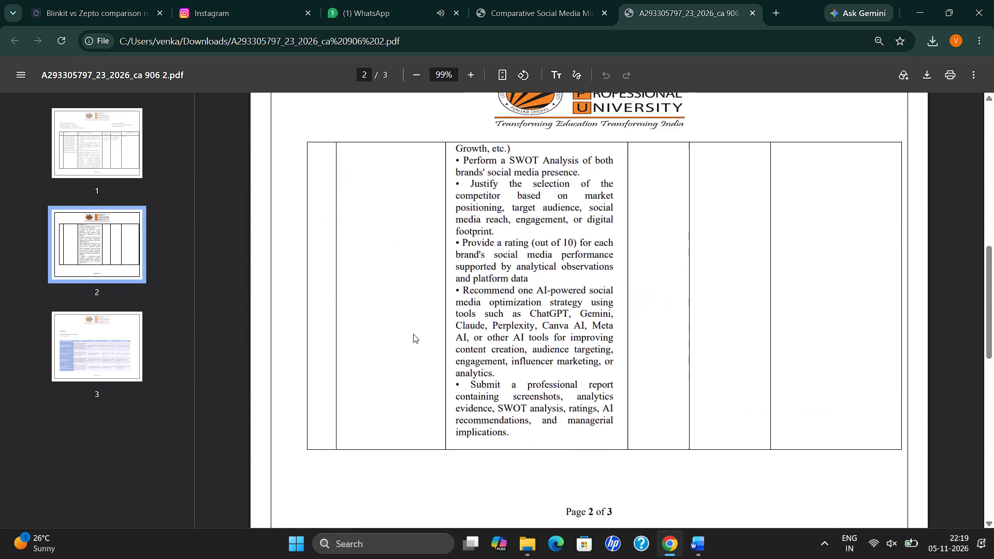
Select the Details of the Assignment text on page 1, from "Students will Select a company/brand" through the "Views, Engagement Rate, Followers" line.
scroll(413, 334, up, 5)
scroll(413, 334, down, 1)
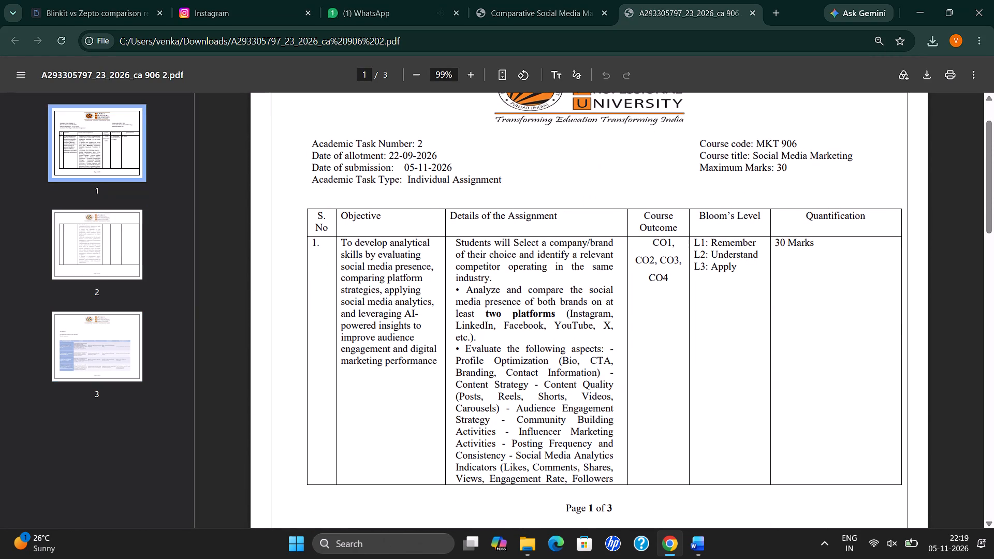
drag(454, 240, 506, 277)
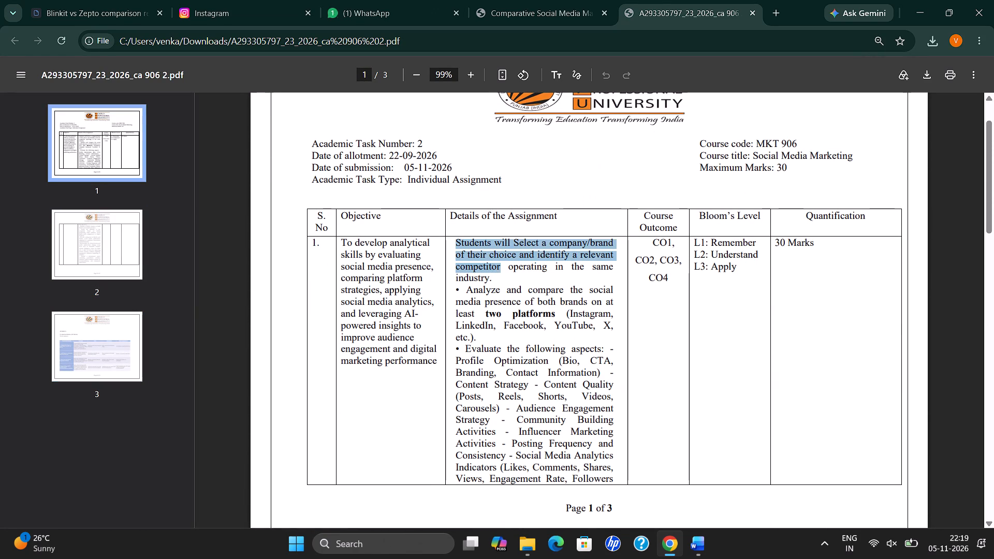
drag(506, 277, 608, 491)
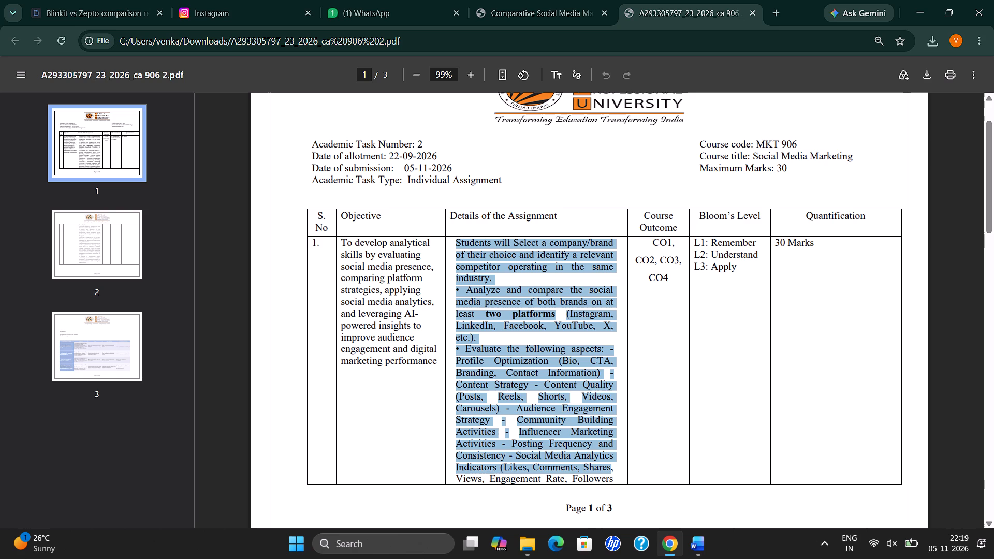
drag(608, 491, 618, 486)
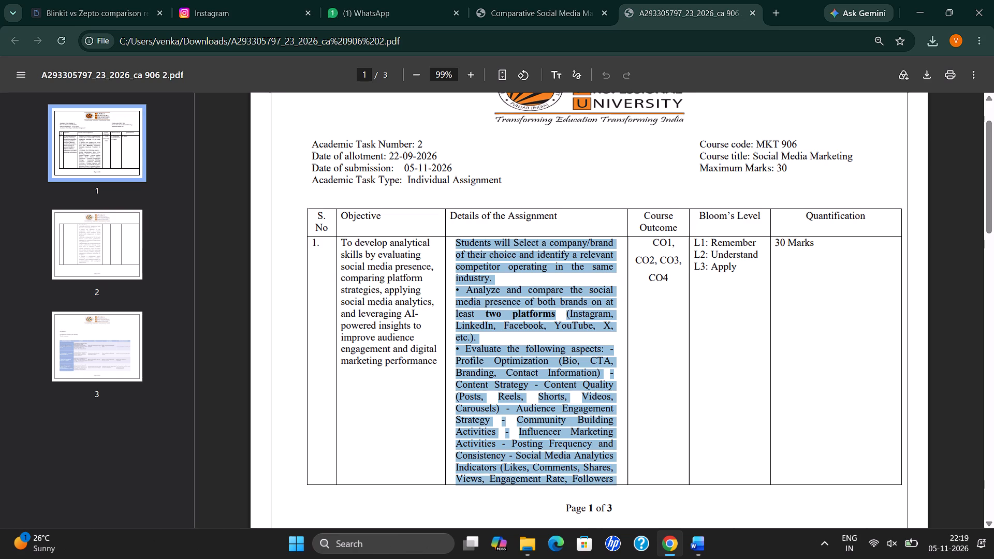
drag(618, 486, 618, 486)
scroll(618, 486, down, 7)
scroll(618, 486, up, 1)
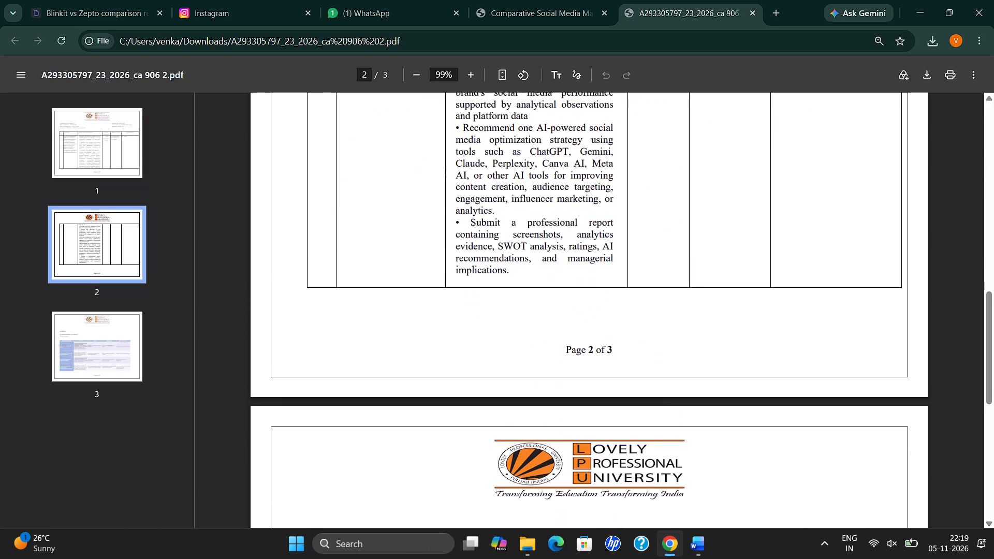
Select the assignment task text on page 2, from "Growth, etc.)" through "managerial implications.".
scroll(618, 486, up, 1)
scroll(475, 202, up, 1)
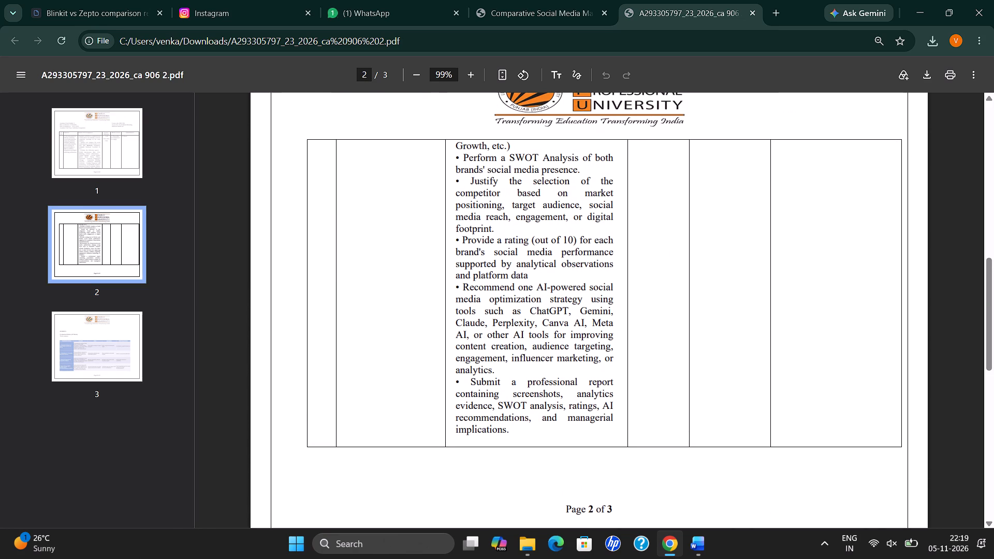
drag(454, 147, 517, 474)
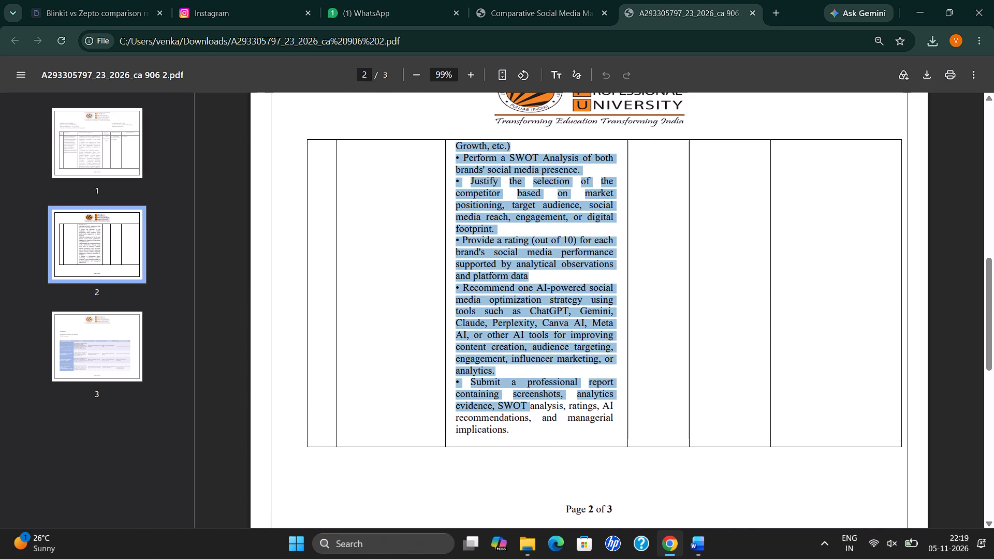
drag(517, 474, 498, 452)
click(498, 452)
drag(513, 428, 507, 418)
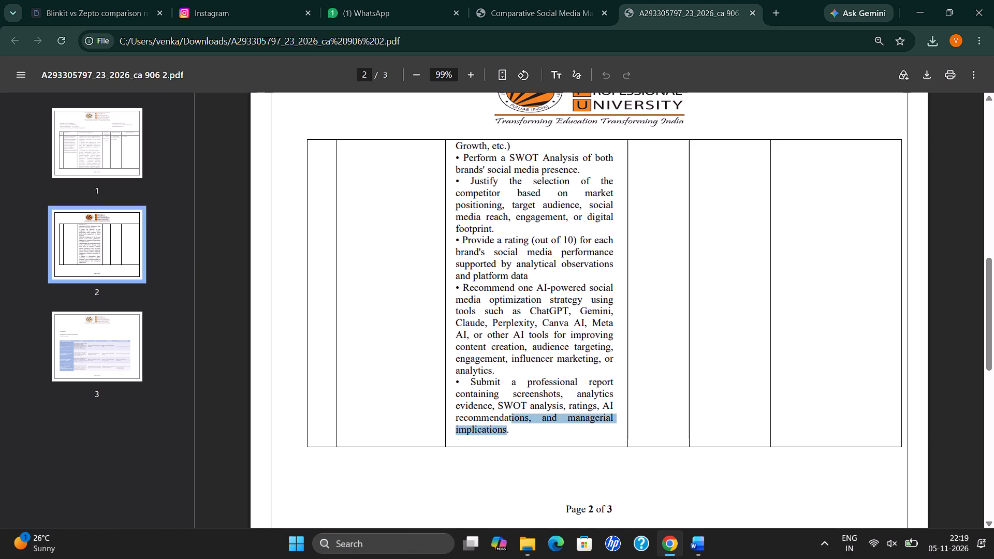
drag(507, 418, 455, 150)
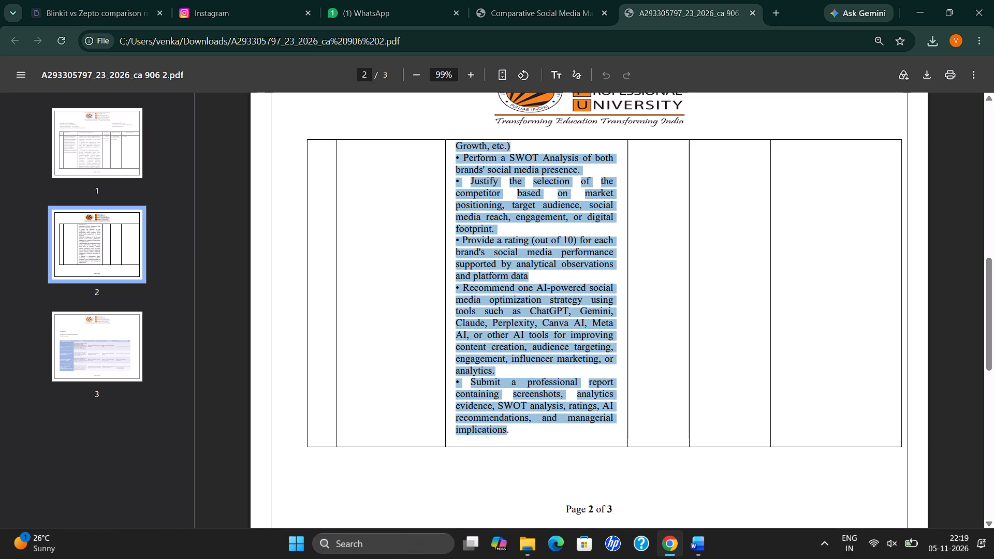
drag(455, 150, 455, 149)
drag(455, 149, 542, 380)
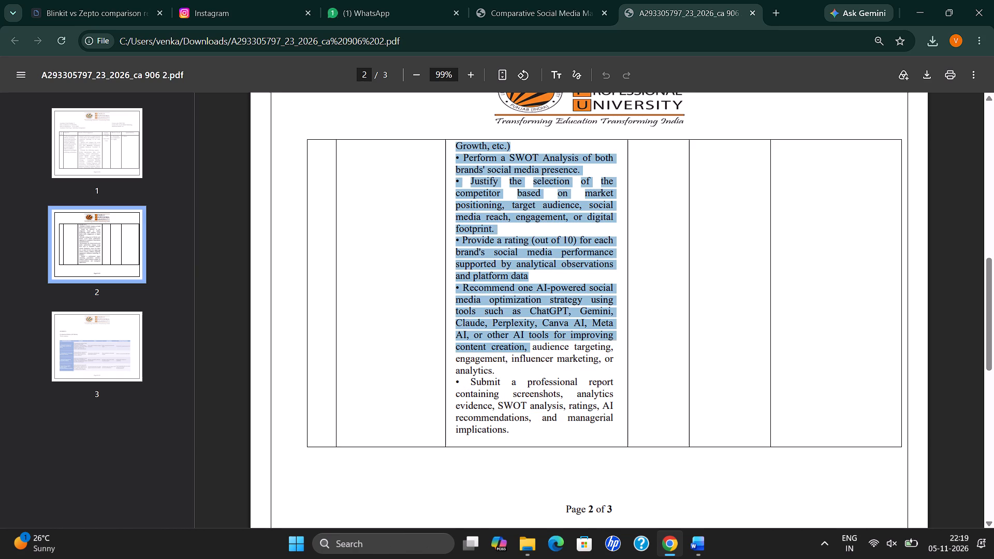
drag(542, 380, 511, 439)
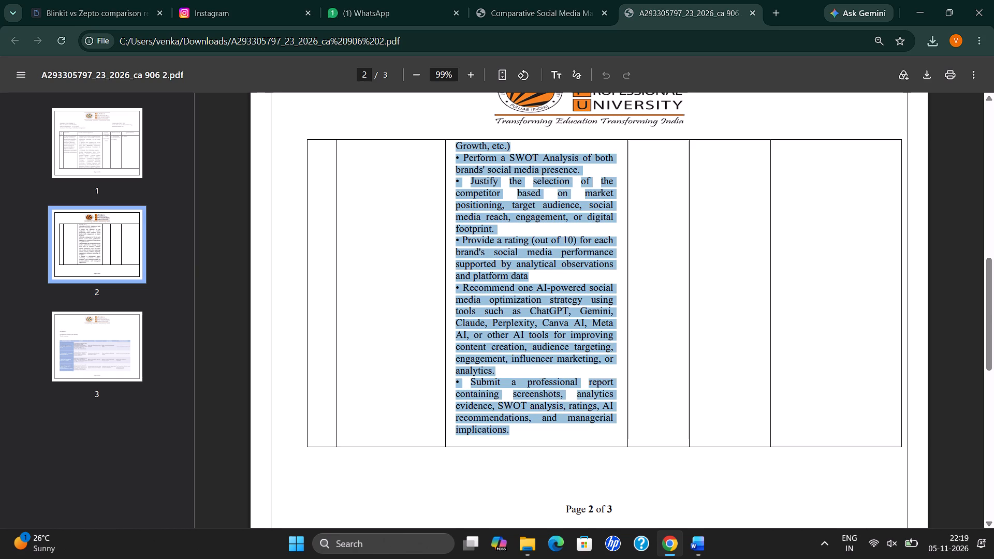
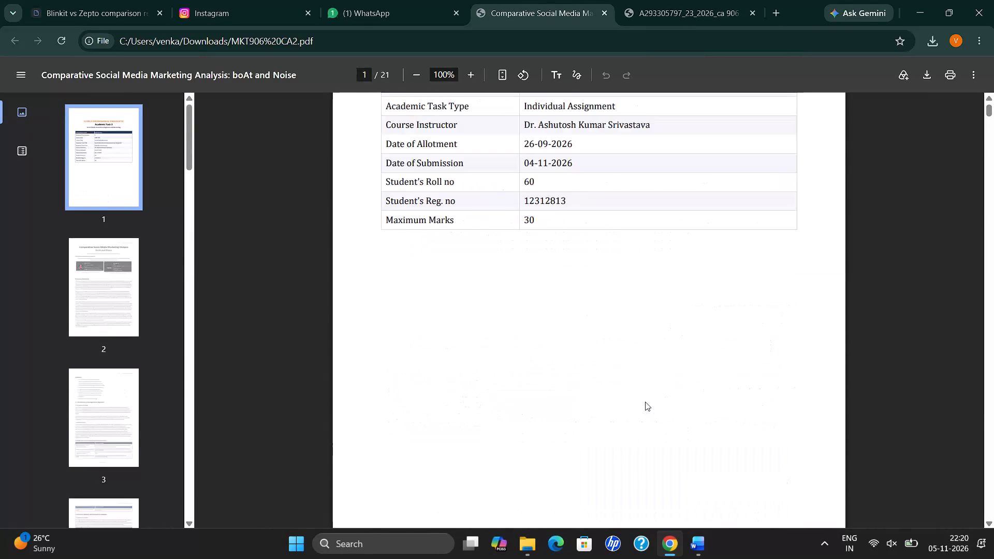
Compare the assignment details table on page 1 of the boAt and Noise report with the assignment brief.
scroll(645, 402, down, 1)
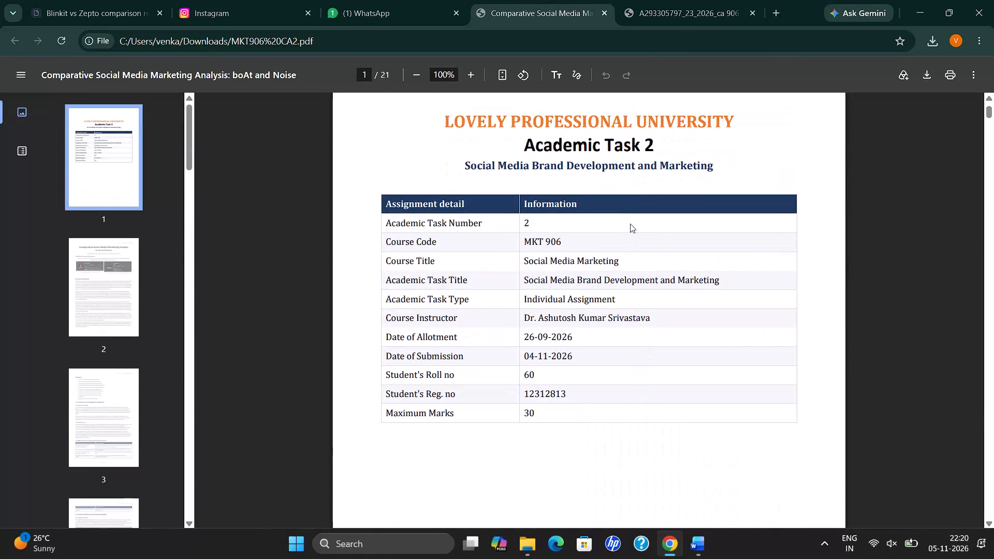
click(661, 0)
click(544, 0)
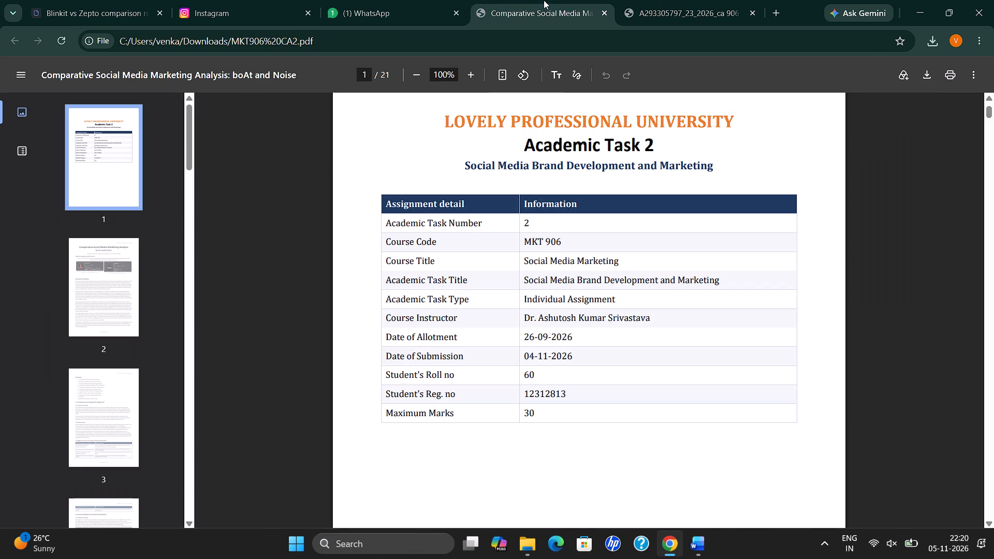
click(651, 0)
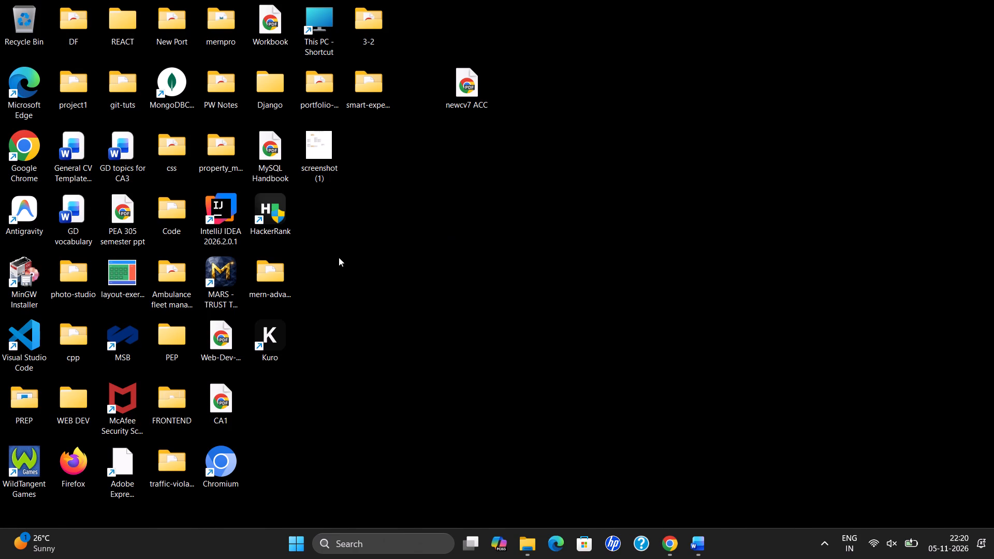
Open the Annexure-V cover page document "toh (1)" from the Downloads folder and enable editing.
double_click(319, 47)
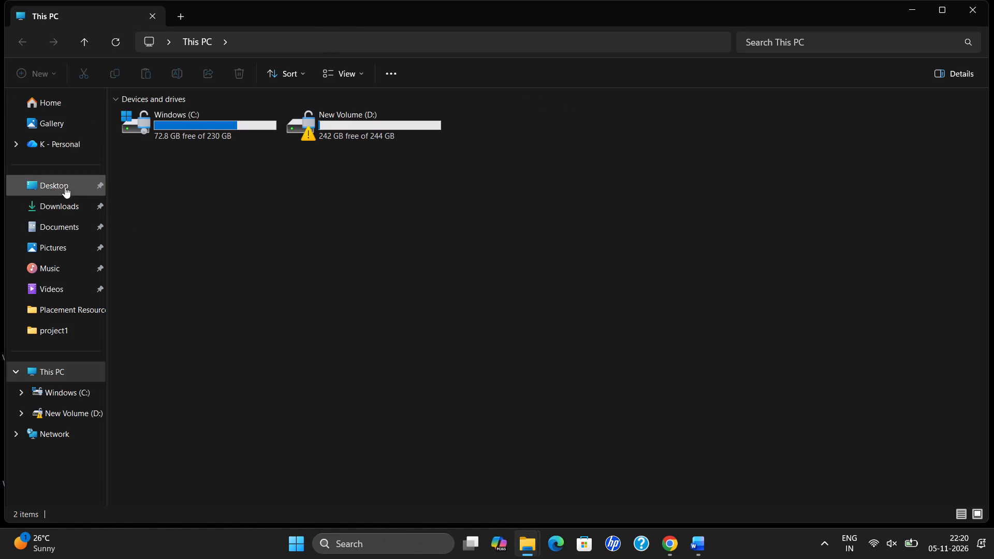
click(63, 207)
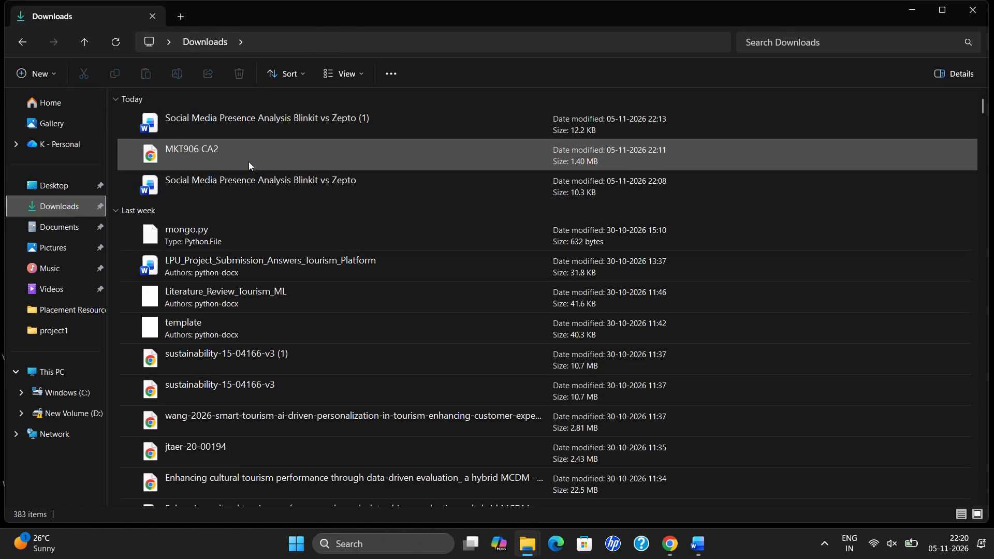
click(222, 278)
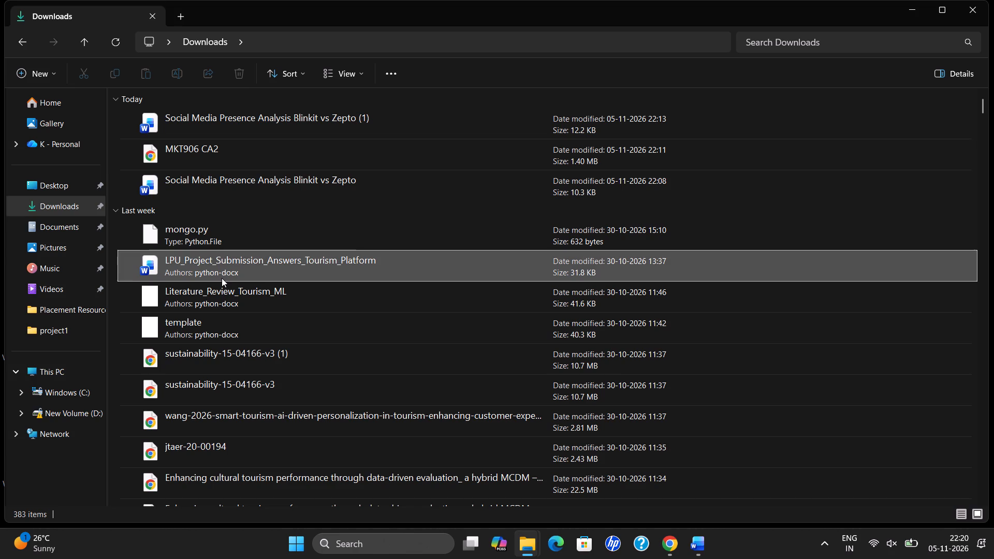
key(Down)
key(Down)
key(Down)
key(Down)
key(Down)
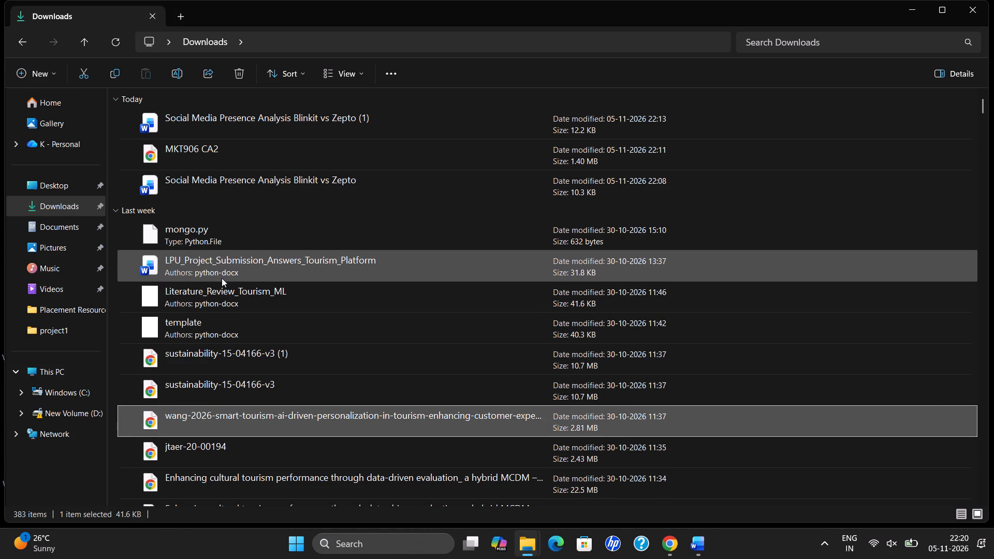
key(Down)
key(Down)
key(Down)
key(Down)
key(Down)
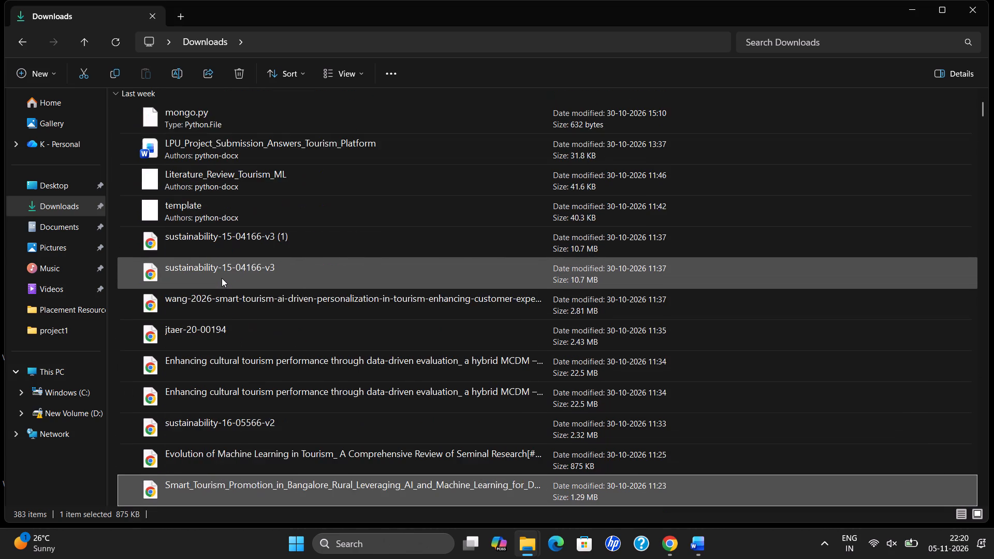
key(Down)
key(Down)
key(Down)
key(Down)
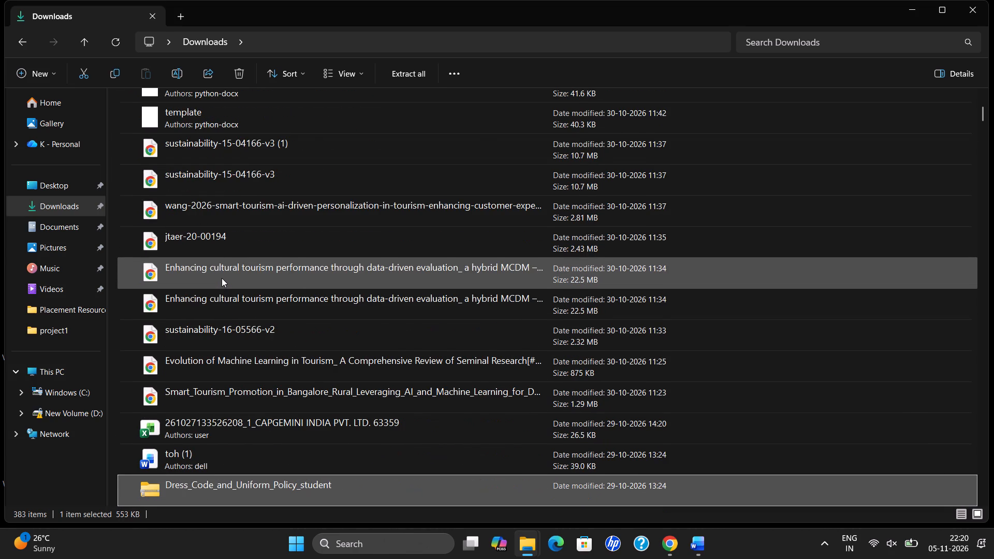
key(Up)
key(bracketright)
key(Return)
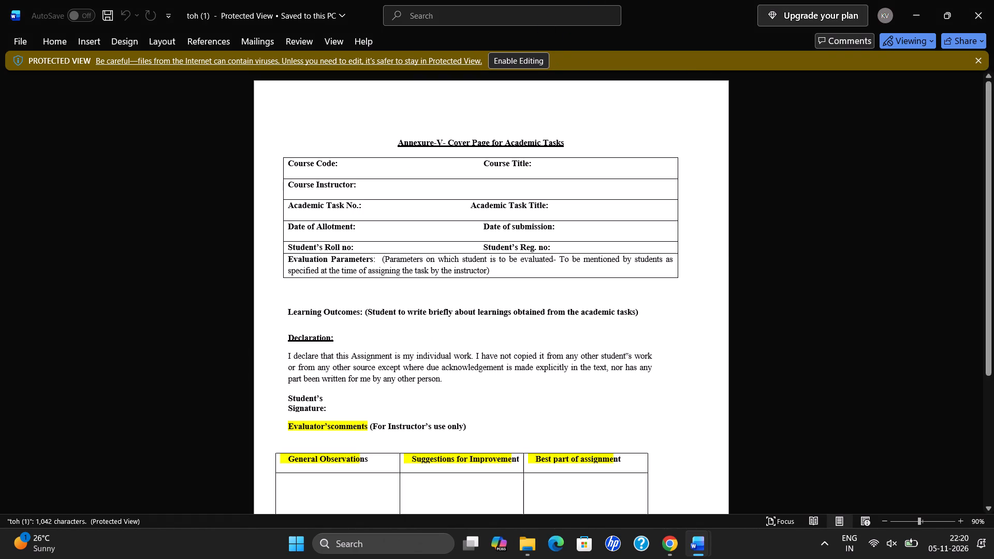
click(534, 62)
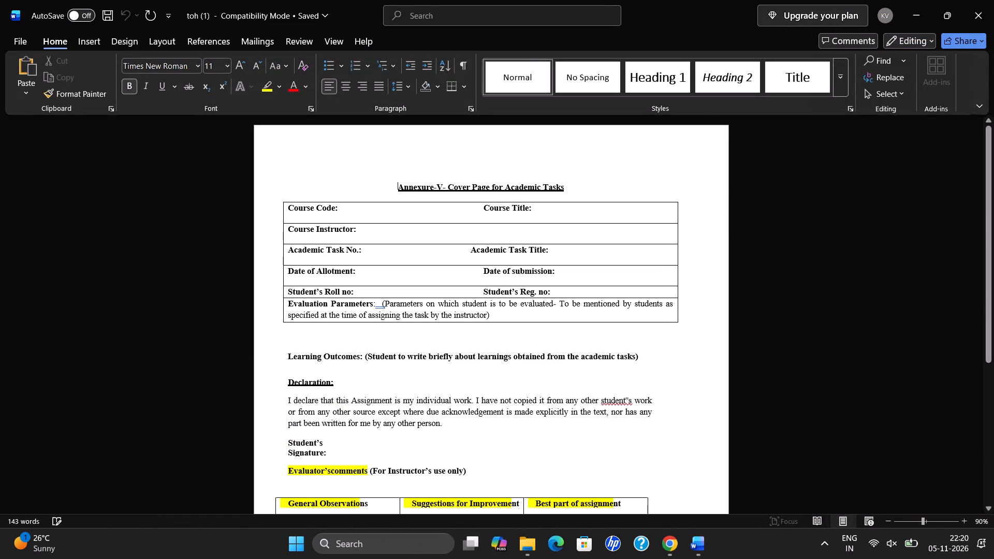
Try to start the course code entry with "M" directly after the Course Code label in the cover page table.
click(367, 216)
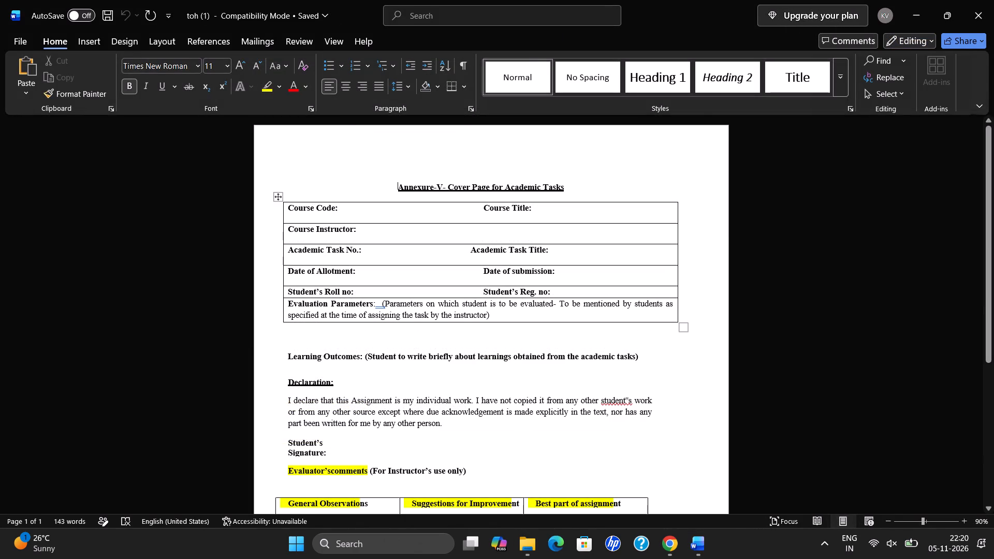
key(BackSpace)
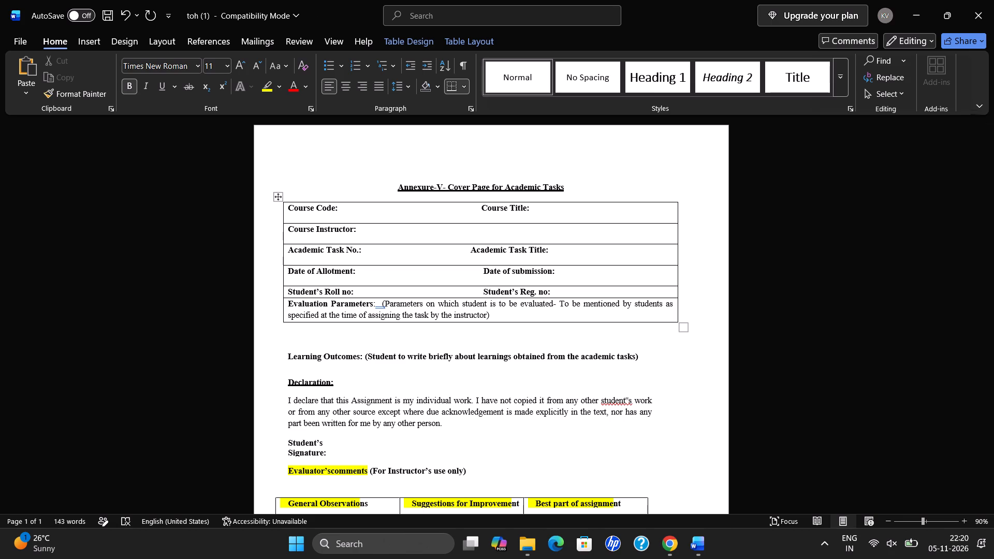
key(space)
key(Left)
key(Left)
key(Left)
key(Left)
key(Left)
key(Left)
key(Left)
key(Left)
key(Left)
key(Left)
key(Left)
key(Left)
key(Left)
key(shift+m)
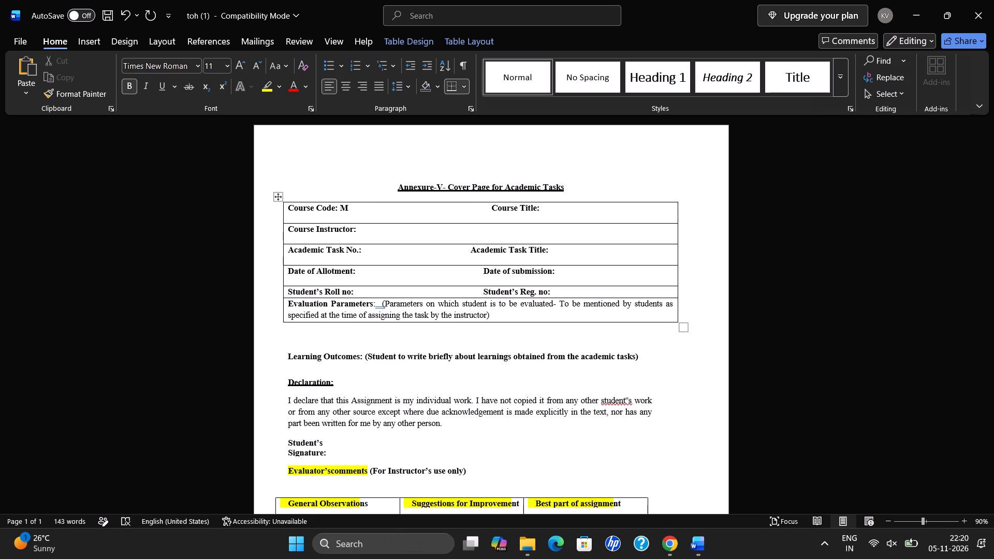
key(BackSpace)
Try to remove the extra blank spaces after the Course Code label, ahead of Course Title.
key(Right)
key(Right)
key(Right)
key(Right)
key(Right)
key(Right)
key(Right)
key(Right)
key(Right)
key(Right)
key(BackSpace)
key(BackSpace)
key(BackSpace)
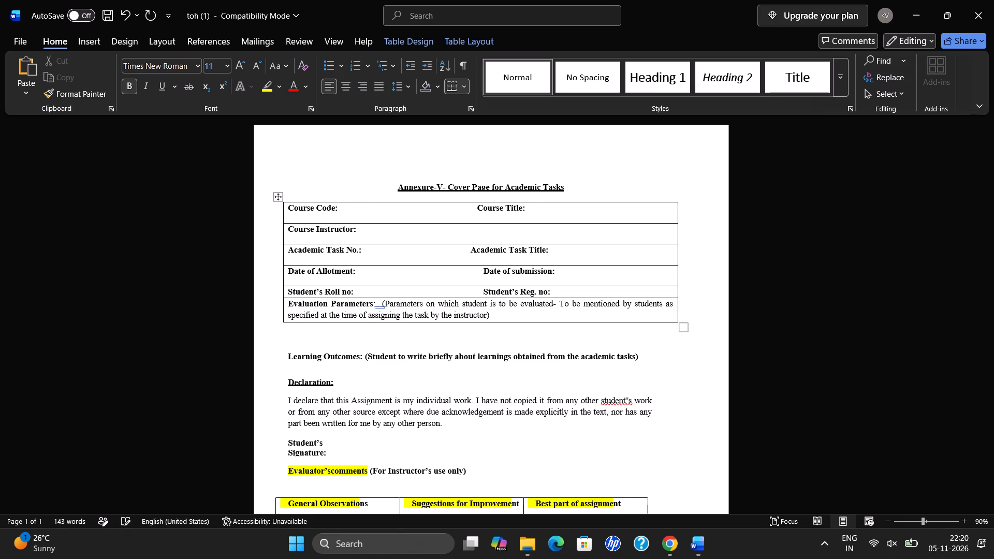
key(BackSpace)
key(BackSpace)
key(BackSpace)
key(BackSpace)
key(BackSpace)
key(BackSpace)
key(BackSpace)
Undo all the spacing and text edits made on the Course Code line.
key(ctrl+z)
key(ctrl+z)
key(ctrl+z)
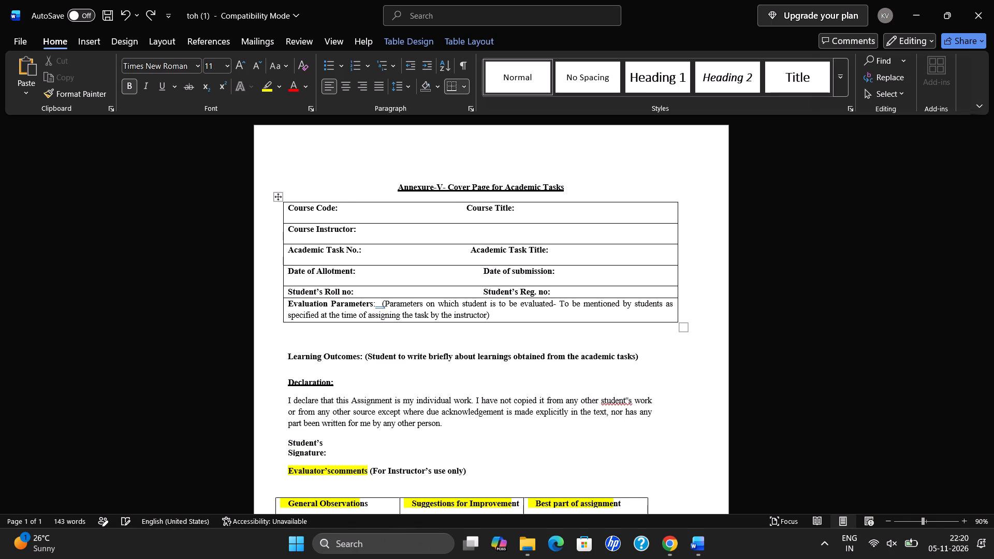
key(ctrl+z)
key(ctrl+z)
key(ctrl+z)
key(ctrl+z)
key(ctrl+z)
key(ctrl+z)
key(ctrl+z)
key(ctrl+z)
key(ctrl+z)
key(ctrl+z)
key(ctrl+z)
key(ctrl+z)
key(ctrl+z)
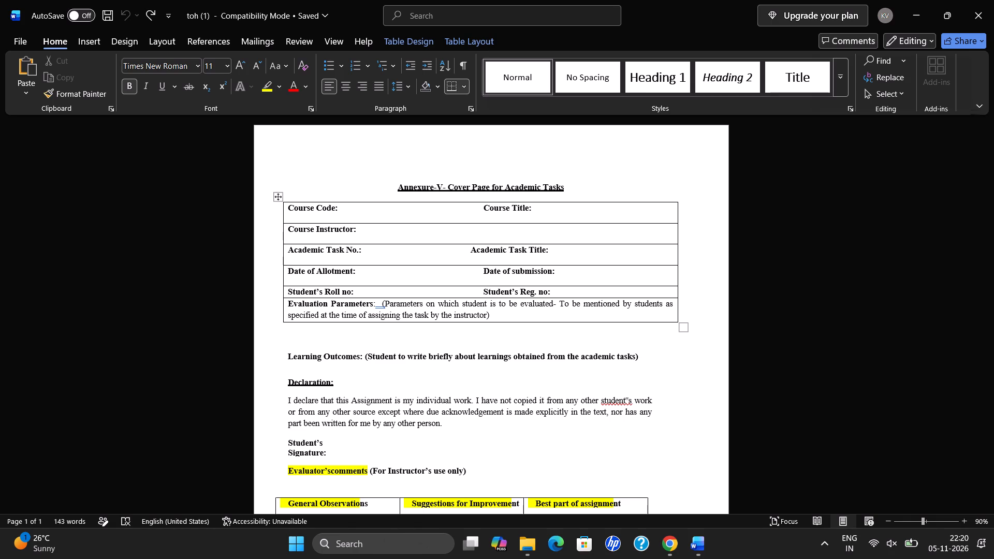
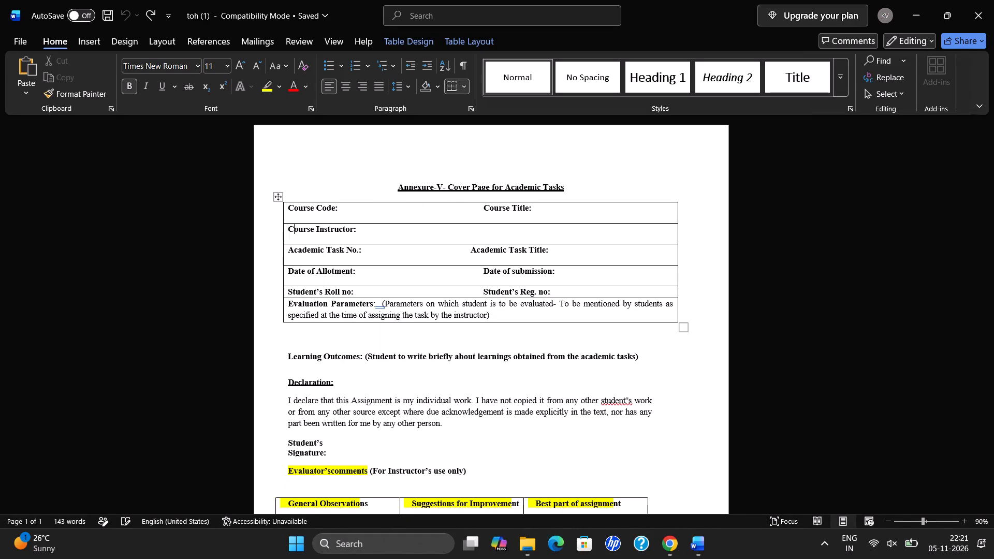
Enter the course code MKT906 after the Course Code label in the cover page table, separated by a space.
key(Left)
key(Left)
key(Left)
key(Left)
key(Left)
key(Left)
key(Left)
key(Left)
key(Left)
key(Left)
key(Left)
key(Left)
key(Left)
key(Left)
key(Left)
key(Left)
key(Left)
key(Left)
key(Left)
key(Left)
key(Left)
key(Left)
key(Left)
key(Left)
key(Left)
key(Left)
key(Up)
key(Right)
key(Right)
key(Right)
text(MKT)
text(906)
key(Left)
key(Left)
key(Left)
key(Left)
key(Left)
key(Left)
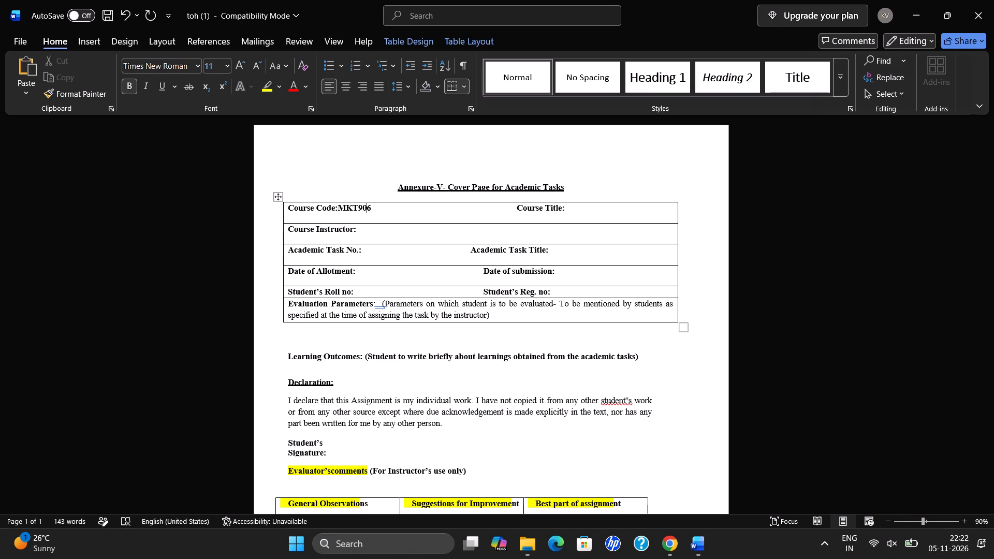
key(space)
Remove surplus blank spaces between the course code and the Course Title label.
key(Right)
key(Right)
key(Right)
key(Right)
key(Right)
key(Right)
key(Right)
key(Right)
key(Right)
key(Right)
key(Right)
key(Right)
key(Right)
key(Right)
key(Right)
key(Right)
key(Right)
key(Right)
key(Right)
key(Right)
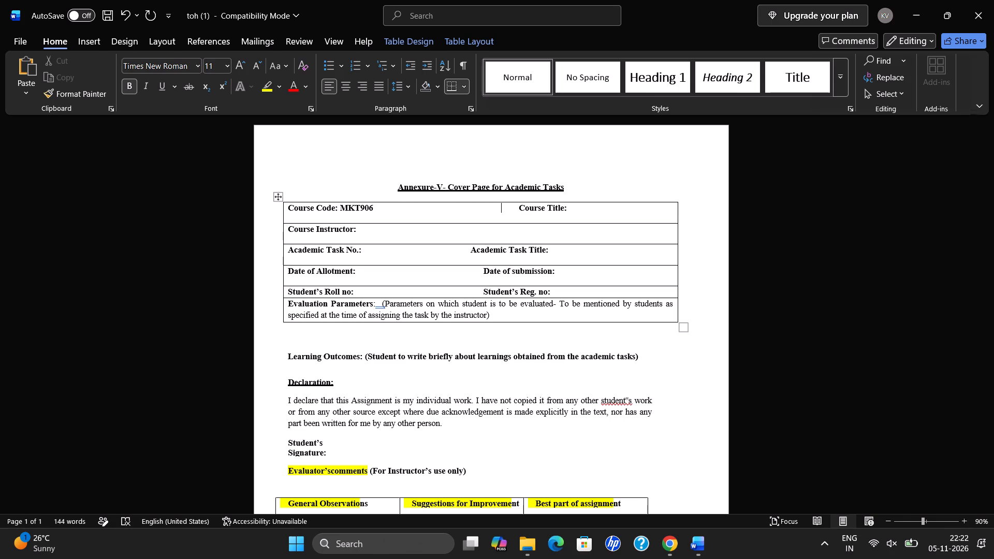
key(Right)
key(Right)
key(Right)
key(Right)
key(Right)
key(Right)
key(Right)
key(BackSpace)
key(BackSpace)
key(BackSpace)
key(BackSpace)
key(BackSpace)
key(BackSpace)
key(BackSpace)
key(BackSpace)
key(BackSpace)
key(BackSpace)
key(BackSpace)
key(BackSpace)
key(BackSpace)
Enter "DIGITAL MARKETING" after the Course Title label, separated by a space.
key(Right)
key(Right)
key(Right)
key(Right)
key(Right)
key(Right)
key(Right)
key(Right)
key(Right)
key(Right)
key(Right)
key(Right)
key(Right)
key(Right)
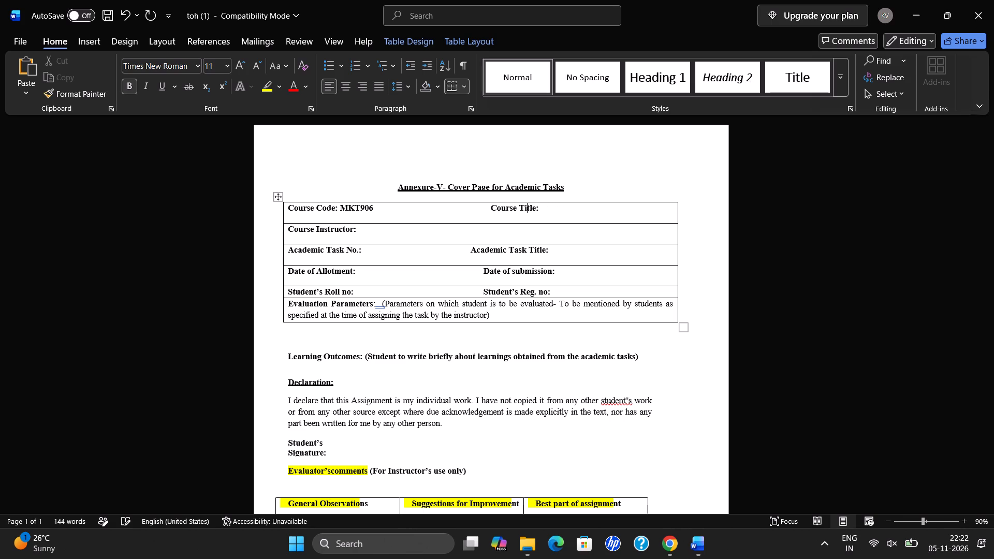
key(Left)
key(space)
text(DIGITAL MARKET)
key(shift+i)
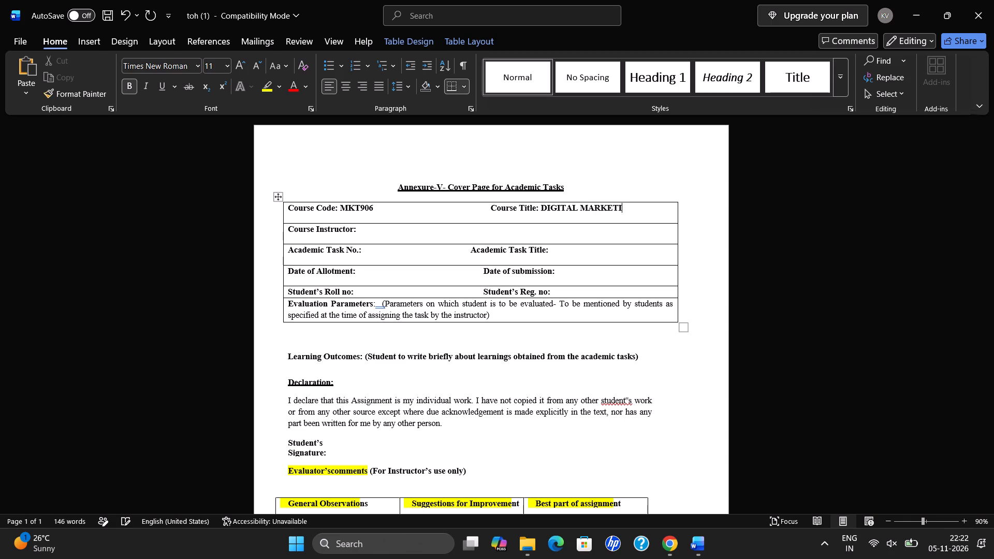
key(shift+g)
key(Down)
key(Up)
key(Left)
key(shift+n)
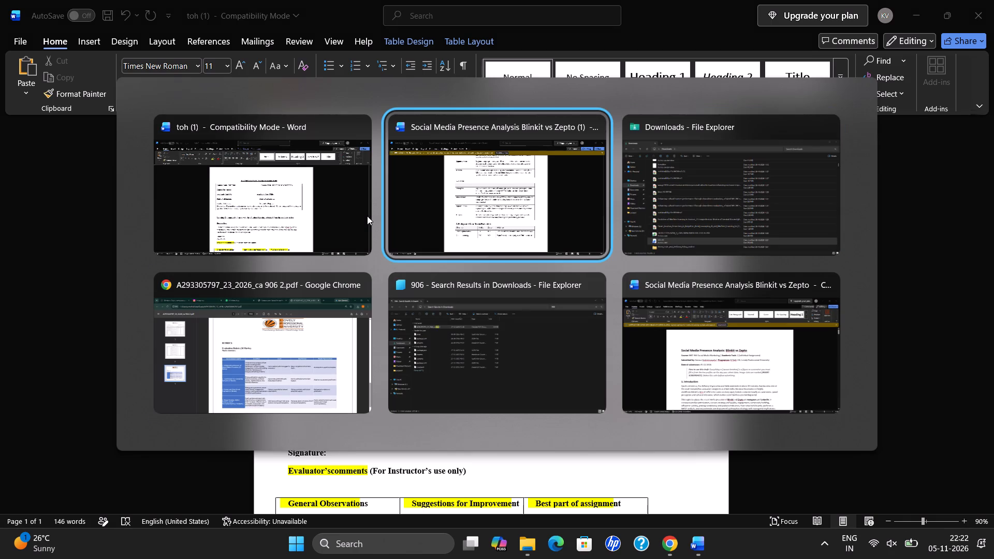
Check the course title in the assignment brief PDF and insert "SOCIAL" before "DIGITAL MARKETING" on the cover page.
scroll(371, 299, up, 16)
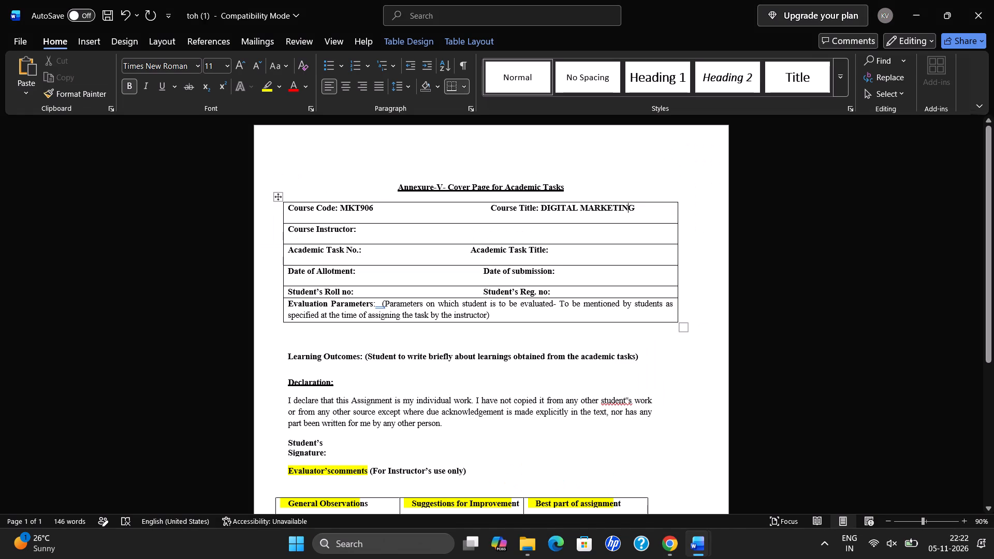
click(537, 208)
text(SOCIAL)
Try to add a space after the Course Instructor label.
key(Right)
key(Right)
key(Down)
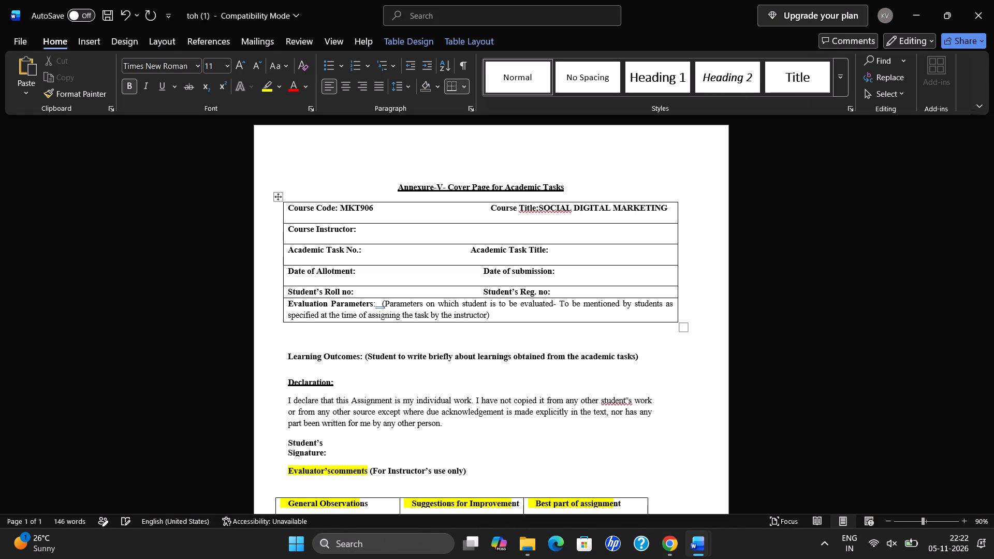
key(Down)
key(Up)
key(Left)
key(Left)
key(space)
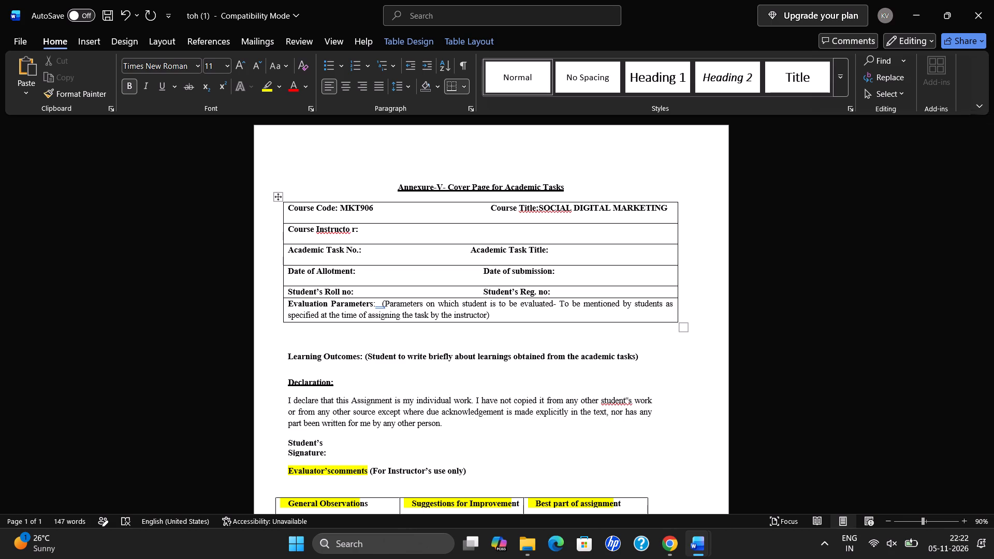
Add a space between the Course Title label and "SOCIAL".
click(534, 214)
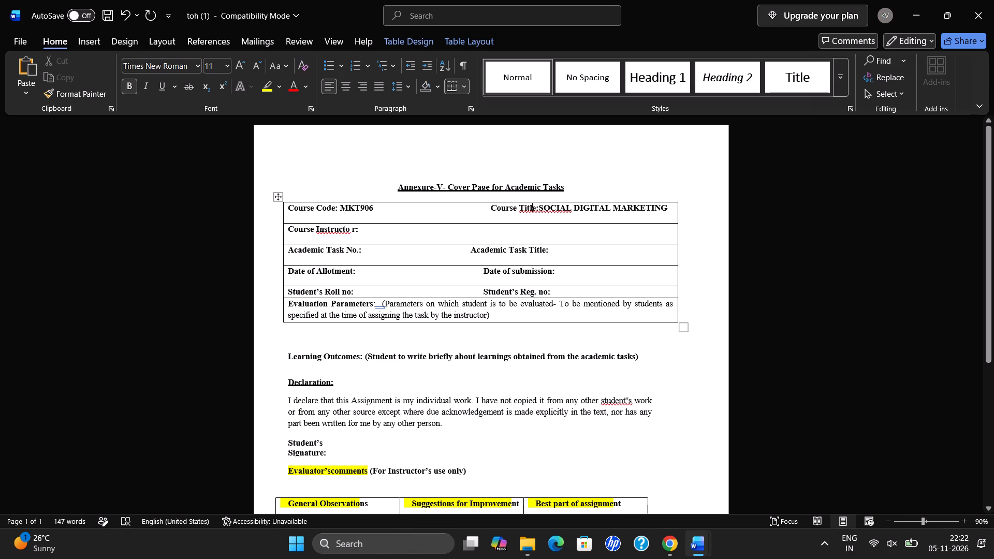
key(Right)
key(Right)
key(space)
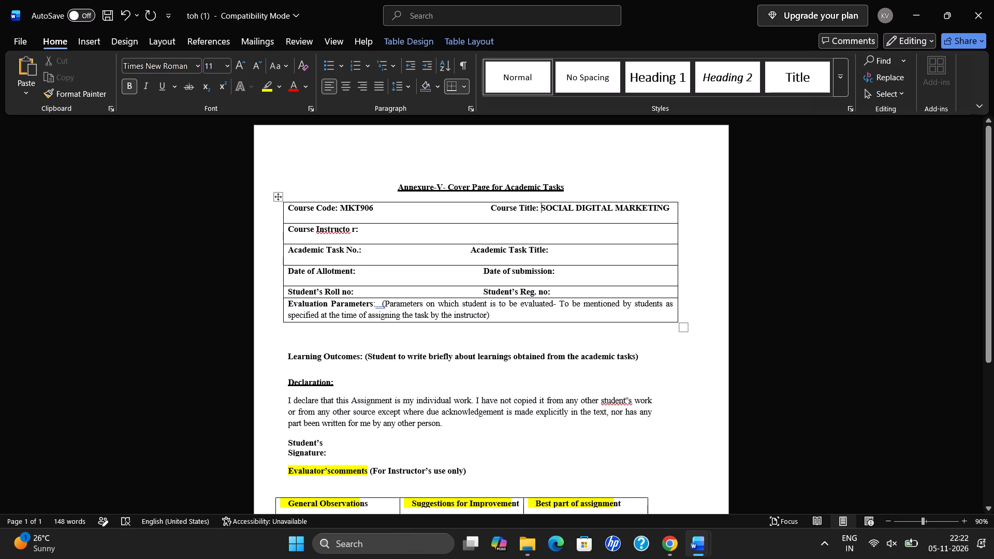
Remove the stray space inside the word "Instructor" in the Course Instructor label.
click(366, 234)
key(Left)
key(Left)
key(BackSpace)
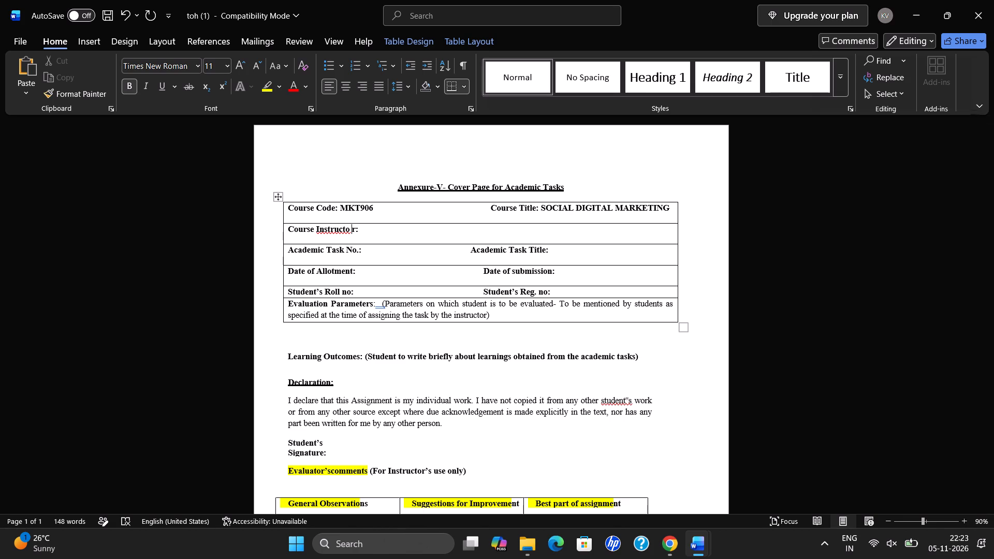
Add a space after the Course Instructor label, ready for the instructor's name.
key(Right)
key(Right)
key(Right)
key(Left)
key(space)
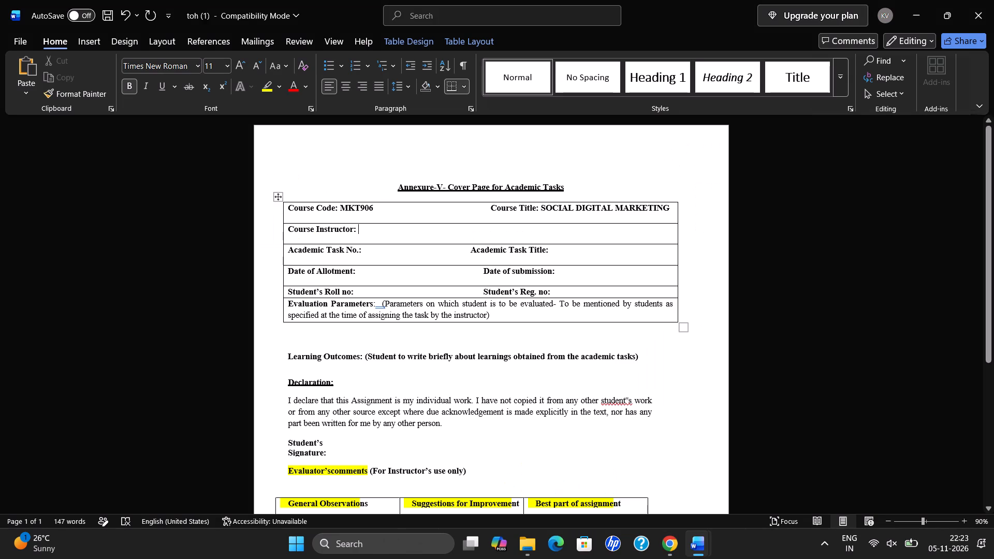
Enter the instructor's name, with the title "Dr.", after the Course Instructor label on the cover page.
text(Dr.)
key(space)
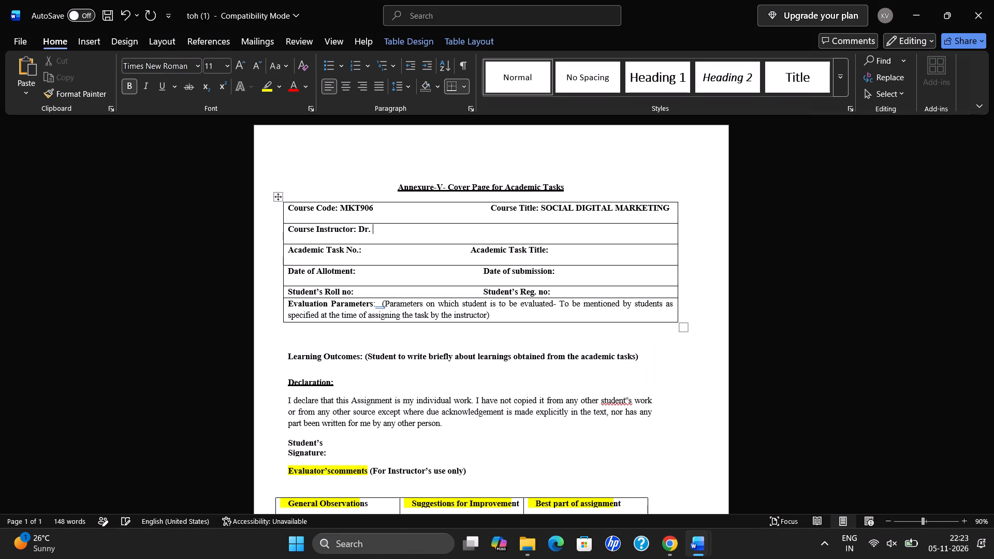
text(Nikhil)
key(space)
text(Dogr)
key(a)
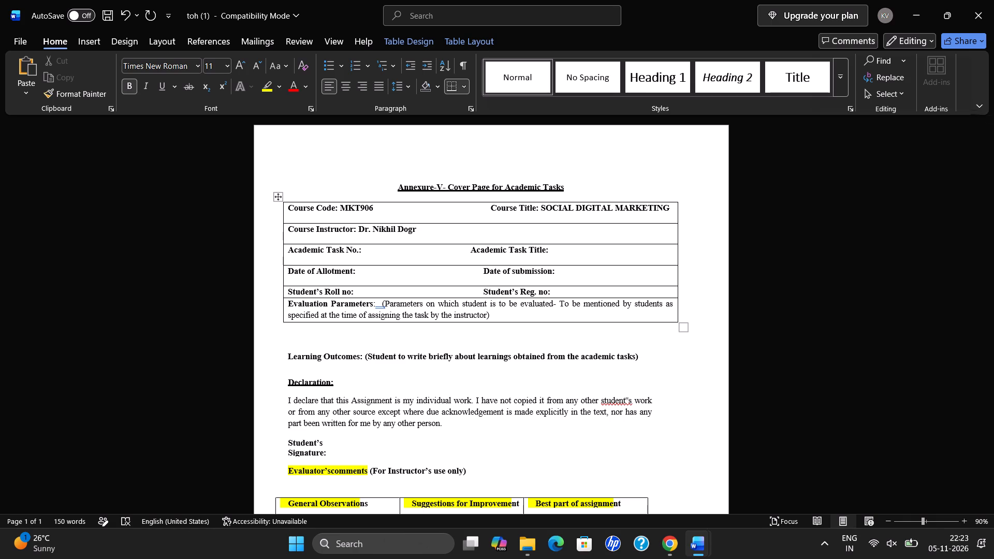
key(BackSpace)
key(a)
Fill in the Academic Task No. field with 02, separated from its label by a space.
click(371, 249)
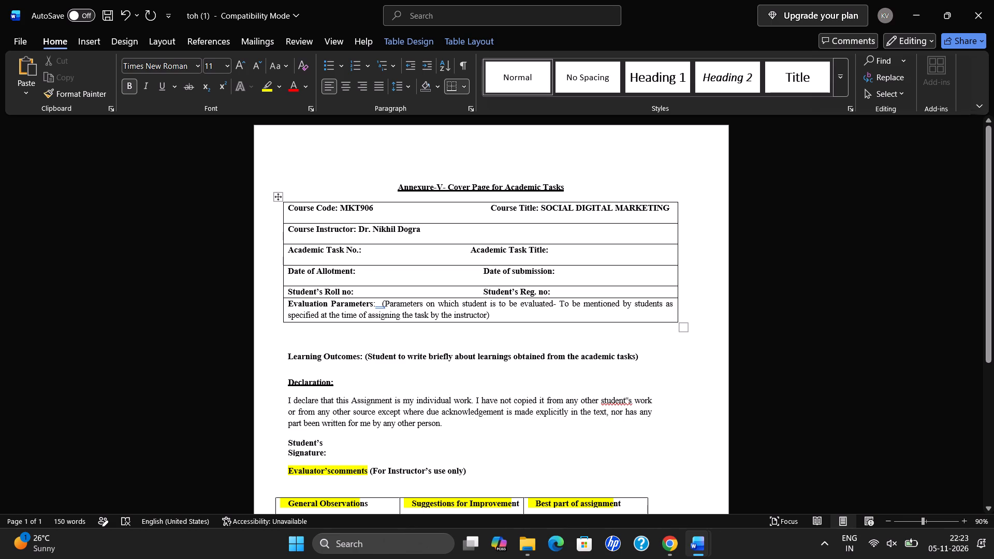
key(Left)
key(Left)
key(Left)
key(Left)
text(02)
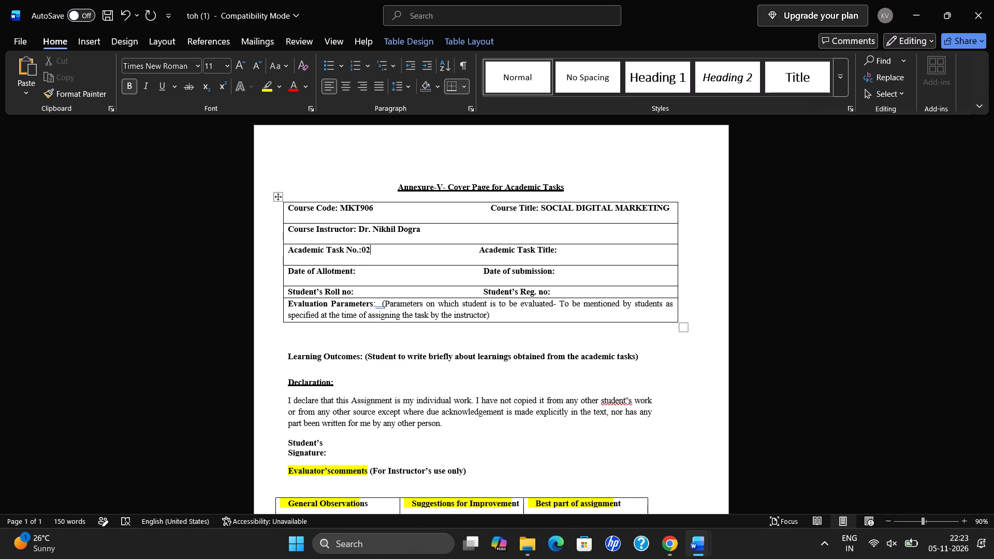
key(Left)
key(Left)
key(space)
Place the text cursor in the gap between the Academic Task No. entry and the Academic Task Title label.
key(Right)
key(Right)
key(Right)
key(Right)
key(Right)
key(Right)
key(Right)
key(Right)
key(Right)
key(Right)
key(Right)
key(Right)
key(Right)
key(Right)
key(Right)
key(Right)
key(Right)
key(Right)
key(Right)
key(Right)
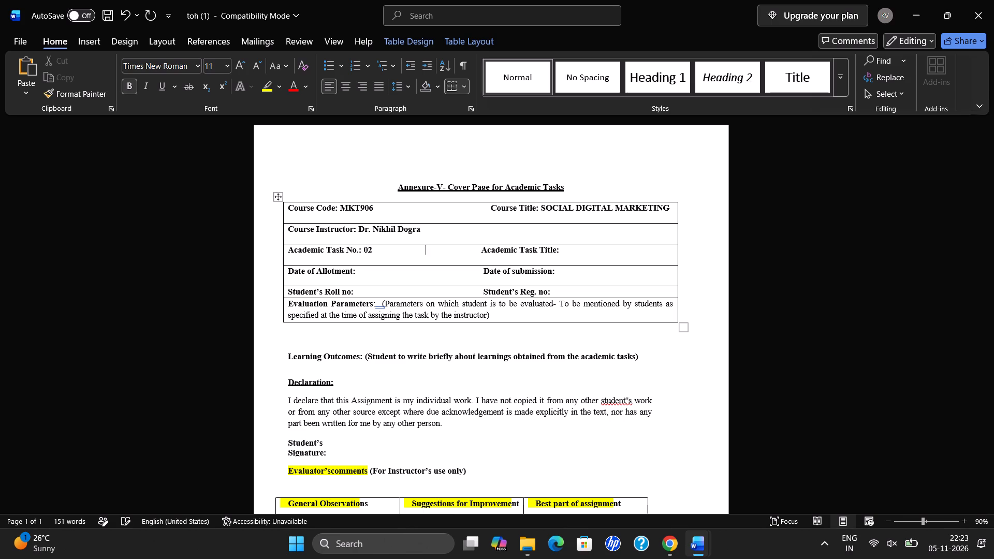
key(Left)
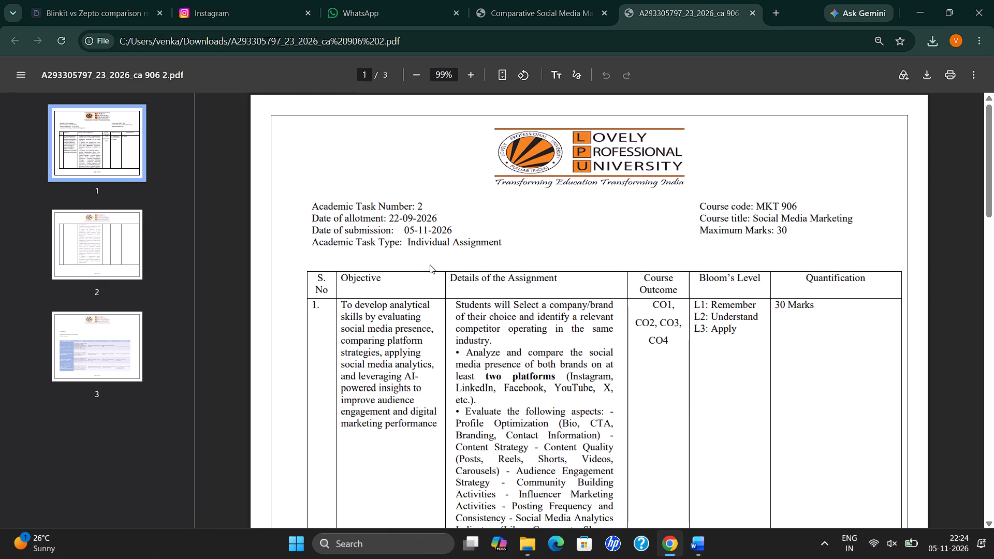
Copy "Individual Assignment" from the assignment brief PDF in Chrome into the cover page's Academic Task Title entry in Word.
drag(503, 241, 452, 245)
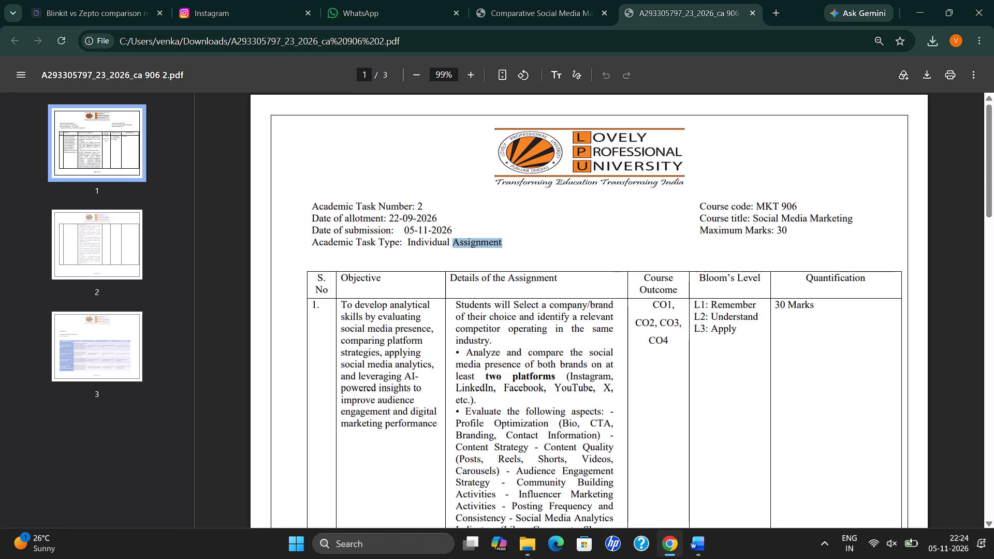
drag(452, 245, 405, 246)
key(ctrl+c)
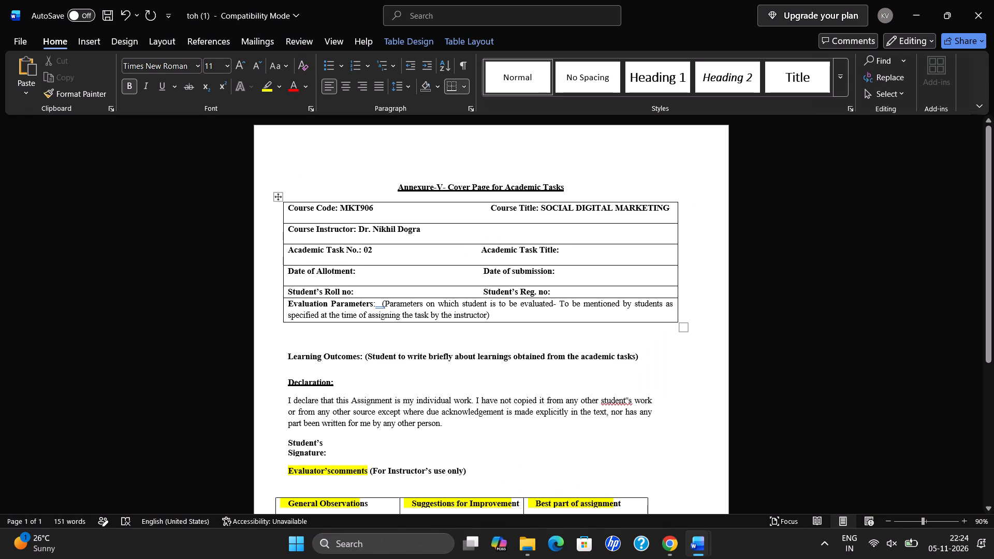
key(ctrl+v)
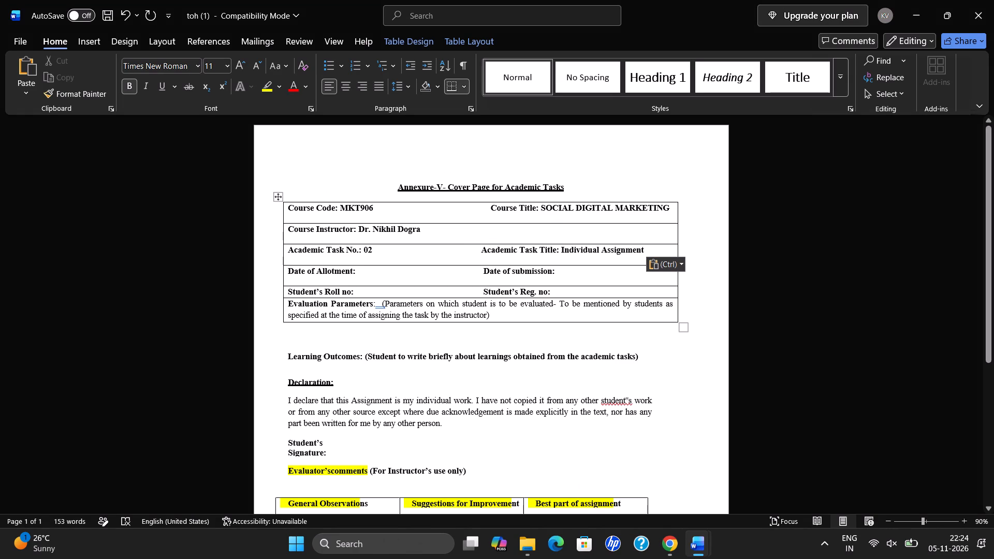
Copy the allotment date 22-09-2026 from the assignment brief PDF in Chrome into the cover page's Date of Allotment entry.
click(375, 272)
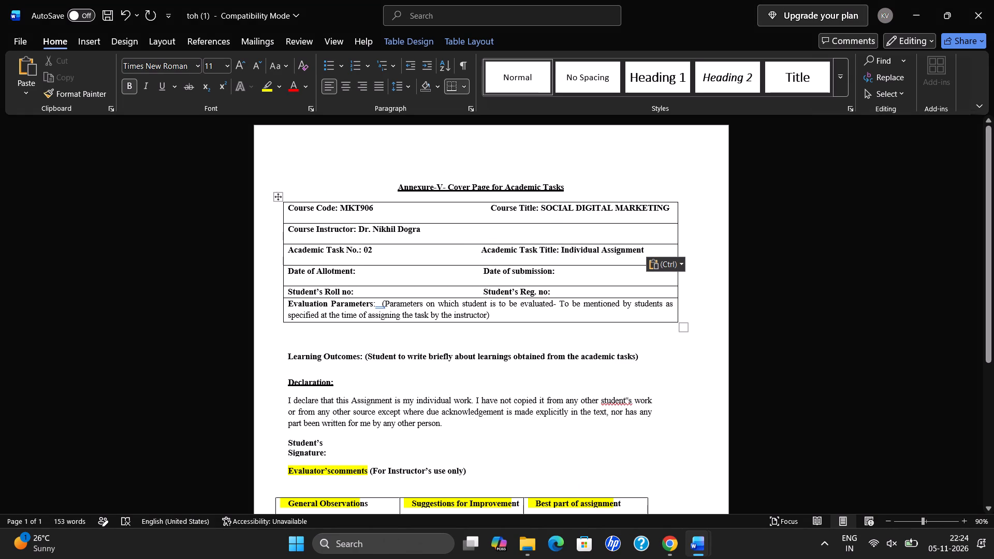
click(357, 269)
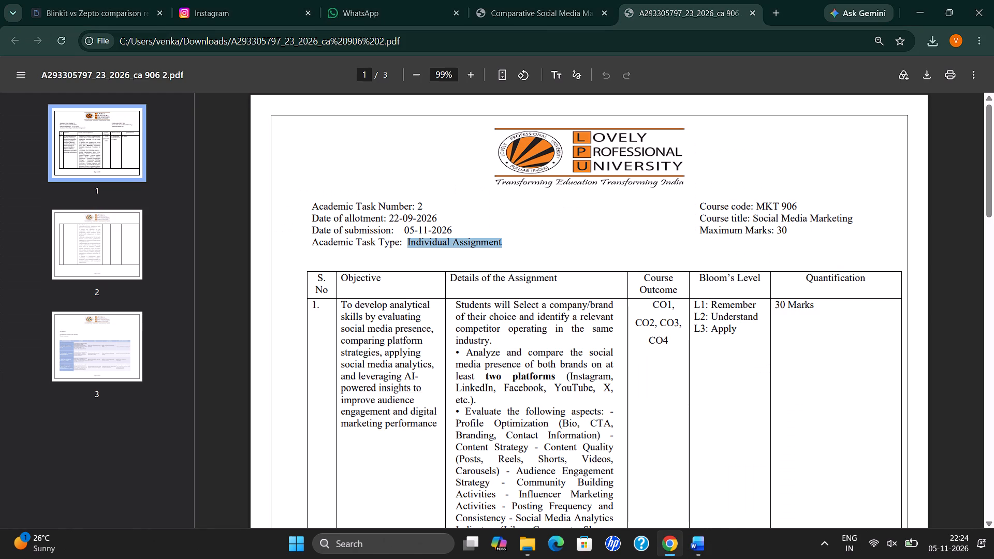
click(538, 225)
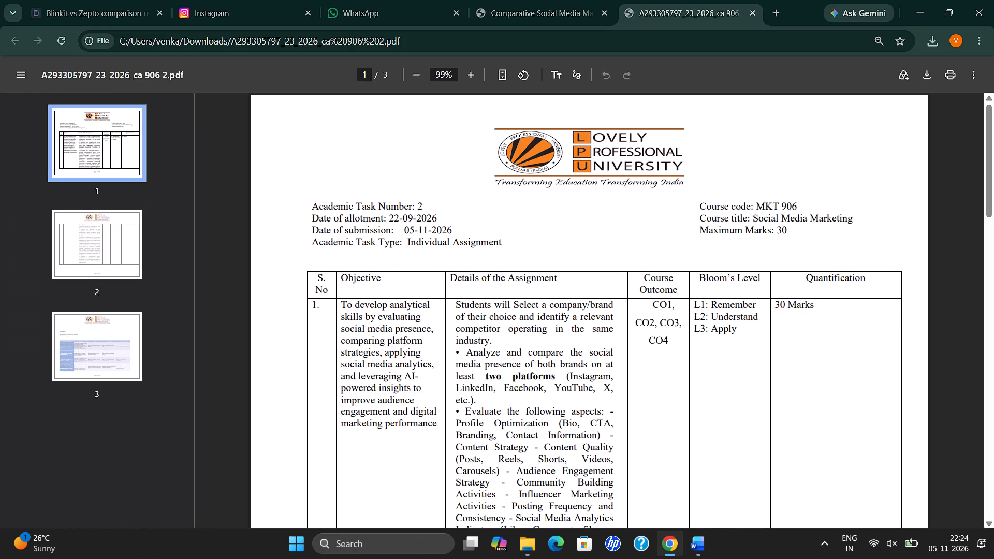
drag(436, 218, 390, 218)
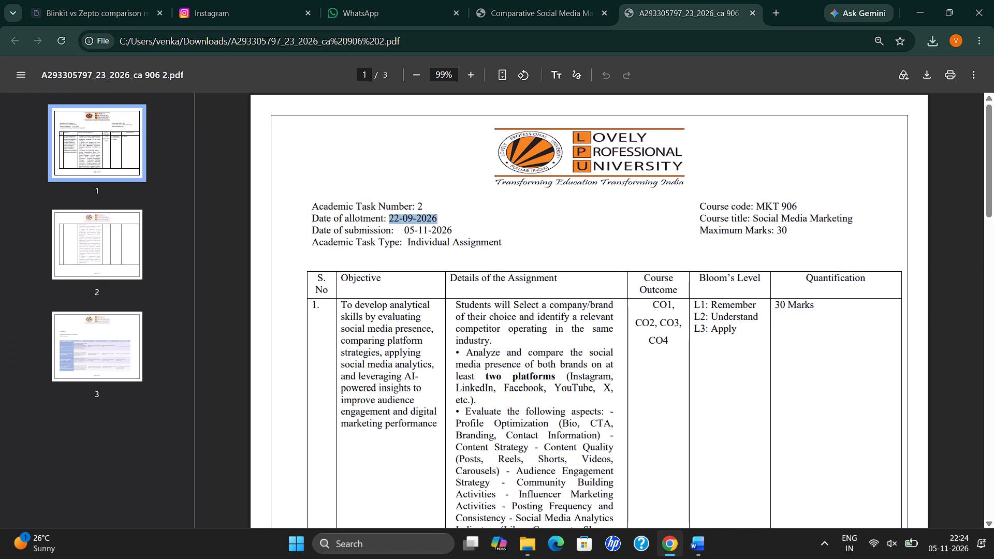
drag(390, 218, 390, 218)
key(ctrl+c)
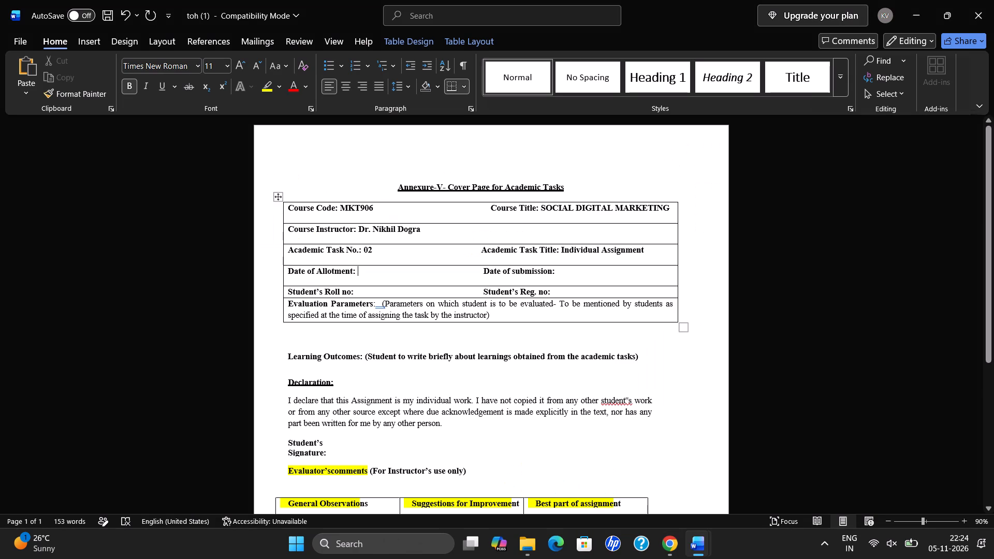
key(ctrl+v)
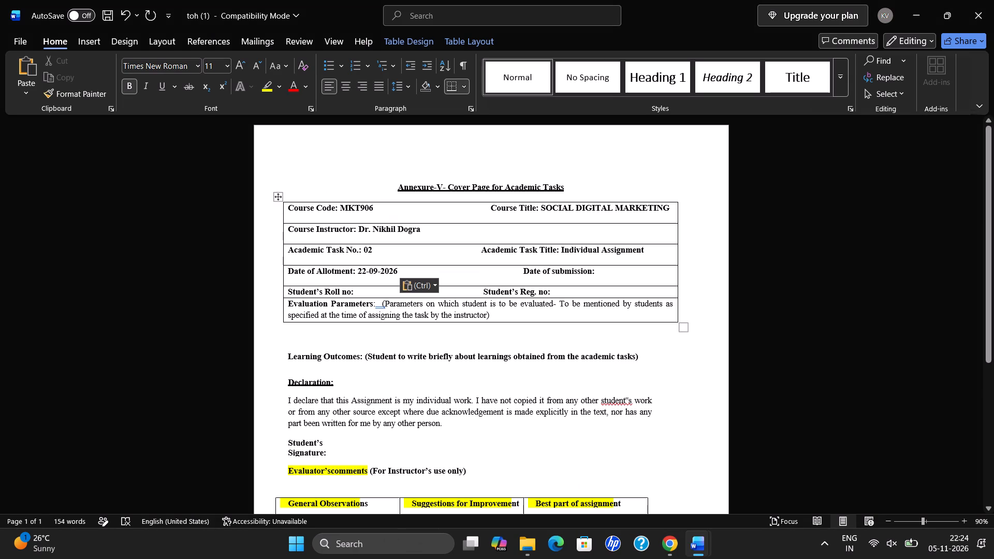
Remove the extra spaces before the Date of submission label so it sits near the other second-column labels.
click(523, 272)
key(BackSpace)
key(BackSpace)
key(BackSpace)
key(BackSpace)
key(BackSpace)
key(BackSpace)
key(BackSpace)
key(BackSpace)
key(BackSpace)
key(BackSpace)
key(BackSpace)
key(BackSpace)
key(BackSpace)
key(BackSpace)
key(BackSpace)
key(BackSpace)
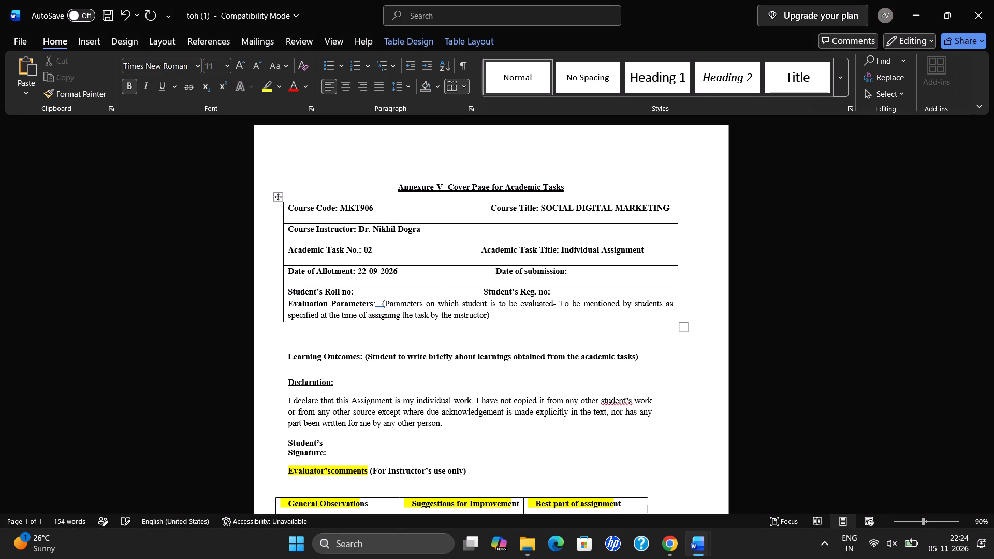
key(BackSpace)
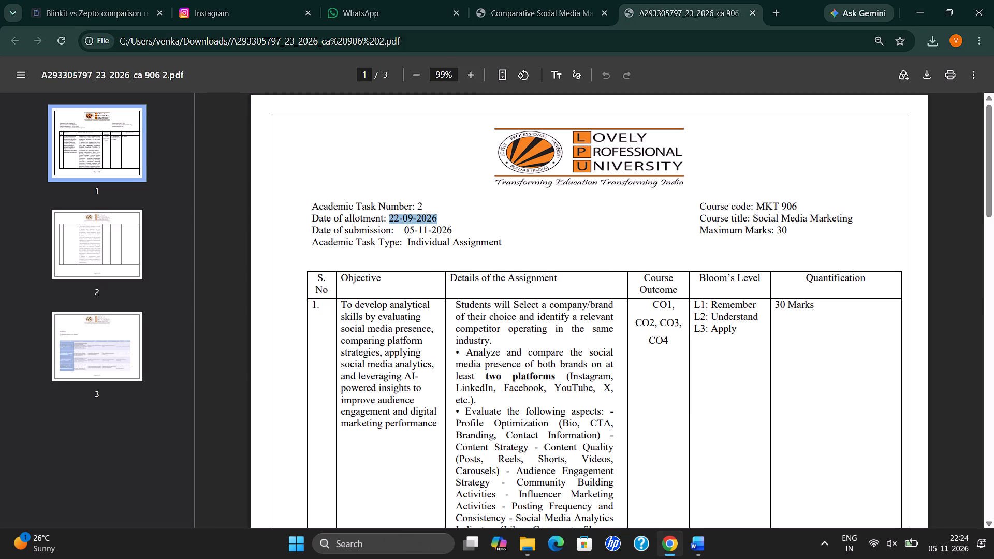
Copy the submission date 05-11-2026 from the assignment brief PDF in Chrome into the cover page's Date of submission entry in Word.
drag(450, 229, 407, 226)
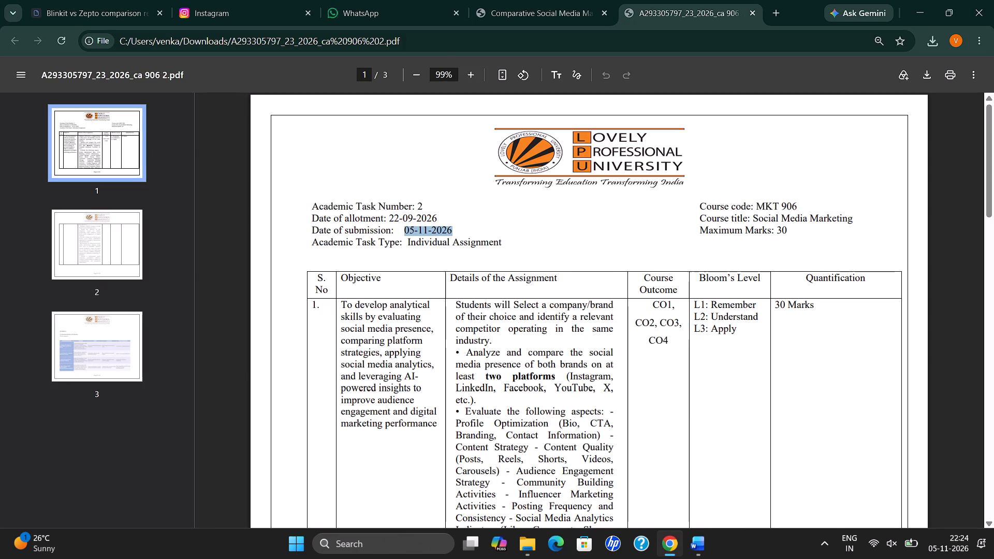
drag(407, 226, 402, 226)
key(ctrl+c)
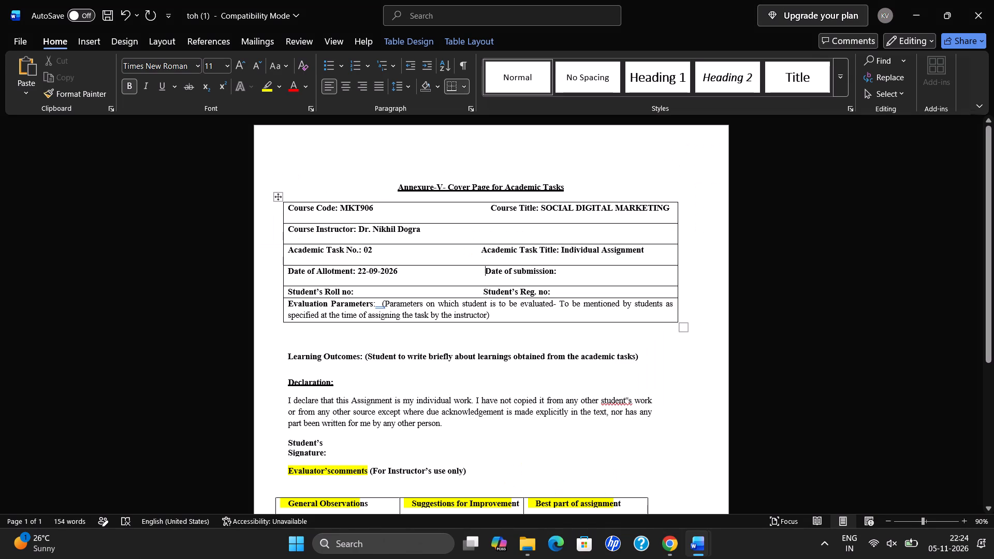
click(566, 271)
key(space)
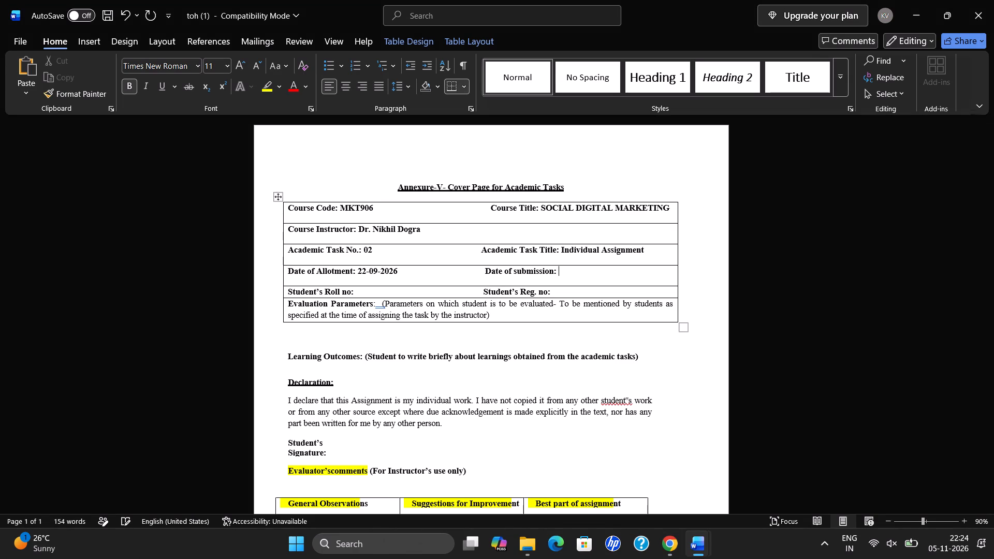
key(ctrl+v)
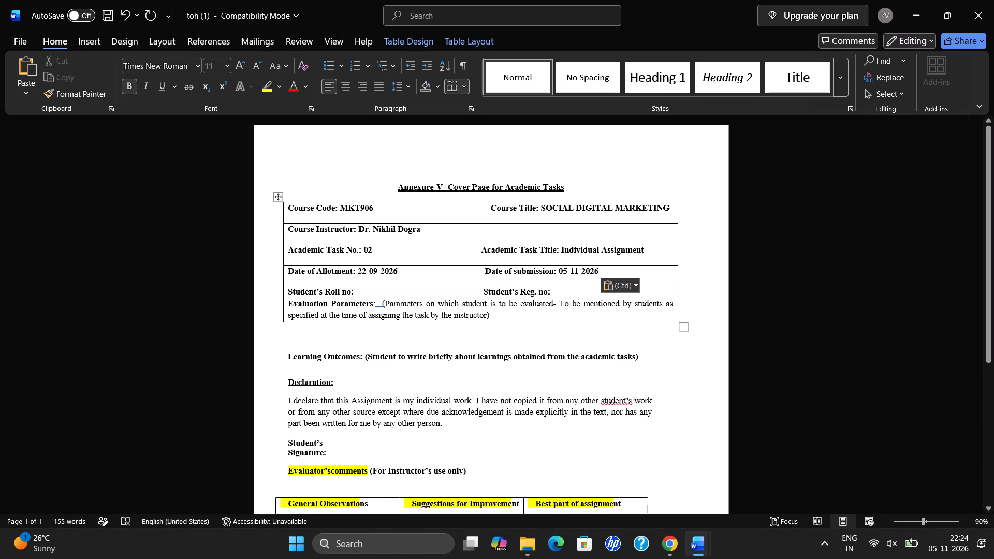
Trim the spaces before the Course Title, Date of submission and Student's Reg. no labels to line them up with Academic Task Title.
click(493, 209)
key(BackSpace)
key(BackSpace)
key(BackSpace)
key(BackSpace)
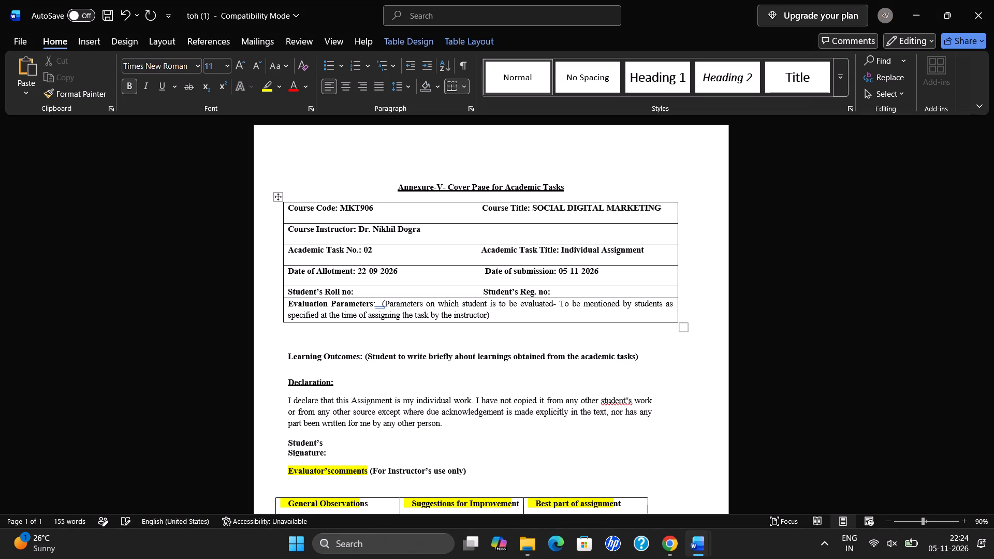
click(485, 274)
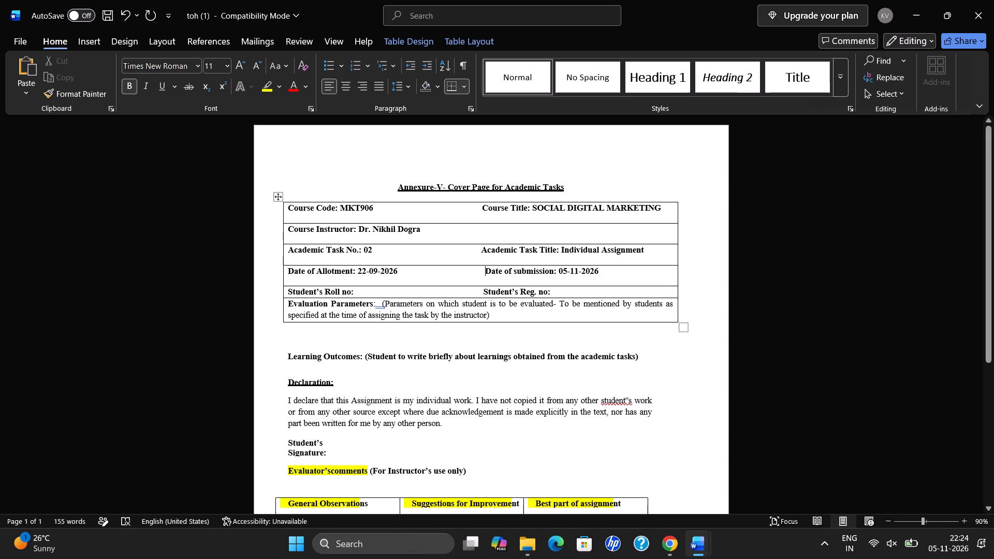
key(BackSpace)
key(BackSpace)
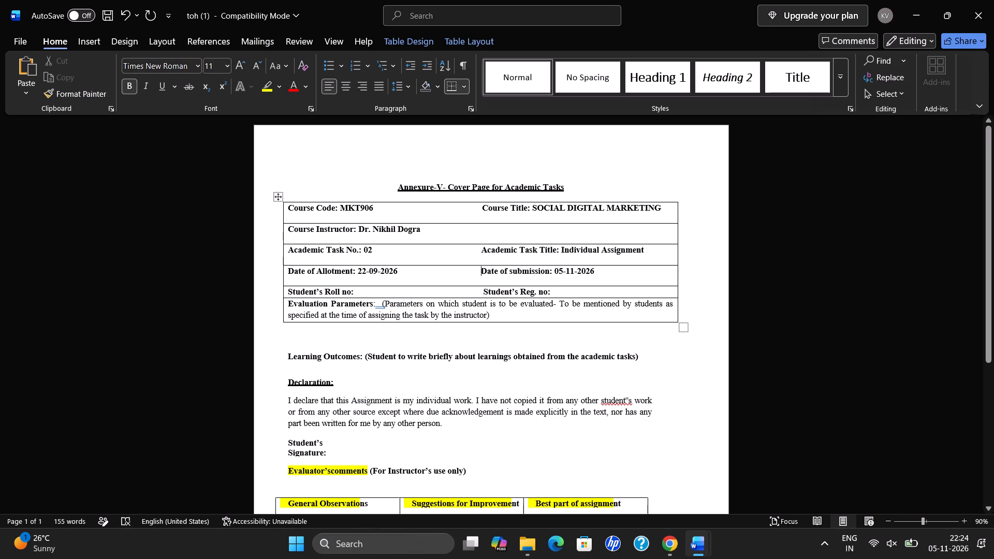
click(484, 291)
key(BackSpace)
Enter the student's name in the Student's Roll no entry.
click(356, 291)
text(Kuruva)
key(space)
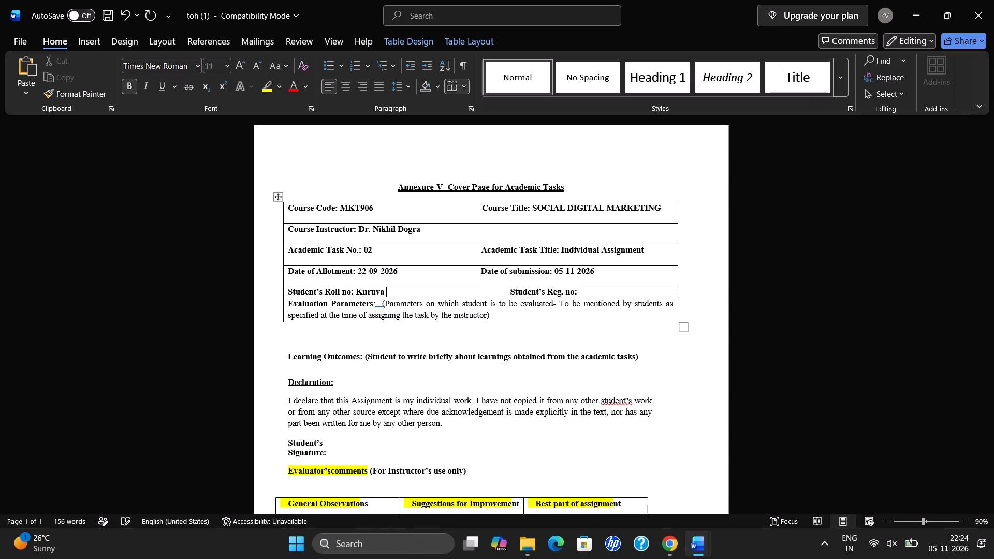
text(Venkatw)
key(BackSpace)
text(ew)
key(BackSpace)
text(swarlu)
Delete the surplus spaces before the Student's Reg. no label to realign it with the labels above.
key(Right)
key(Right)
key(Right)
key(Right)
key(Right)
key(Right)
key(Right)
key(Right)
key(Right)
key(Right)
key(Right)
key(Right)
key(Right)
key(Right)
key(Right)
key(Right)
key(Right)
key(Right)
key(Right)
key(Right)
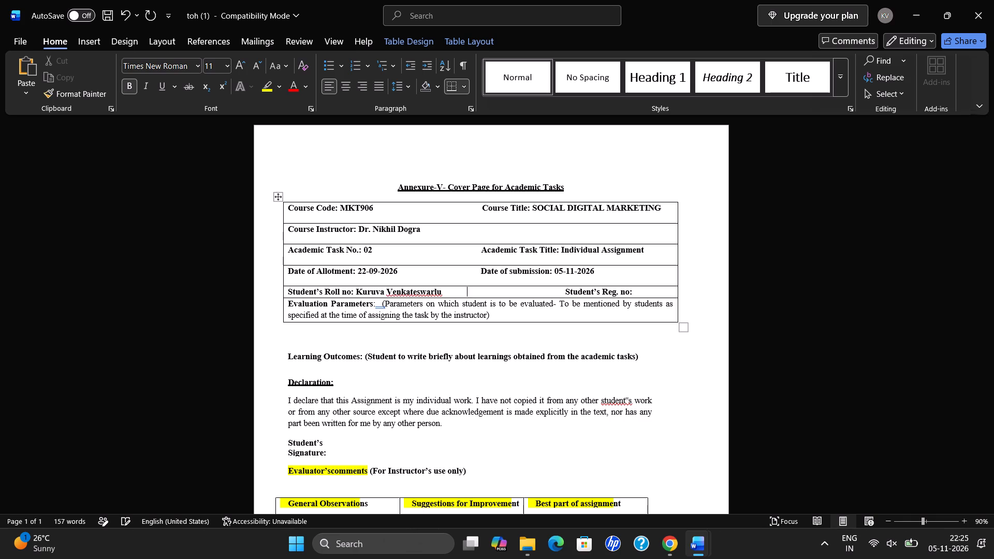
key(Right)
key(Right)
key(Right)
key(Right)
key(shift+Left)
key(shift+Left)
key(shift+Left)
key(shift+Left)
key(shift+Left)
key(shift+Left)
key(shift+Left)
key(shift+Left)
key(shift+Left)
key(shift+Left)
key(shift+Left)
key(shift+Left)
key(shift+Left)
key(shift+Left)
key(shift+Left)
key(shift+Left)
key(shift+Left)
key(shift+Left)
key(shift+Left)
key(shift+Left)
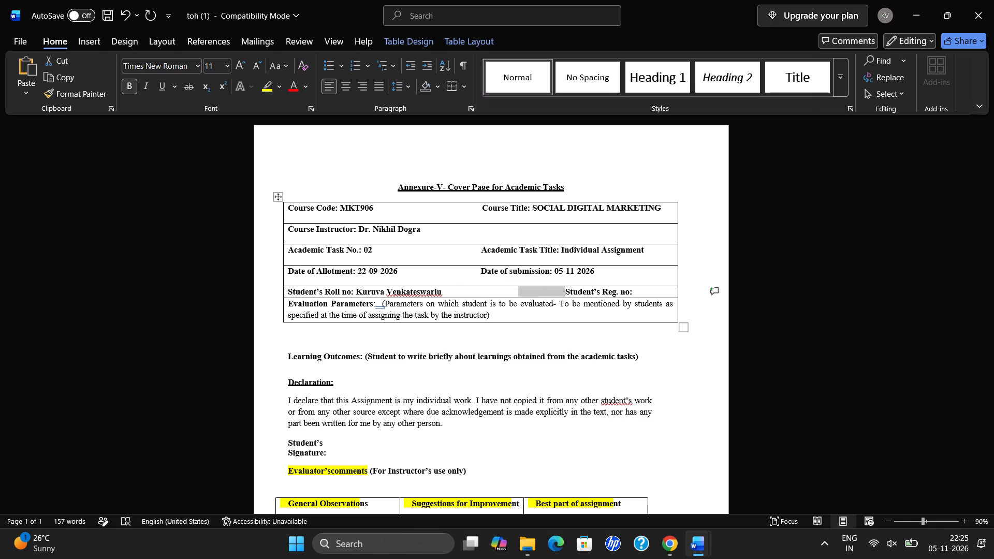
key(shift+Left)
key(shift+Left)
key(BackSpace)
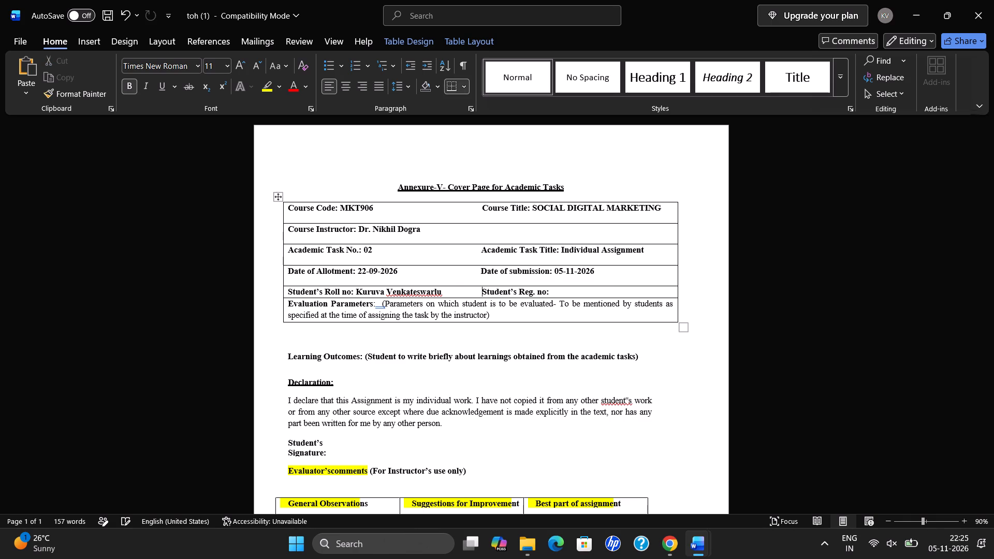
Enter the student's registration number in the Student's Reg. no entry.
click(571, 291)
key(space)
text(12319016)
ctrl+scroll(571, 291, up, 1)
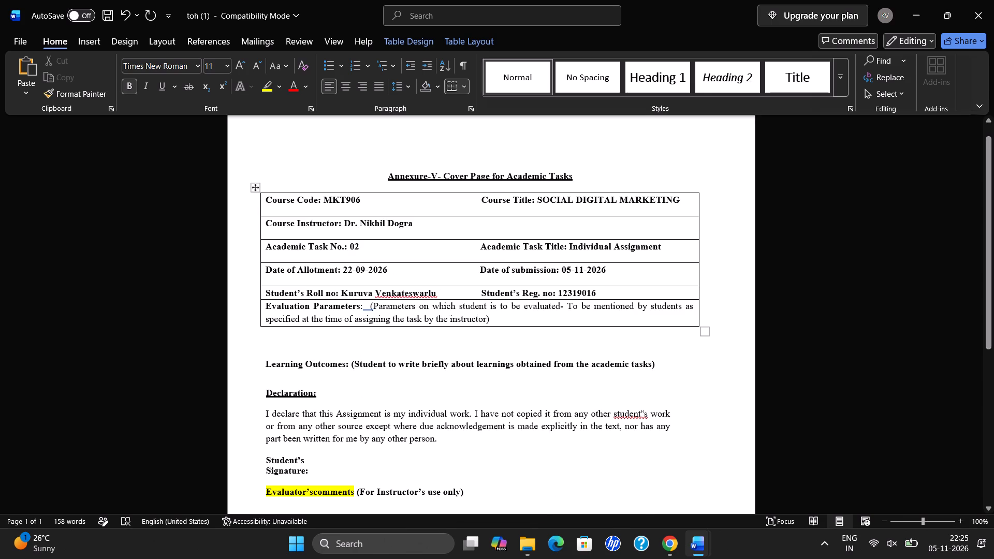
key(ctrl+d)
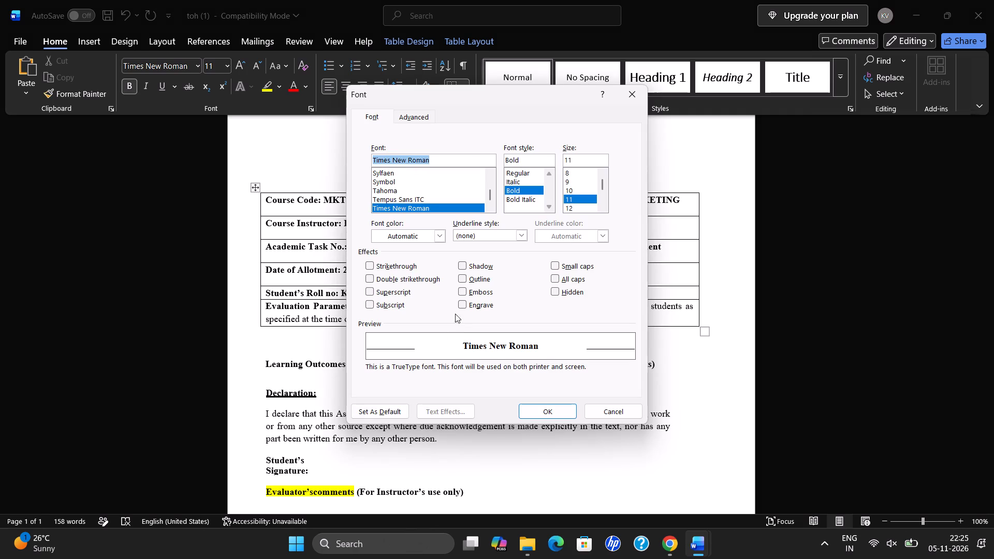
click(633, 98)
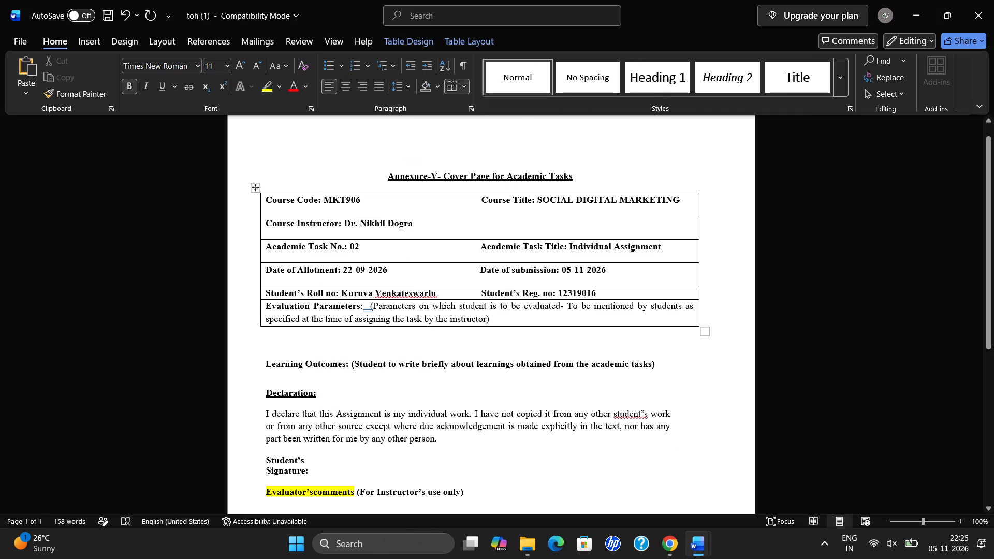
Review the rest of the cover page, from the learning outcomes and declaration to the evaluator's section and marks line.
click(426, 333)
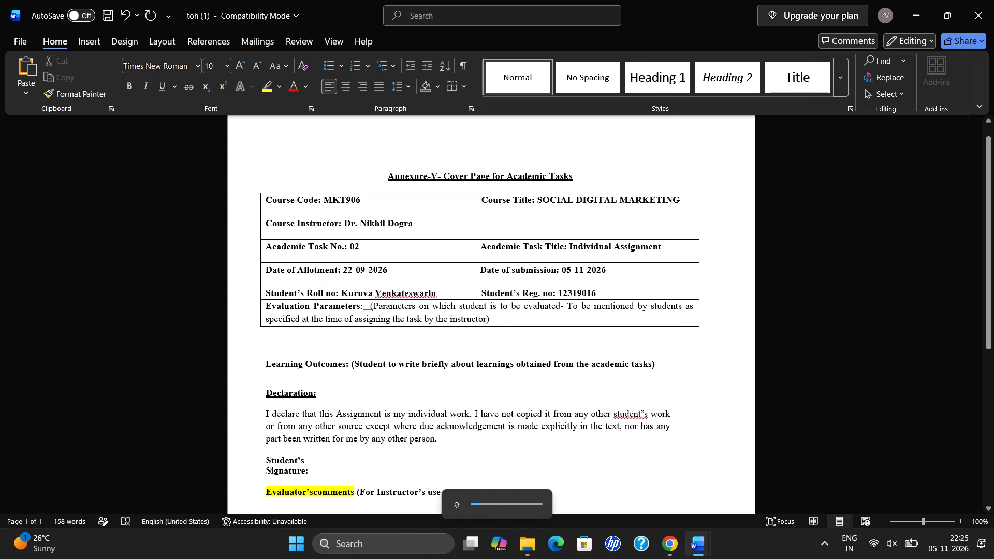
scroll(426, 333, down, 1)
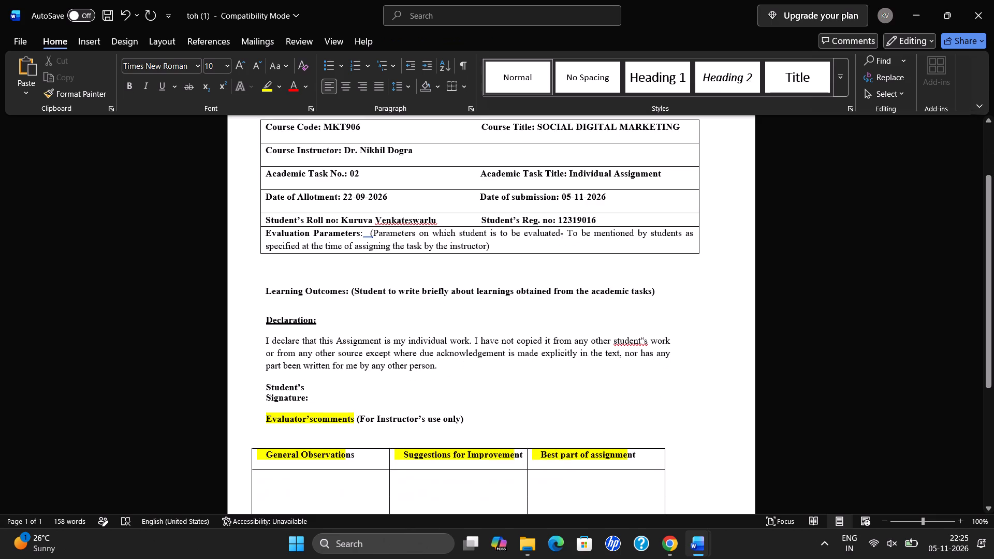
scroll(426, 333, down, 3)
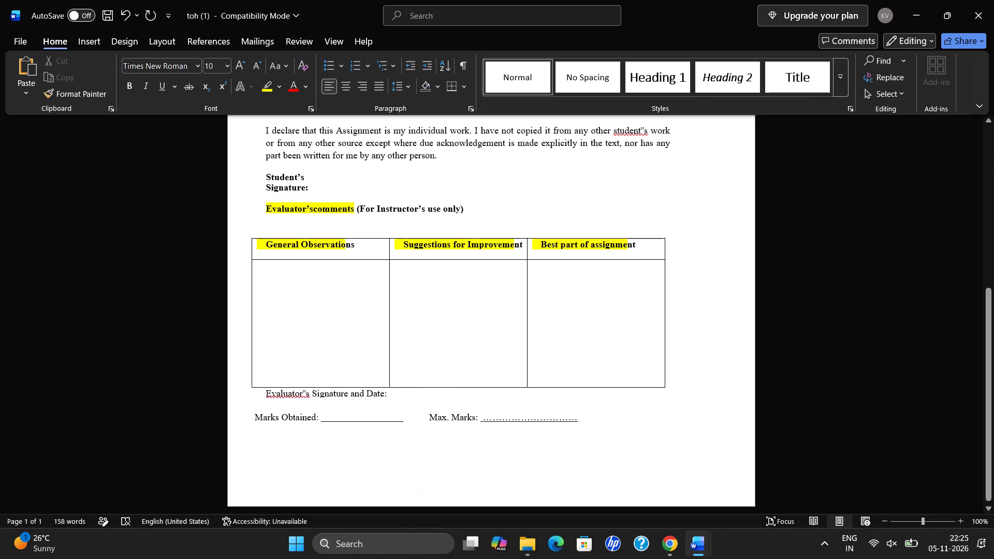
click(399, 393)
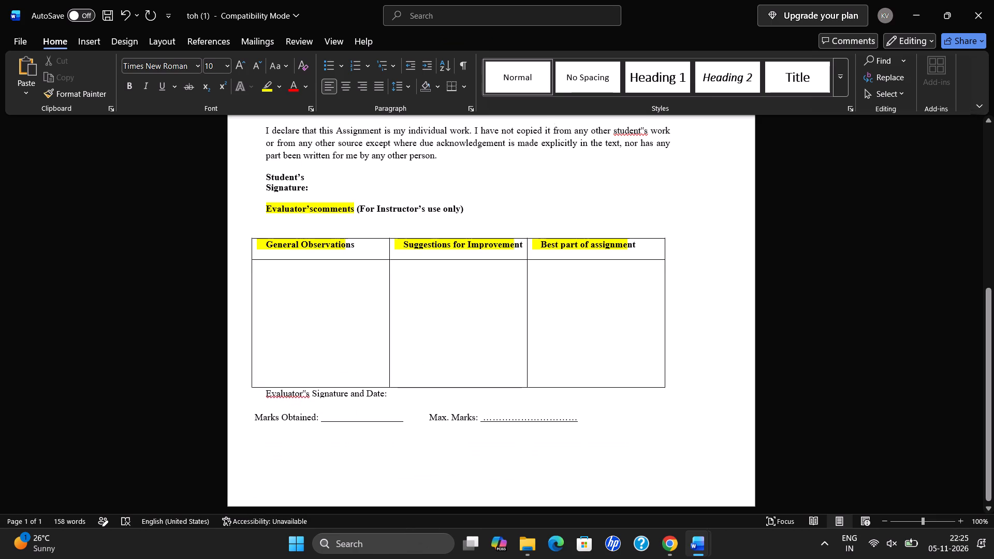
scroll(184, 124, down, 2)
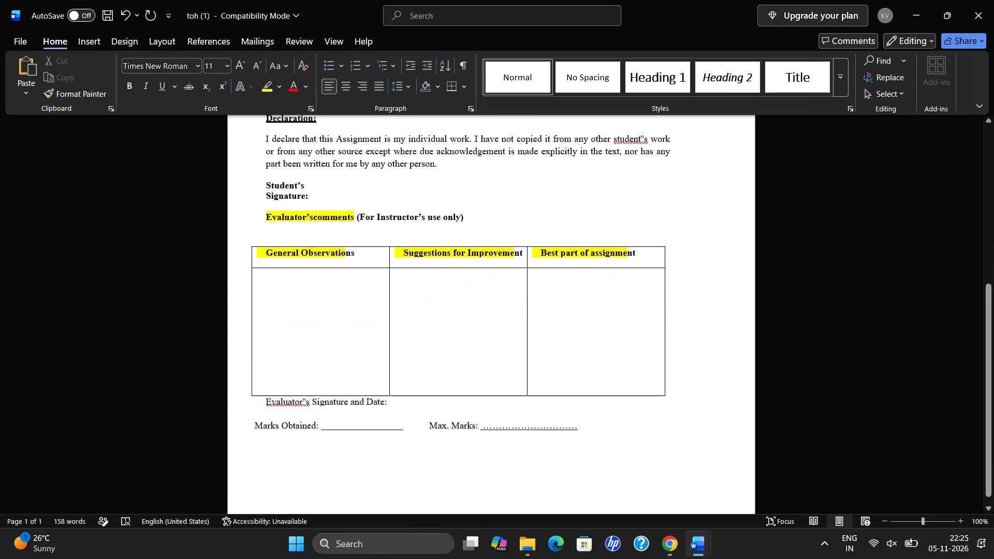
scroll(321, 262, down, 5)
scroll(321, 262, up, 9)
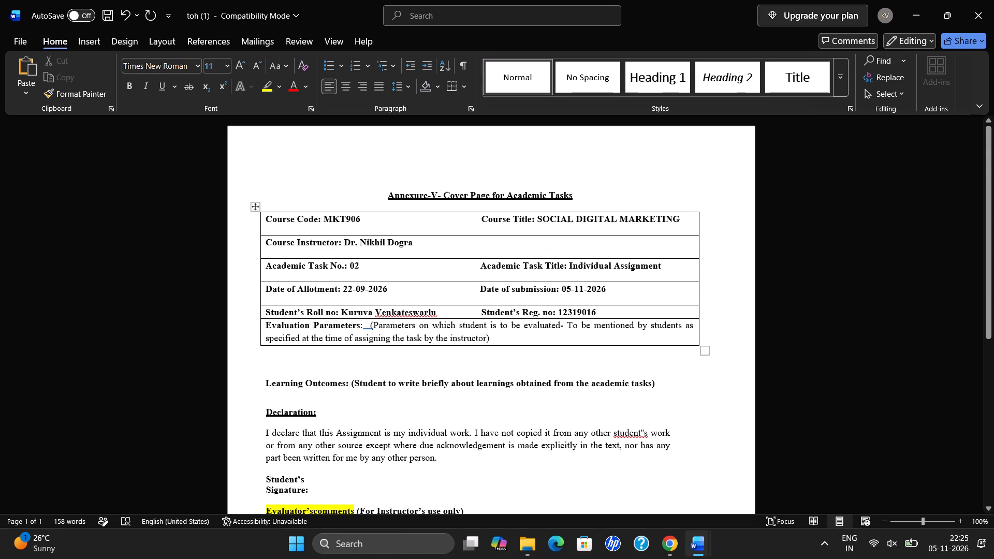
scroll(339, 189, down, 7)
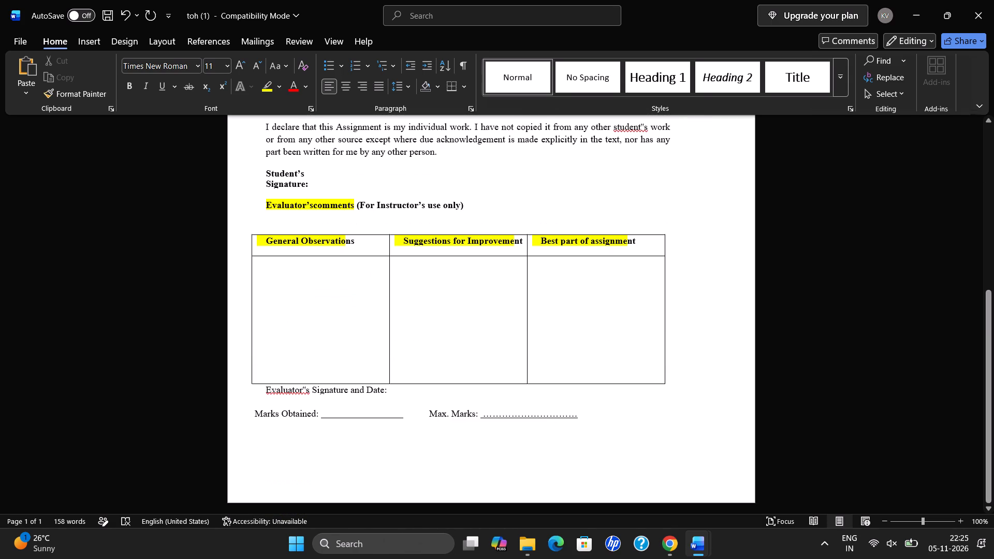
Add two empty paragraphs after the Max. Marks line to start a second page in the cover page document.
click(531, 466)
key(Right)
key(Right)
key(Right)
key(Right)
key(Right)
key(Right)
key(Right)
key(Right)
key(Right)
key(Right)
key(Right)
key(Right)
key(Right)
key(Right)
key(Right)
key(Right)
key(Return)
key(Return)
key(Return)
key(BackSpace)
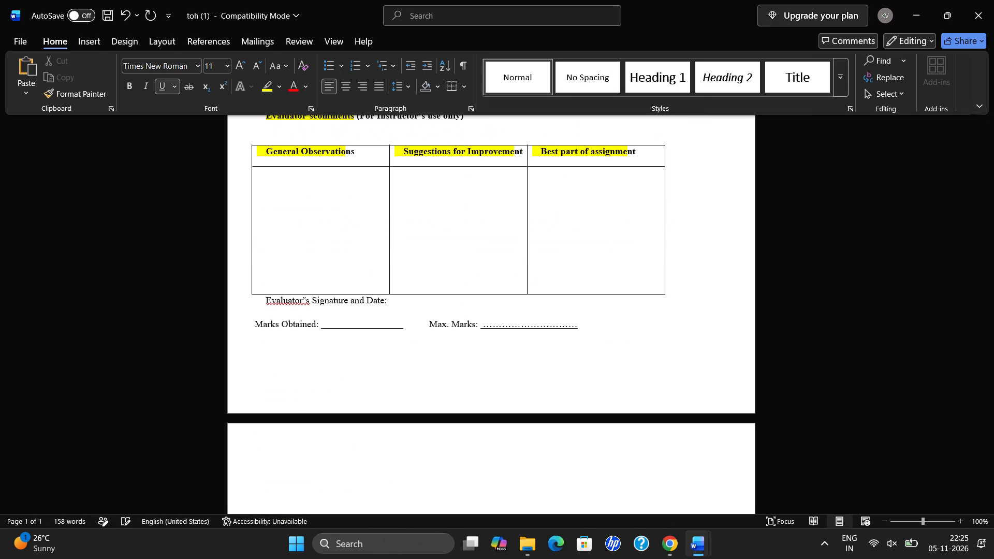
key(BackSpace)
key(Return)
Switch to the Social Media Presence Analysis Blinkit vs Zepto (1) document and view its opening page.
scroll(531, 466, up, 1)
scroll(531, 466, down, 1)
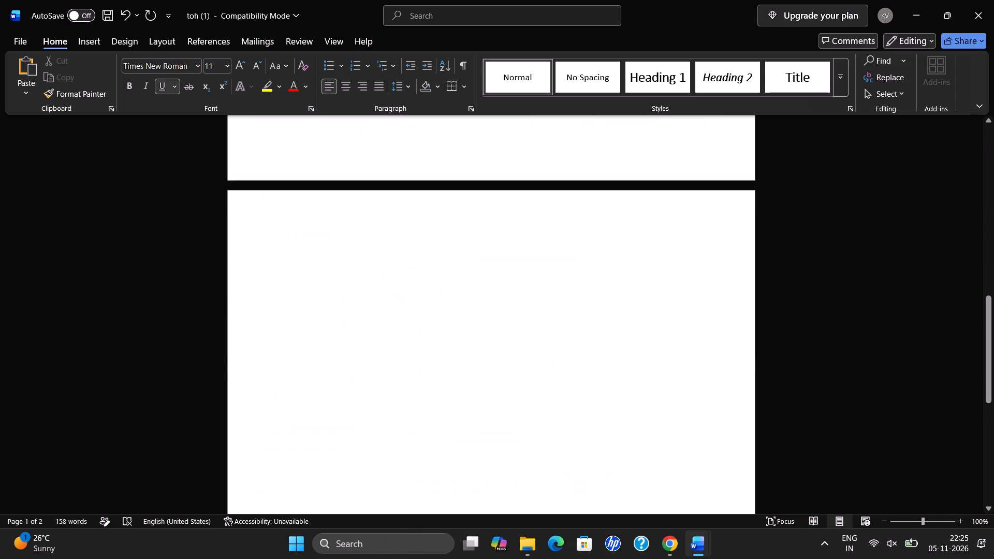
scroll(531, 466, down, 2)
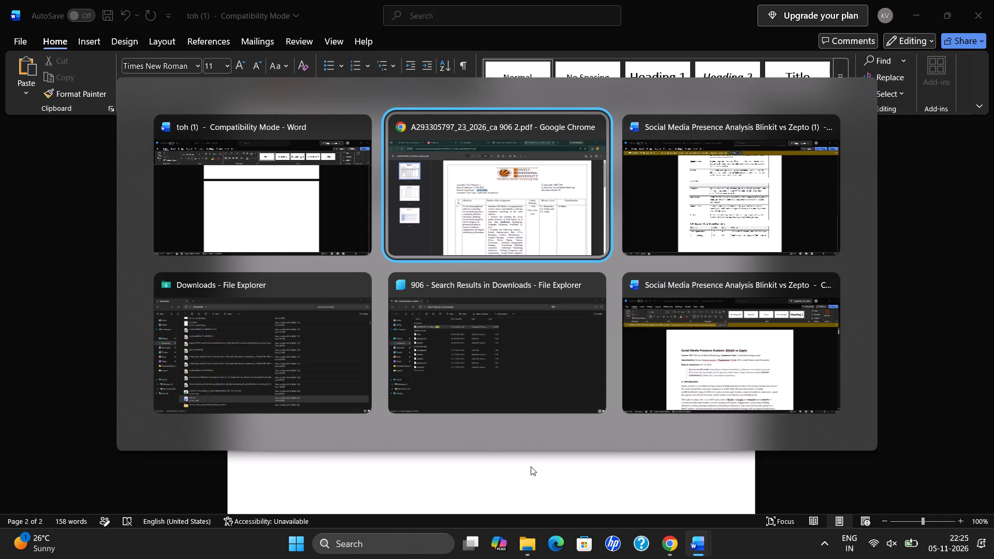
scroll(499, 461, up, 11)
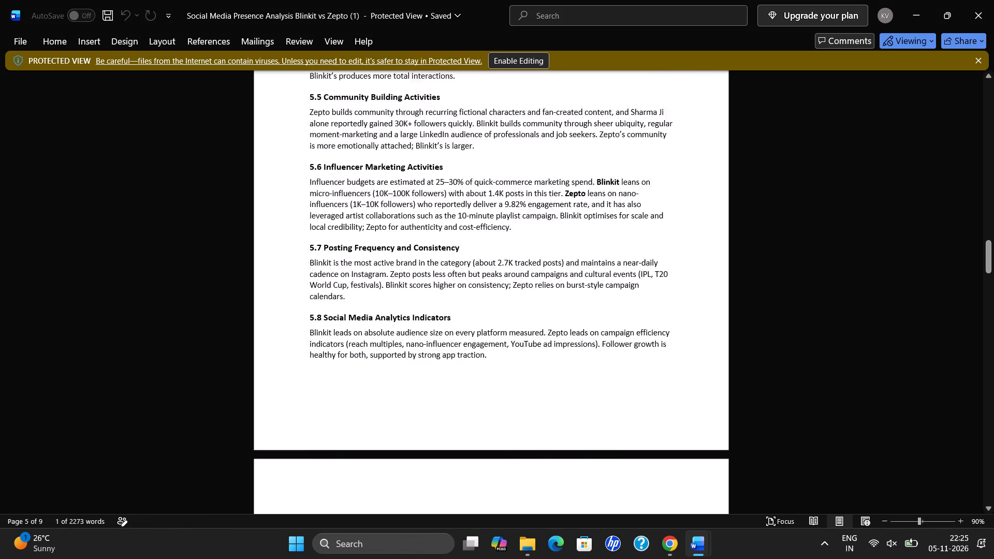
scroll(499, 461, up, 8)
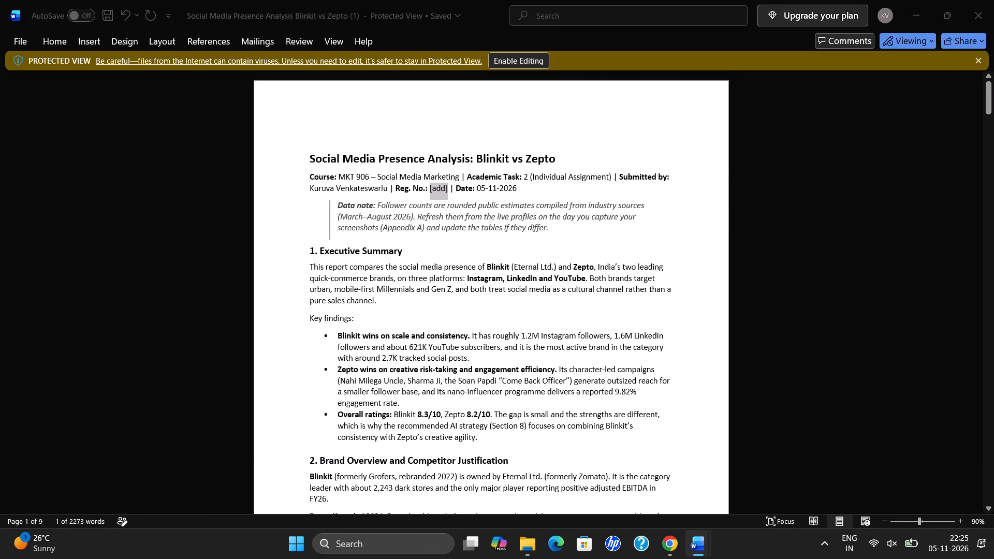
scroll(425, 321, up, 1)
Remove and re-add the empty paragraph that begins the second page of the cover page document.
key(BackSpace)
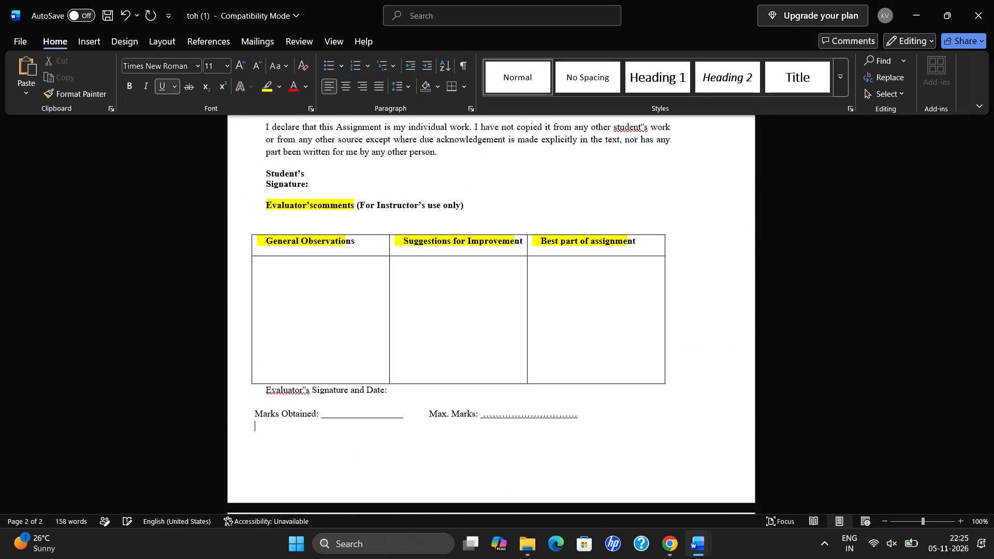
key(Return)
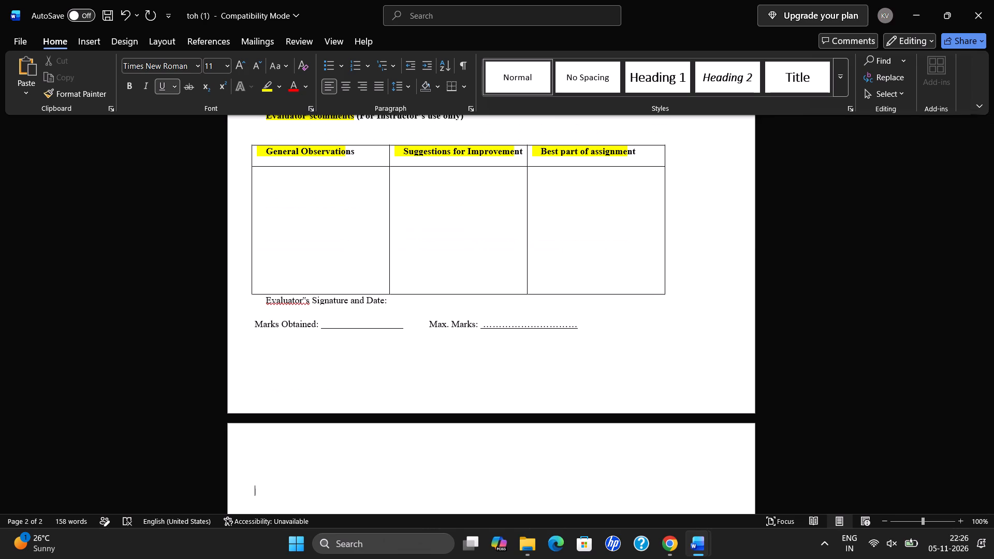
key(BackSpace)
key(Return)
Close the file search results window for 906 in Downloads.
scroll(425, 321, down, 5)
scroll(425, 321, up, 3)
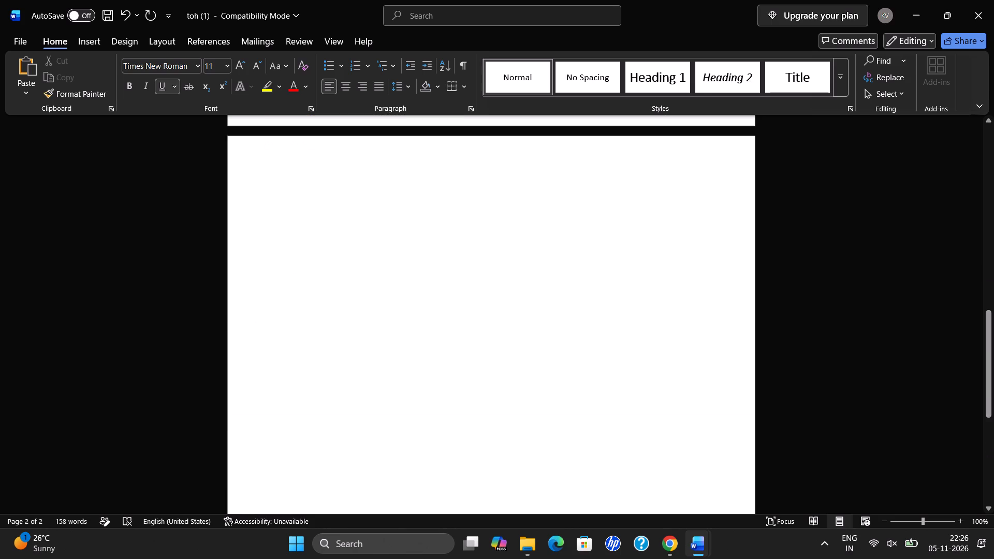
scroll(425, 321, up, 1)
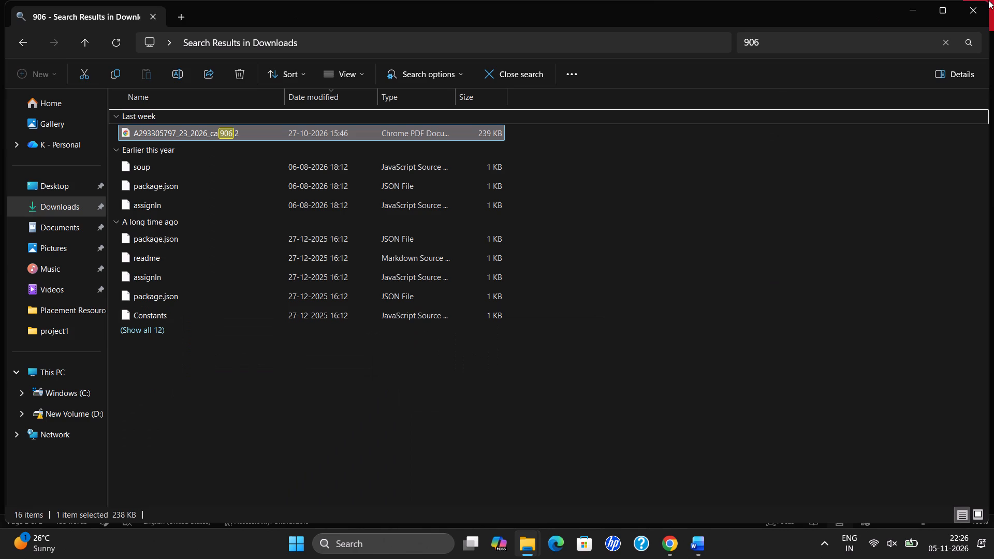
click(973, 2)
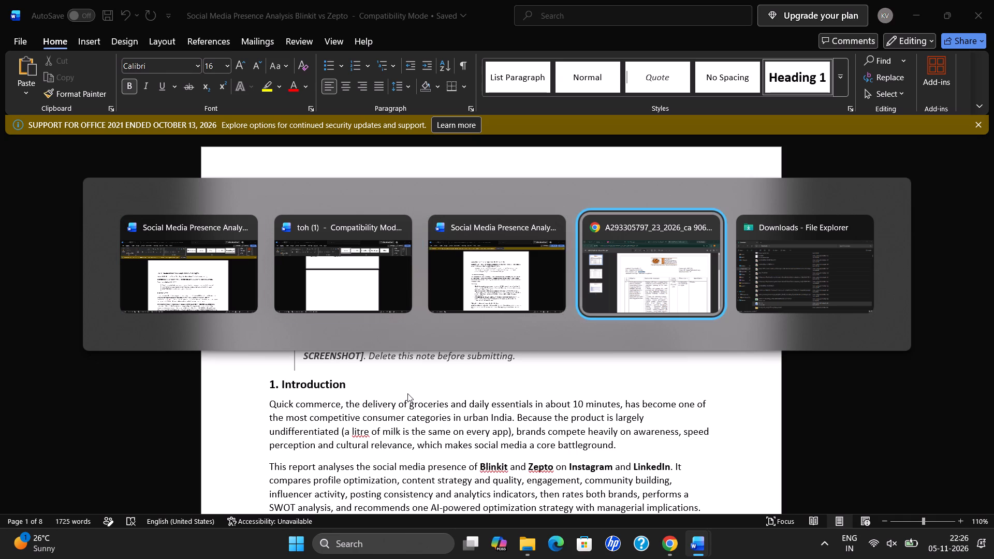
click(545, 4)
scroll(459, 225, down, 2)
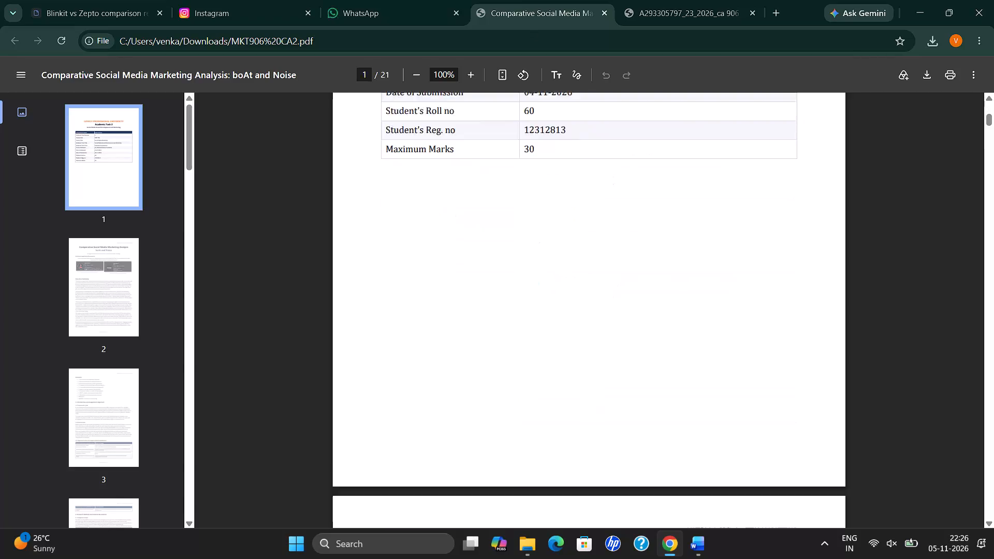
scroll(459, 225, down, 4)
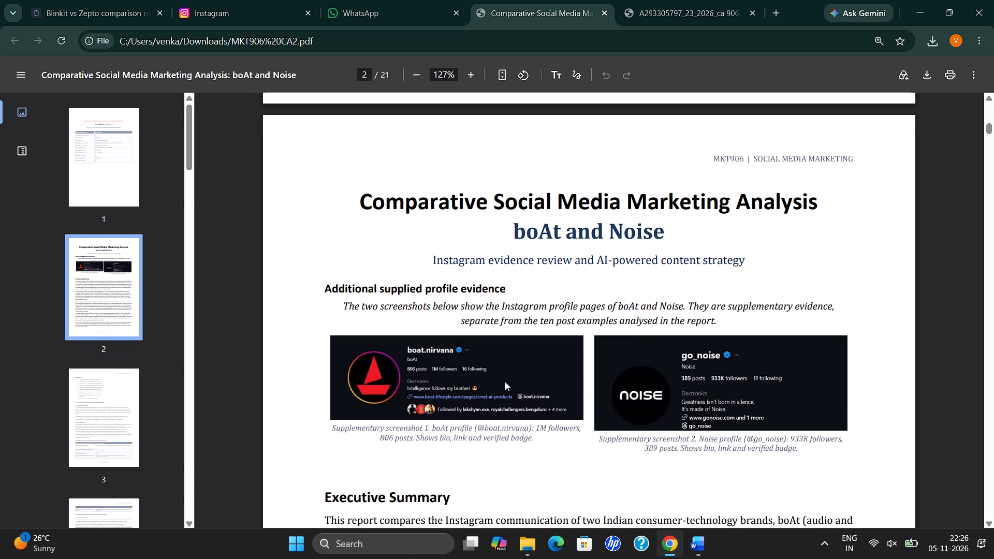
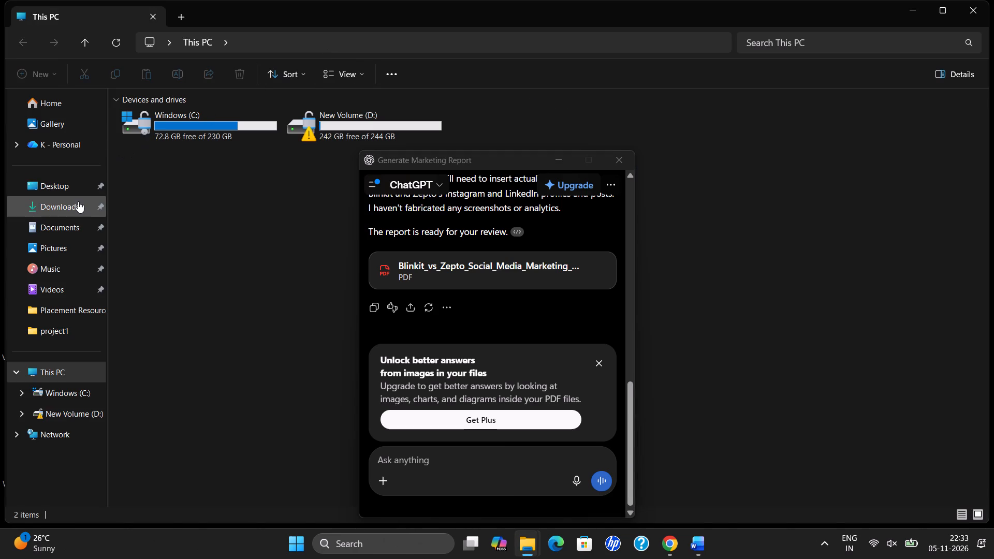
click(78, 201)
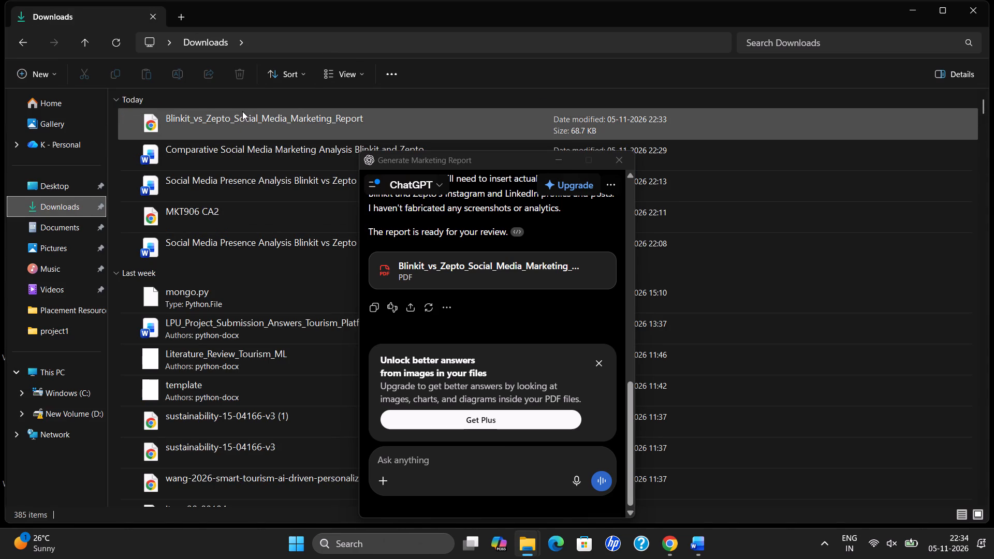
double_click(242, 111)
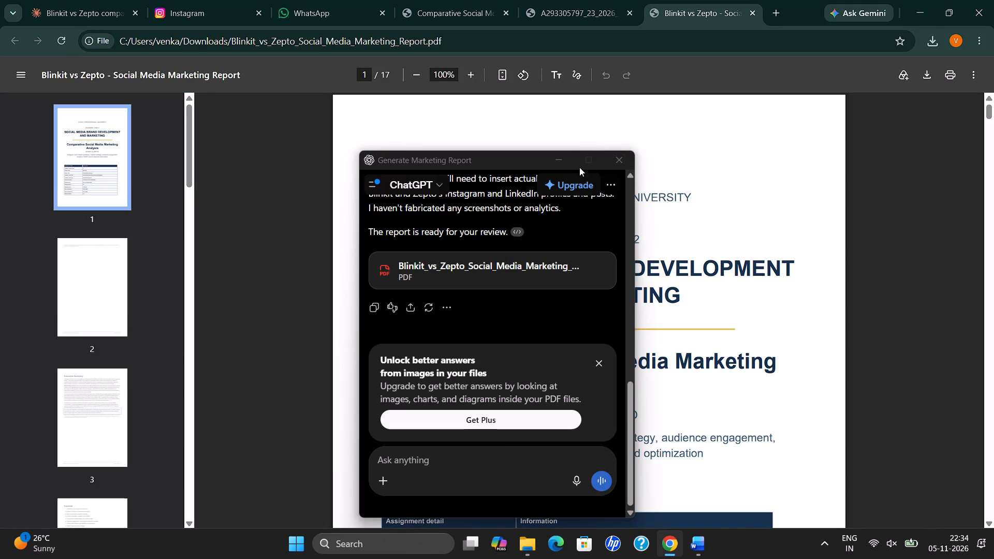
click(560, 163)
Review the report's cover page, executive summary, contents, introduction, research method and competitor selection sections.
scroll(544, 347, down, 3)
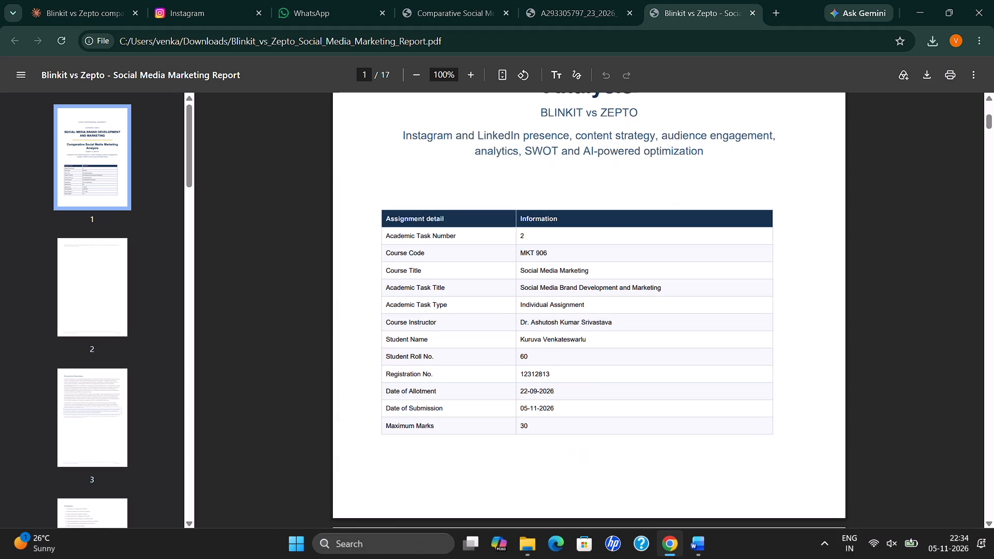
scroll(544, 346, down, 7)
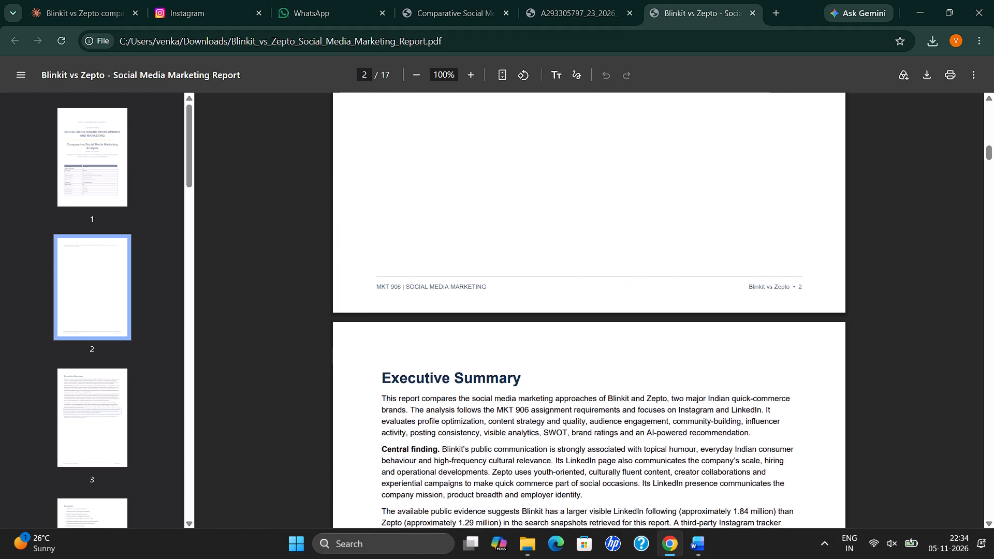
scroll(544, 346, down, 9)
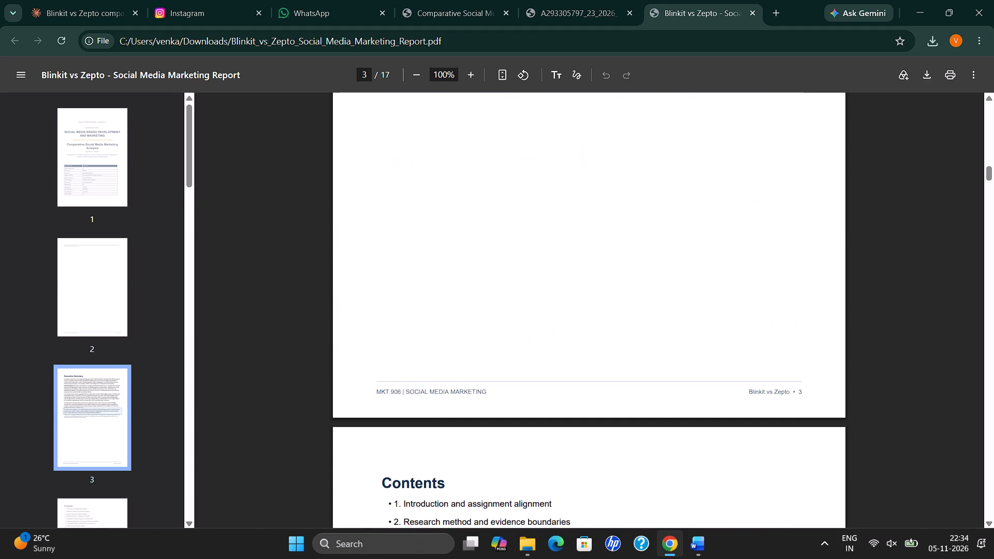
scroll(544, 346, down, 7)
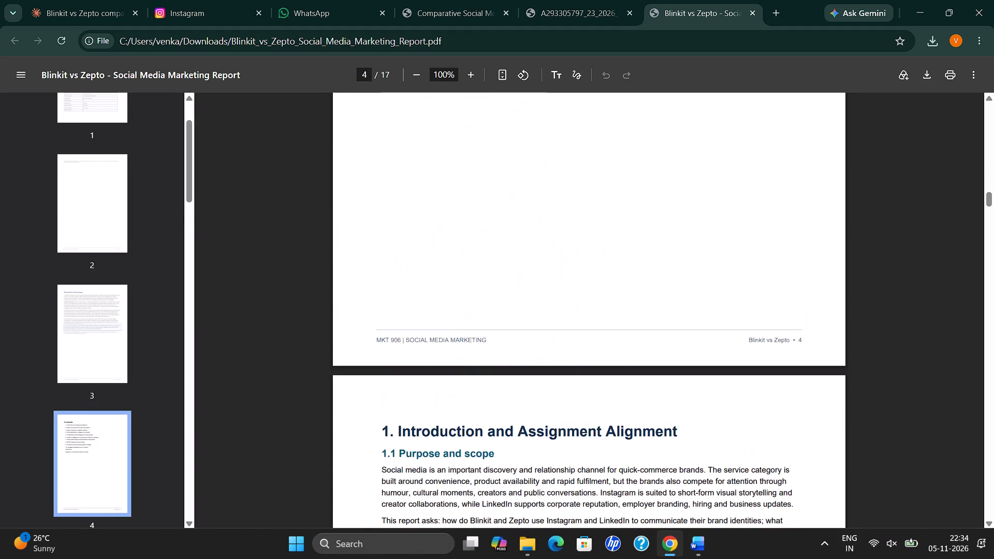
scroll(544, 346, down, 11)
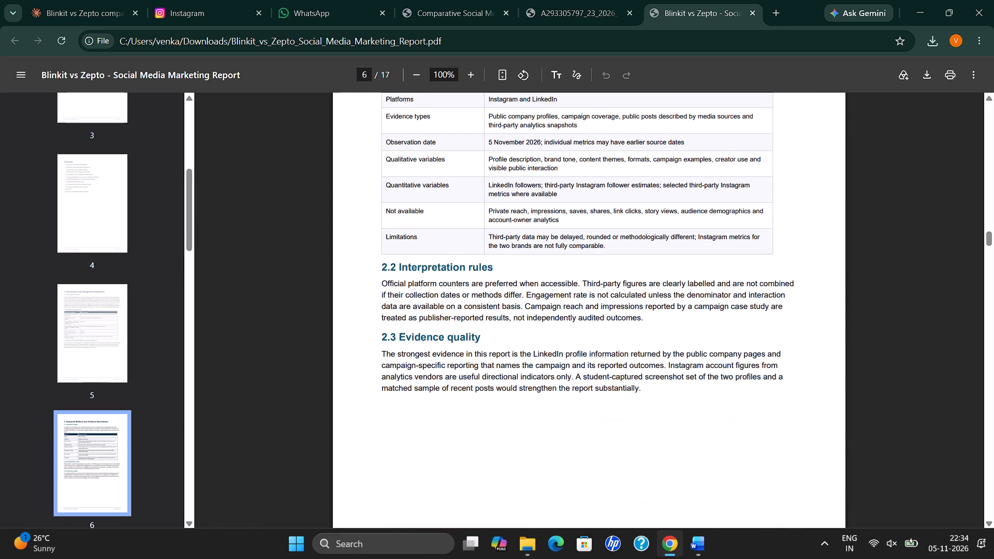
scroll(544, 346, down, 6)
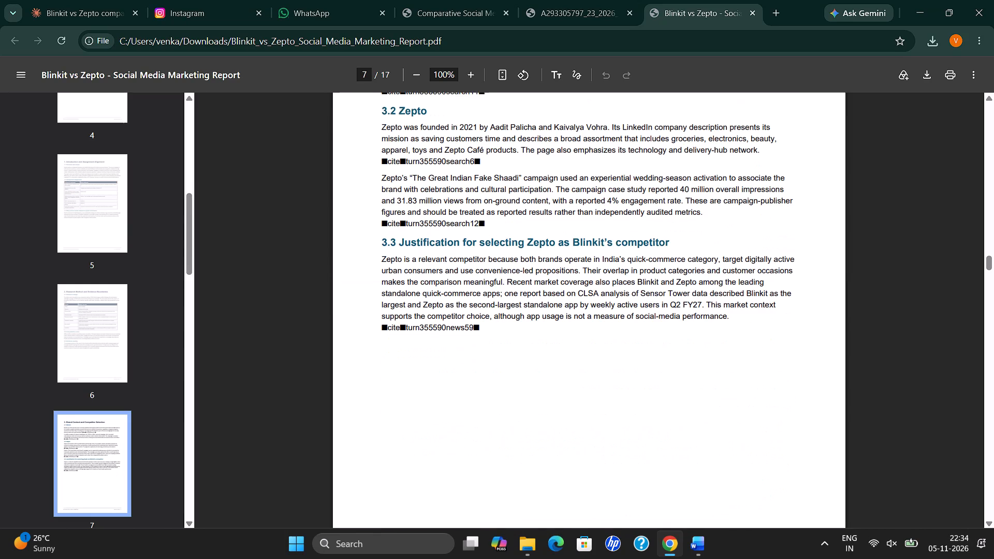
scroll(544, 346, up, 1)
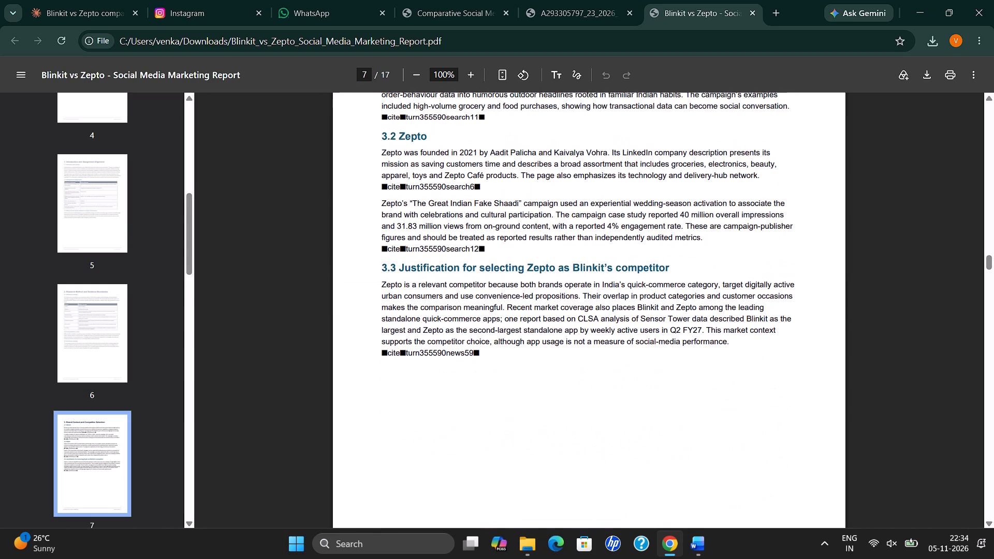
scroll(544, 346, up, 2)
Review the report from the profile optimization section through the SWOT ratings, references and evidence appendix, and recheck the cover page.
scroll(544, 346, down, 4)
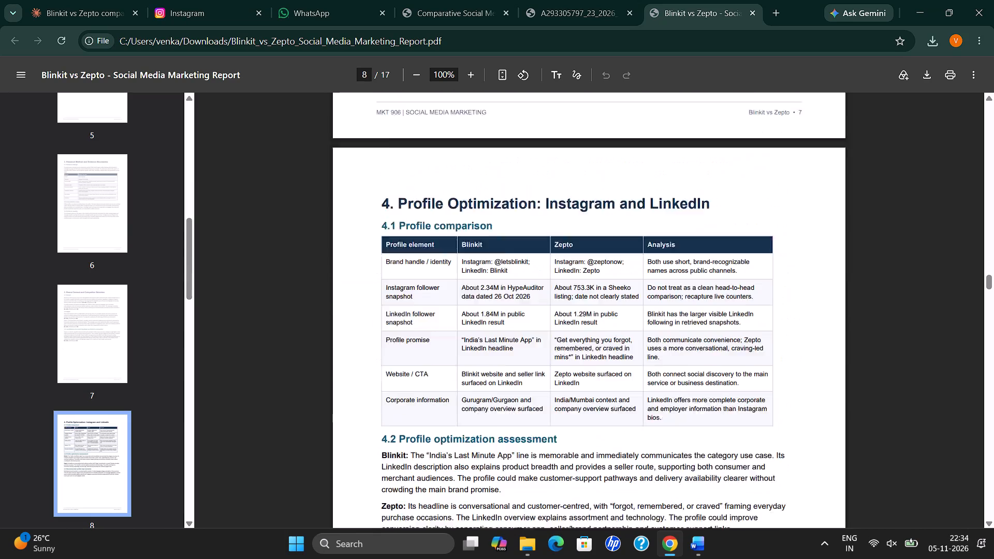
scroll(544, 346, down, 2)
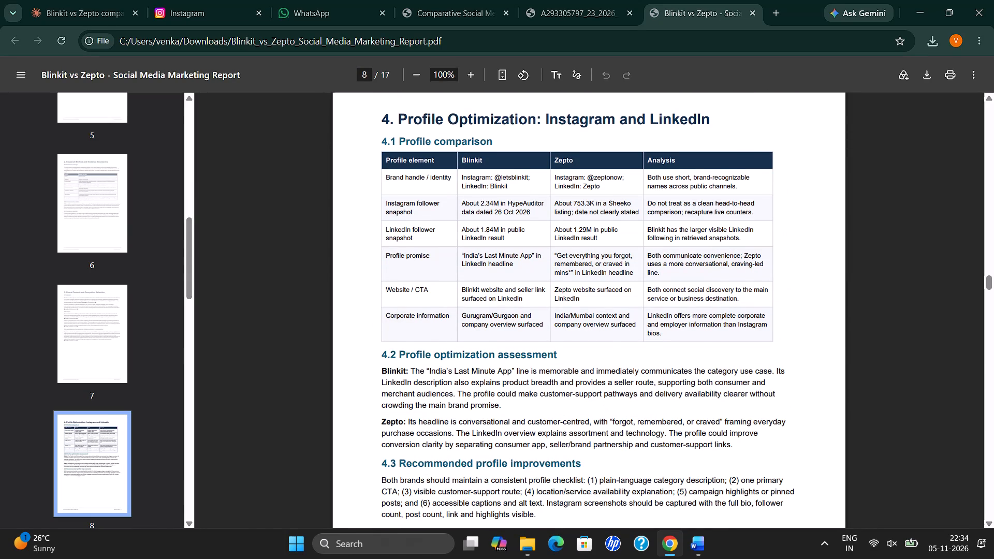
scroll(544, 346, down, 9)
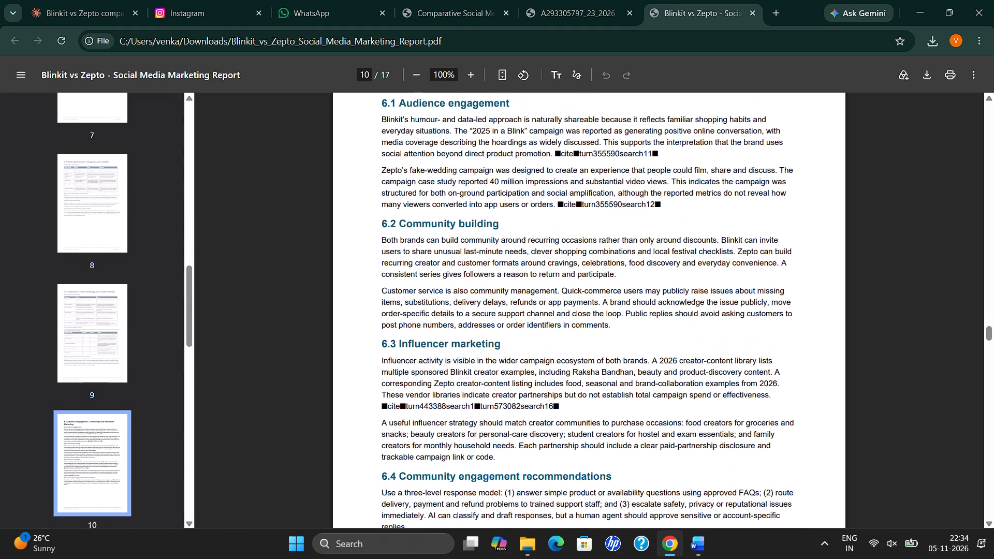
scroll(544, 346, down, 15)
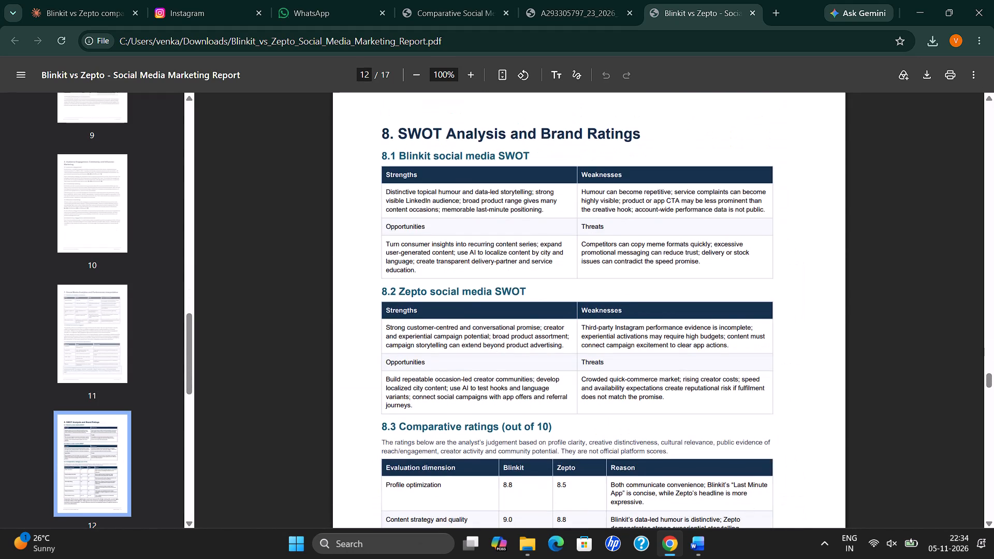
scroll(544, 346, down, 16)
scroll(544, 346, down, 13)
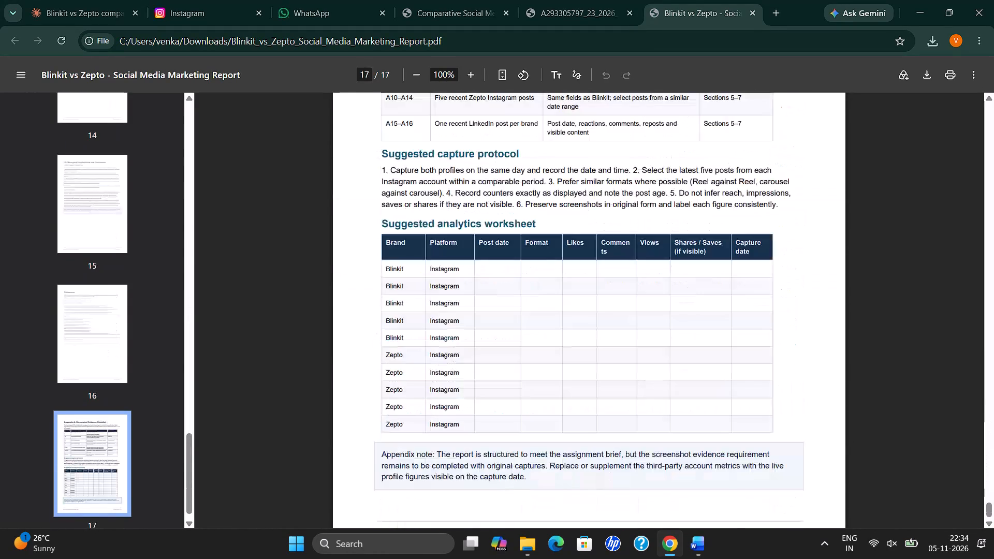
scroll(544, 346, down, 9)
scroll(544, 346, up, 14)
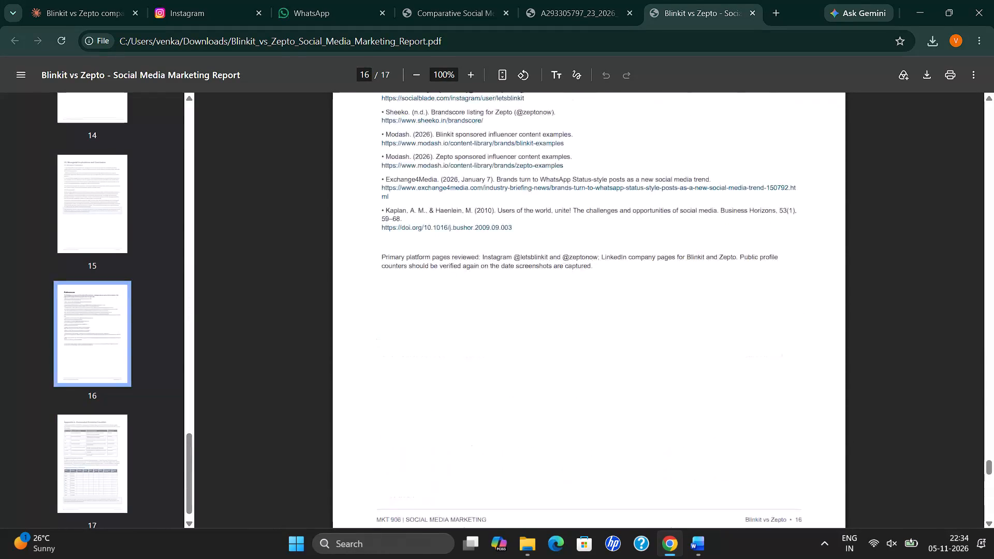
scroll(544, 346, up, 19)
scroll(544, 346, up, 9)
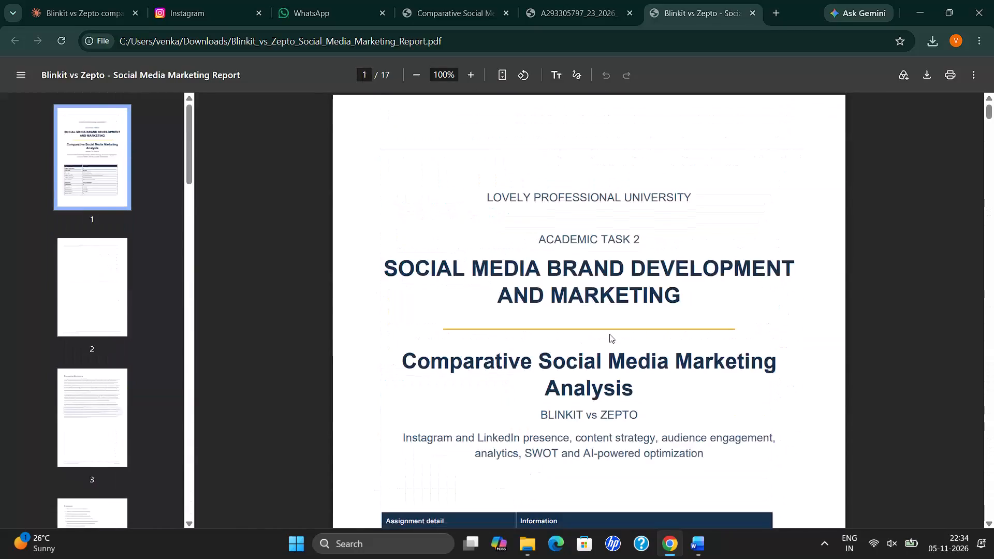
scroll(618, 337, down, 2)
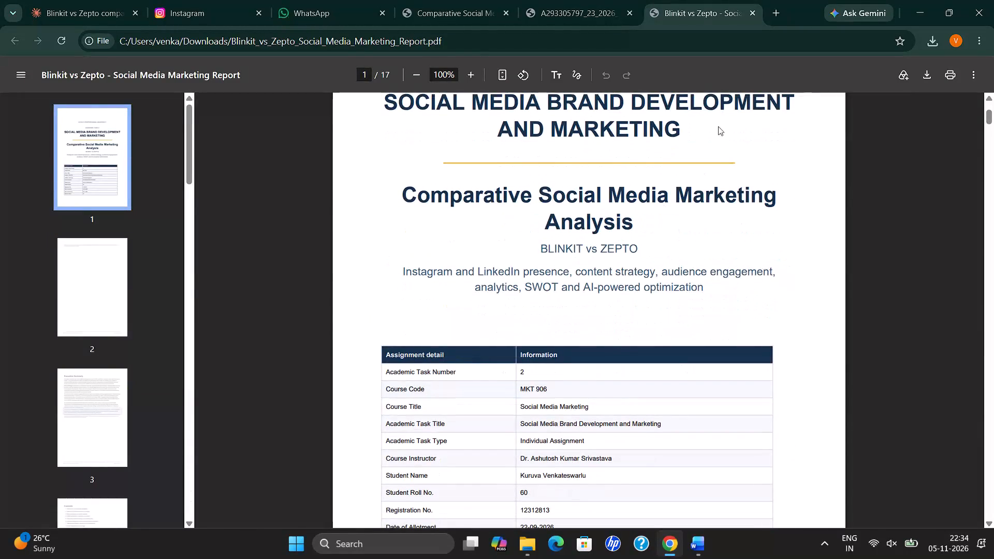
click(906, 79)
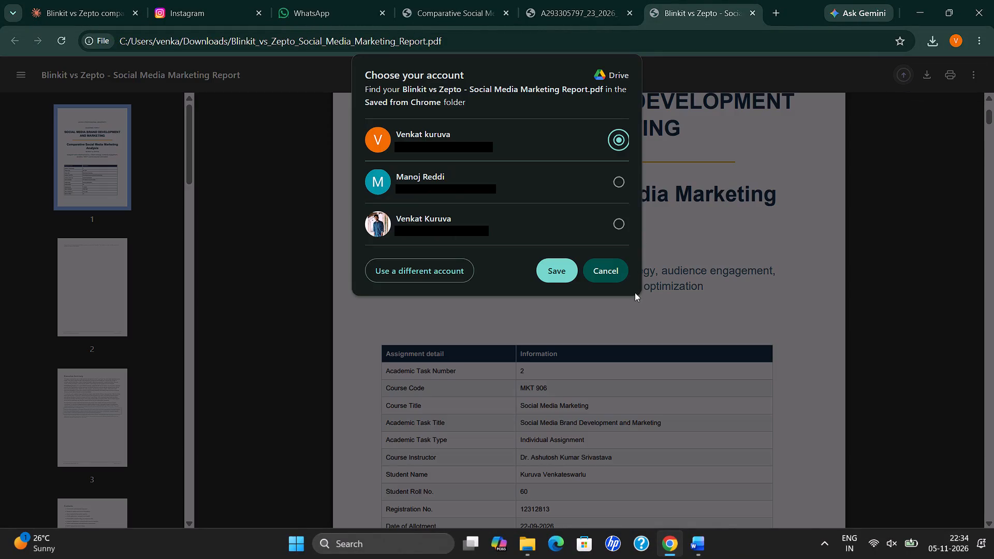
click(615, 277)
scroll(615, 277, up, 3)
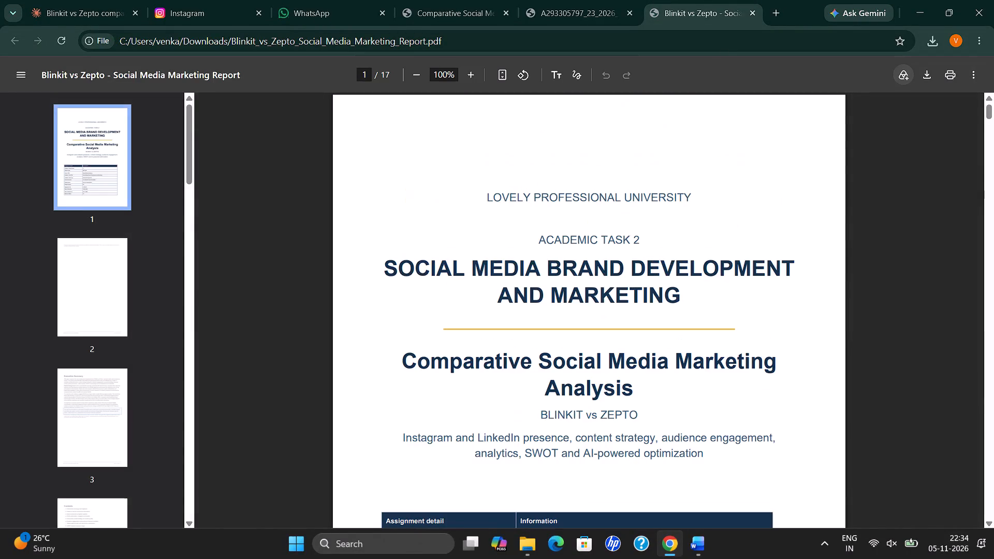
Search the web for "pdf to word" in a new tab and open the iLovePDF PDF to Word converter.
click(771, 20)
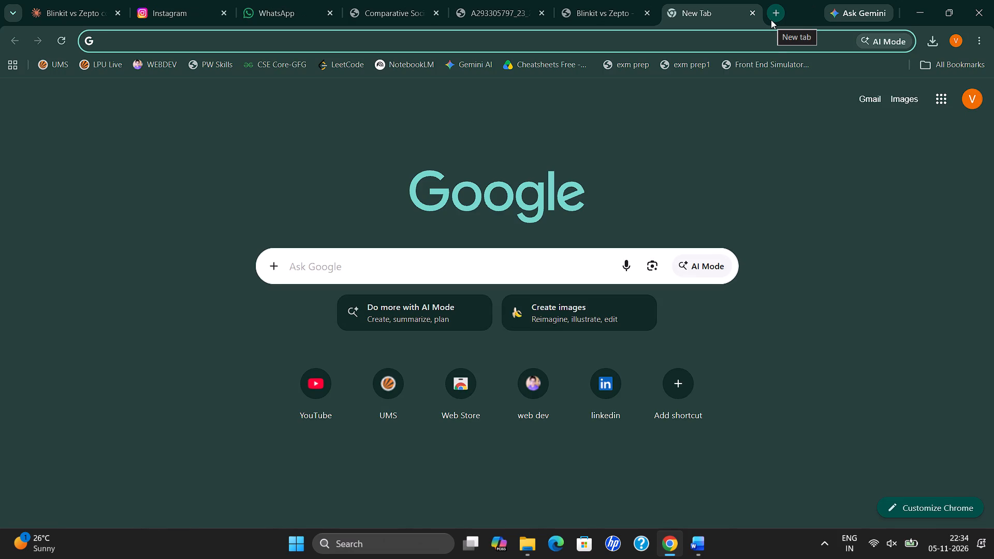
text(pdf to word)
key(Return)
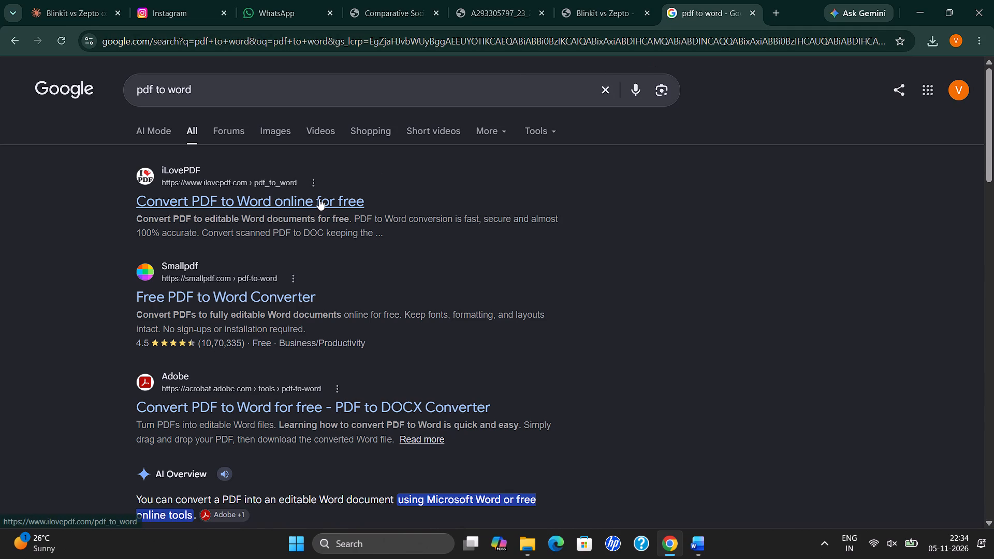
click(319, 199)
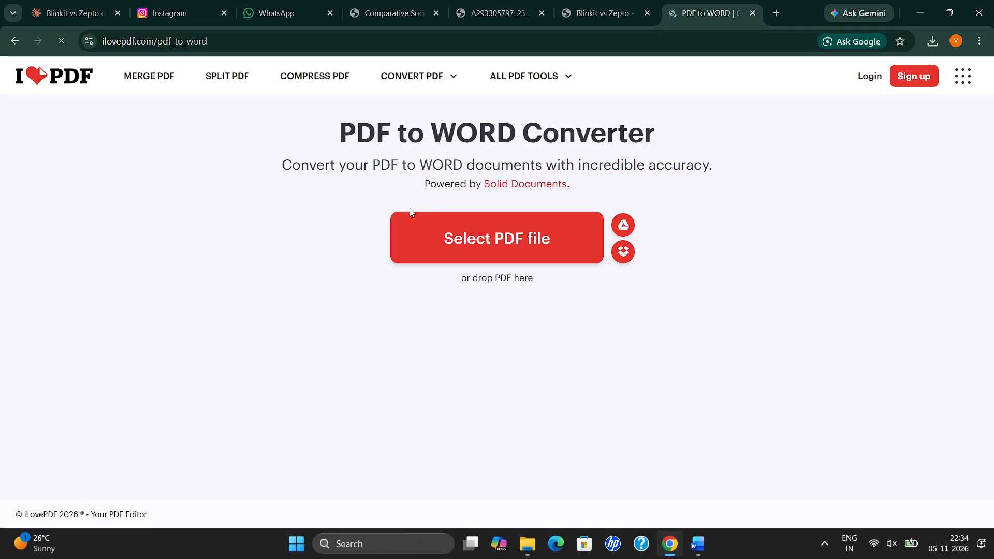
Convert the Blinkit_vs_Zepto_Social_Media_Marketing_Report PDF from Downloads to Word with No OCR and download the converted document.
click(457, 223)
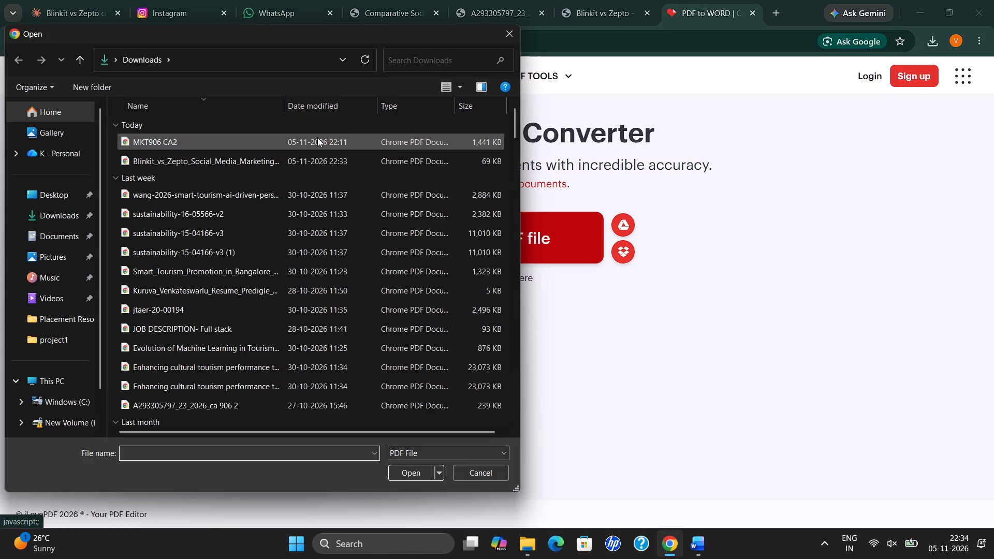
click(313, 158)
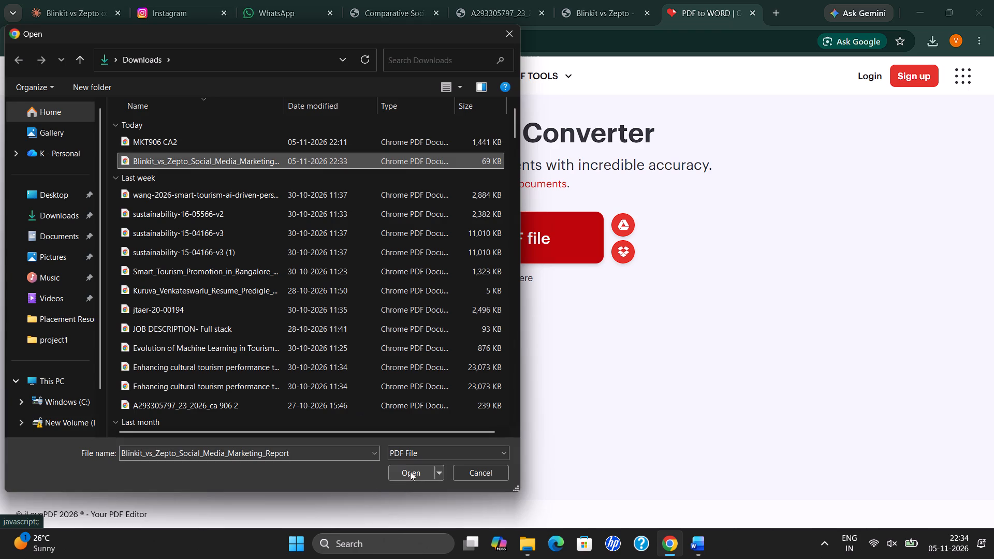
click(410, 471)
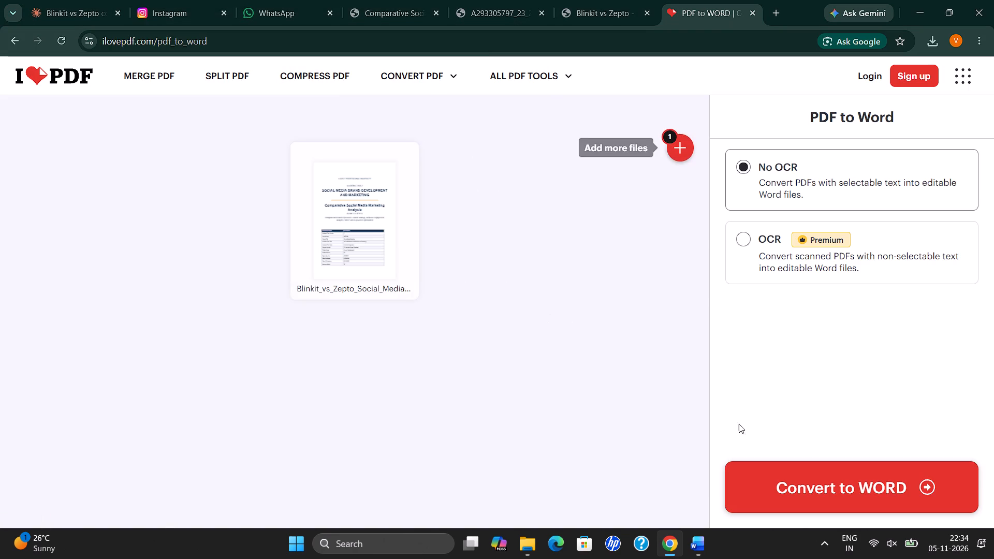
click(814, 489)
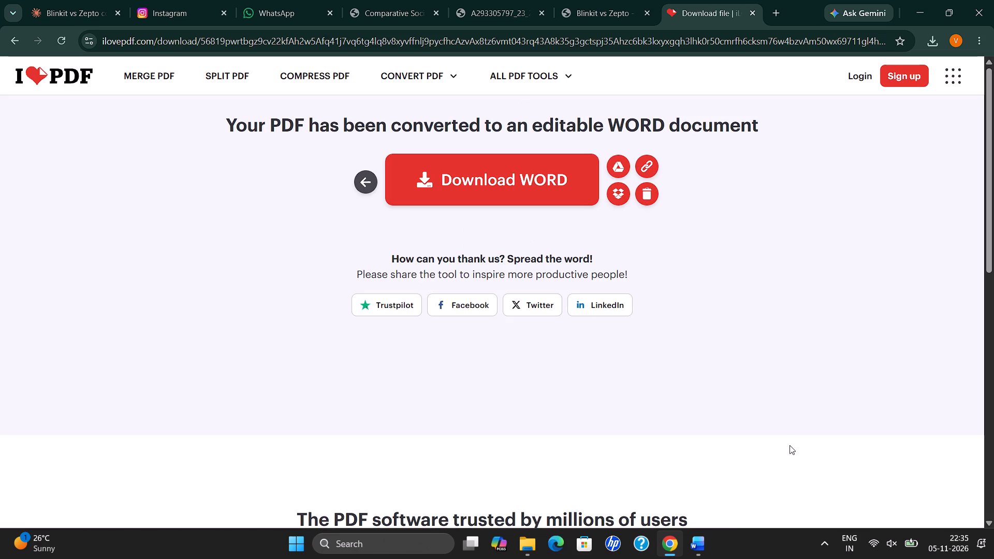
click(548, 161)
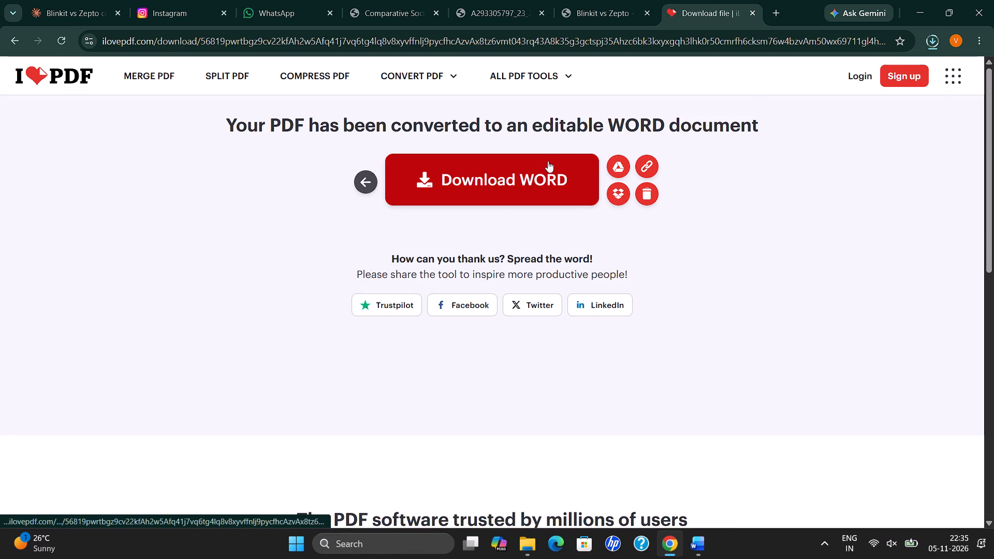
Open the downloaded Blinkit_vs_Zepto_Social_Media_Marketing_Report document in Word and enable editing.
click(822, 65)
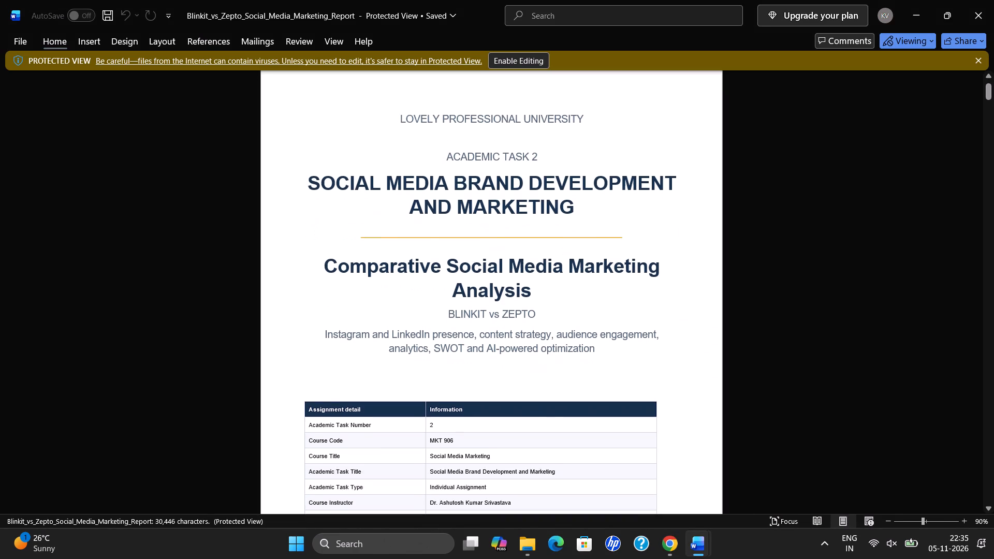
click(511, 61)
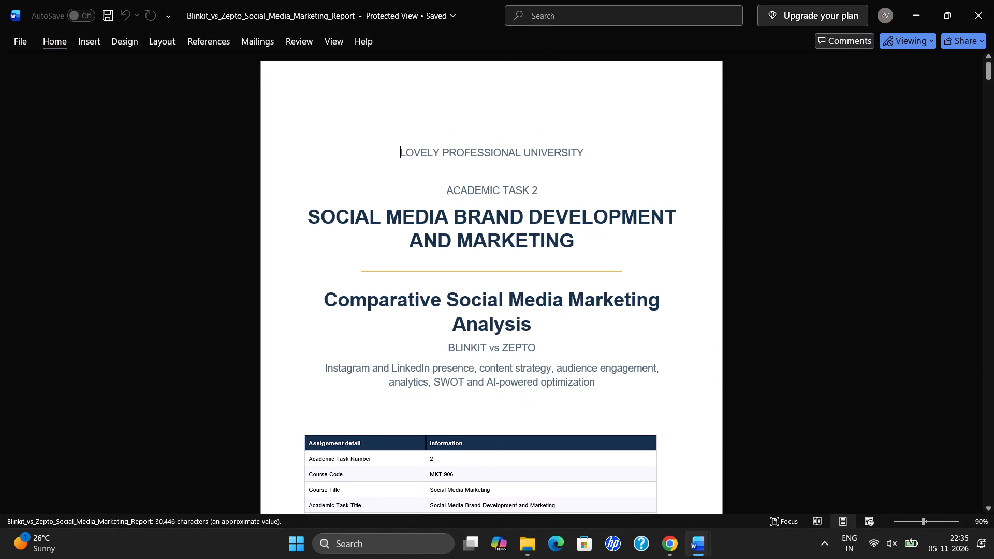
scroll(511, 61, down, 2)
scroll(511, 61, up, 4)
ctrl+scroll(449, 155, up, 1)
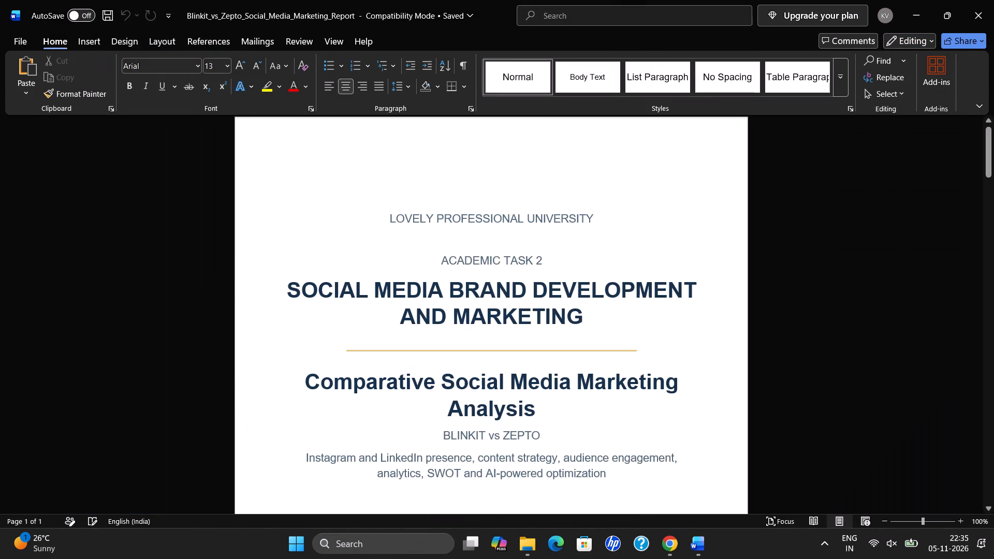
Delete the "Prepared using the assignment brief…" note at the top of the report's second page.
scroll(317, 161, down, 2)
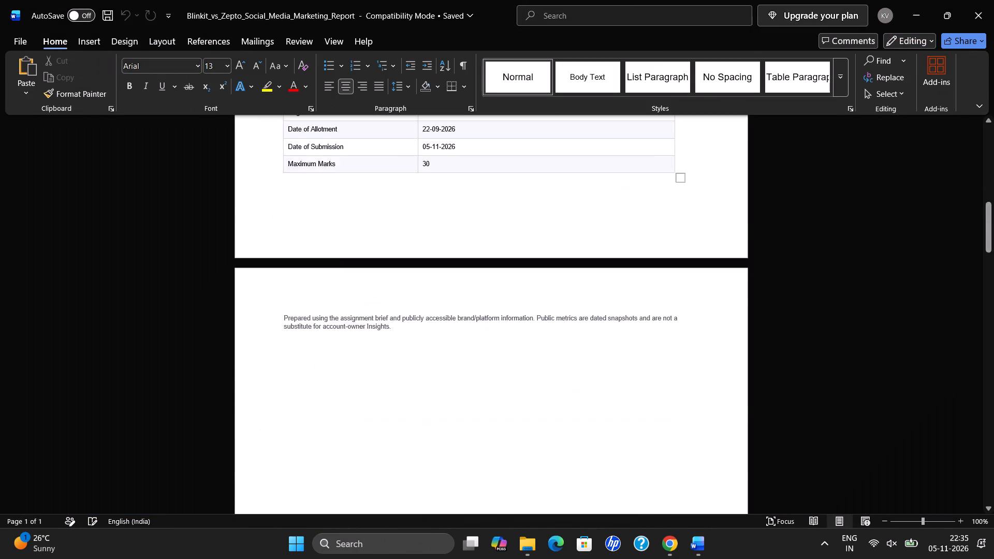
scroll(317, 161, down, 2)
scroll(317, 161, up, 6)
scroll(317, 161, down, 4)
scroll(317, 161, up, 1)
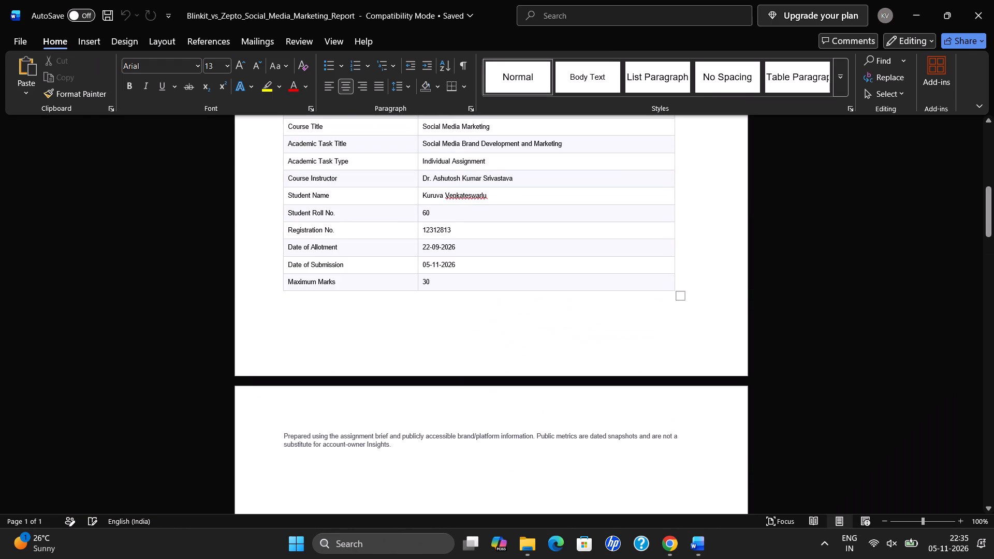
scroll(317, 161, down, 1)
click(399, 166)
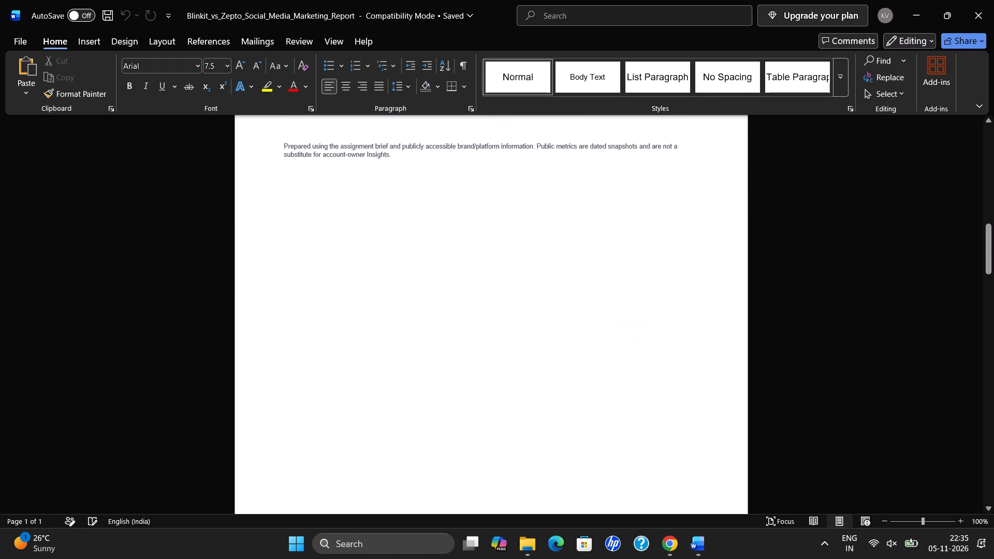
key(BackSpace)
key(BackSpace)
key(BackSpace)
key(BackSpace)
key(BackSpace)
key(BackSpace)
key(BackSpace)
key(BackSpace)
key(BackSpace)
key(BackSpace)
key(BackSpace)
key(BackSpace)
key(BackSpace)
key(BackSpace)
key(BackSpace)
key(BackSpace)
key(BackSpace)
key(BackSpace)
key(BackSpace)
key(BackSpace)
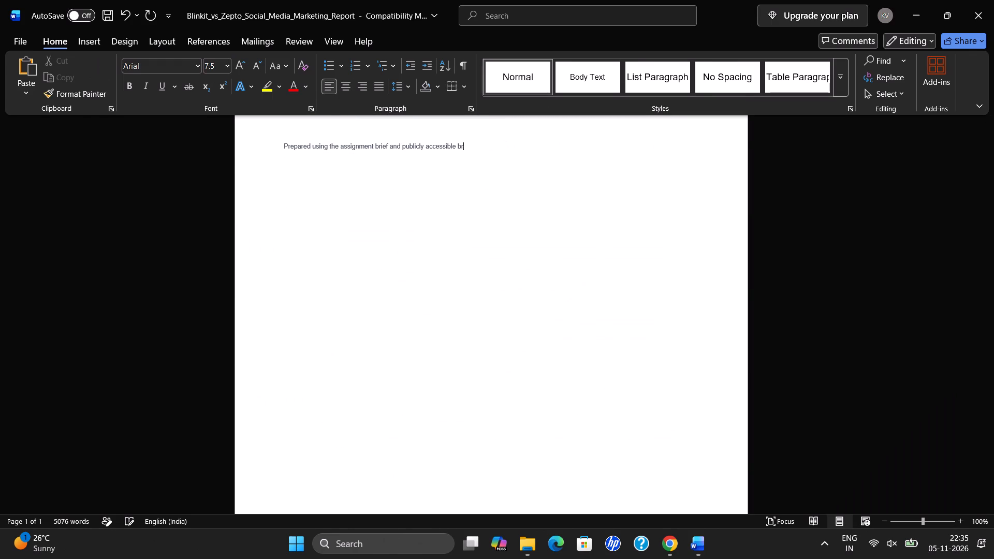
key(BackSpace)
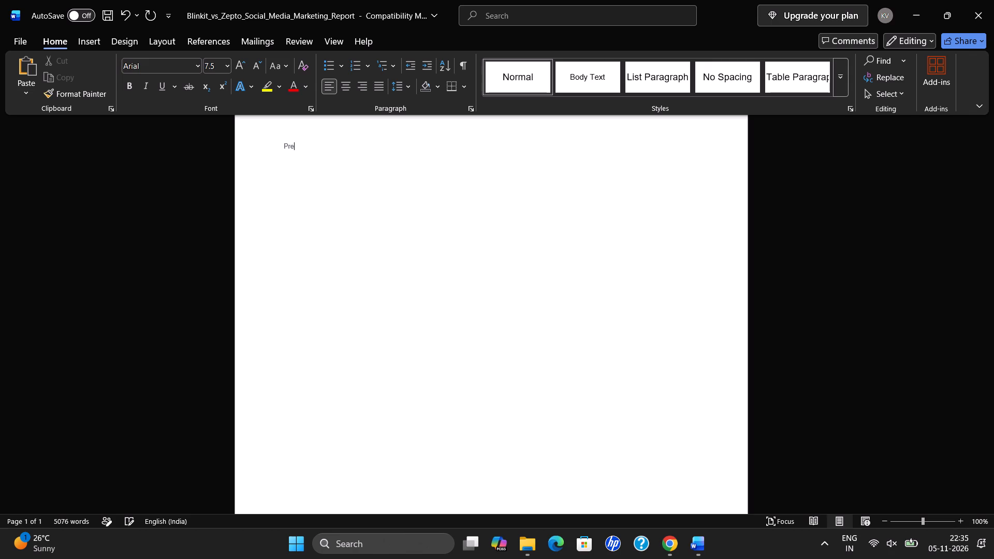
key(BackSpace)
key(BackSpace)
key(BackSpace)
key(BackSpace)
key(BackSpace)
key(BackSpace)
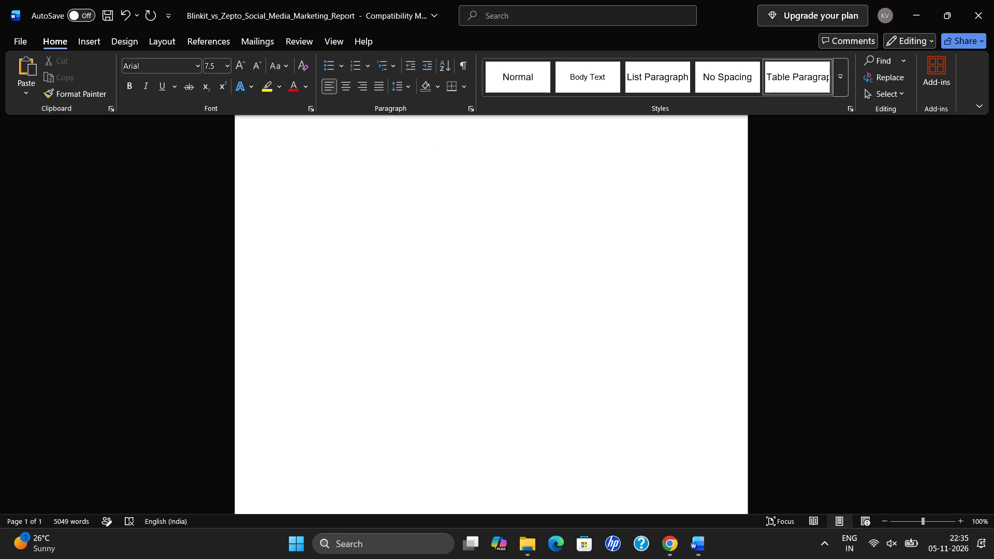
Delete the report's original cover page content, including the titles and the assignment detail table.
scroll(399, 166, down, 3)
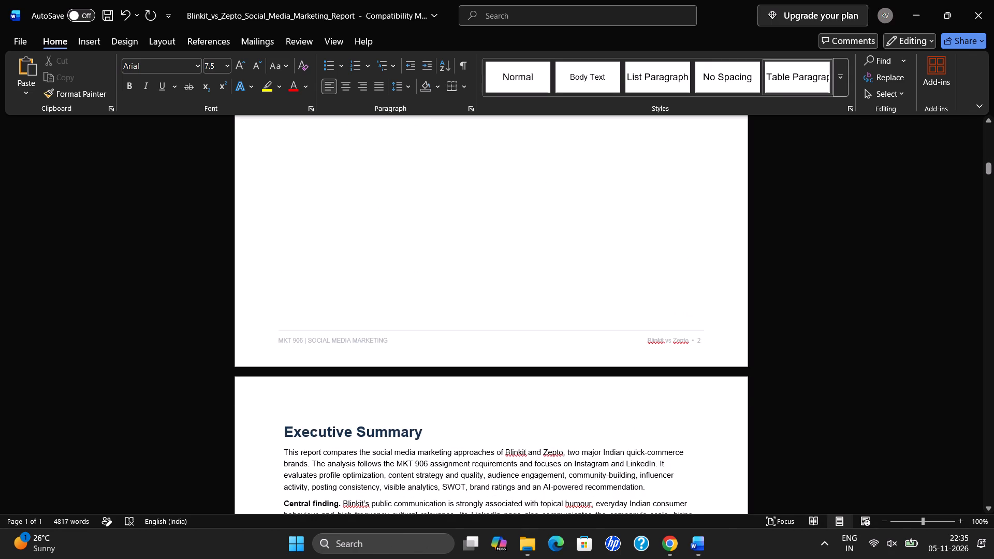
scroll(399, 166, up, 11)
scroll(399, 166, down, 2)
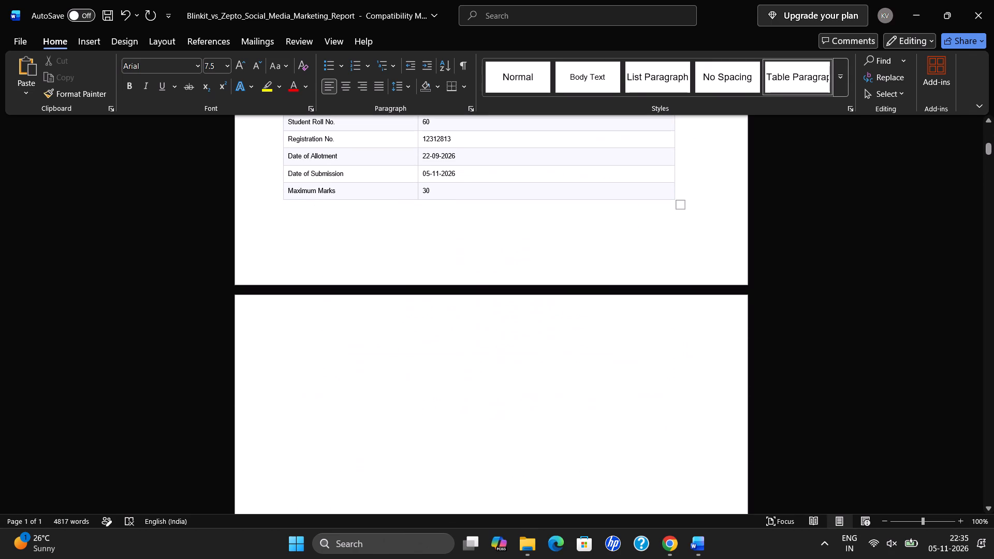
scroll(399, 166, down, 1)
click(685, 210)
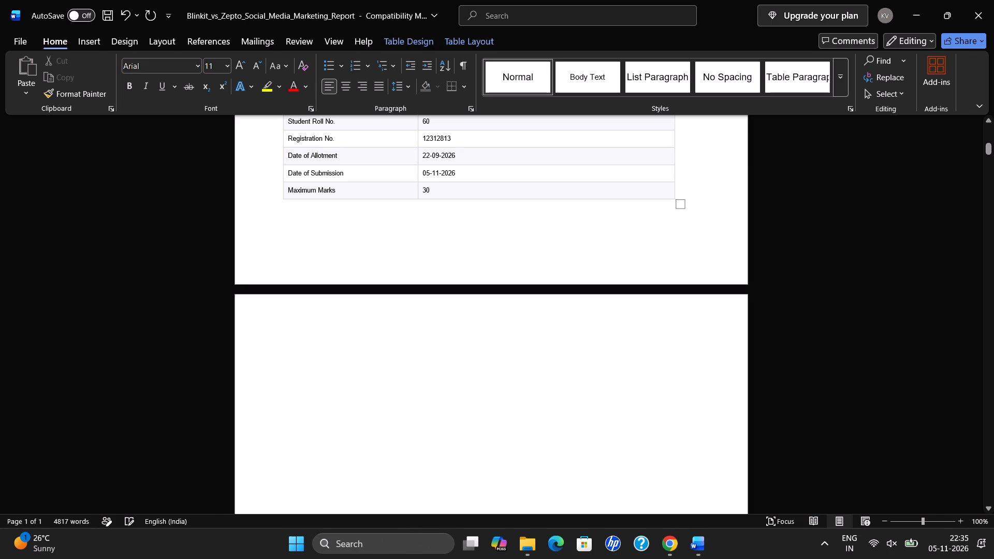
drag(695, 210, 346, 66)
key(BackSpace)
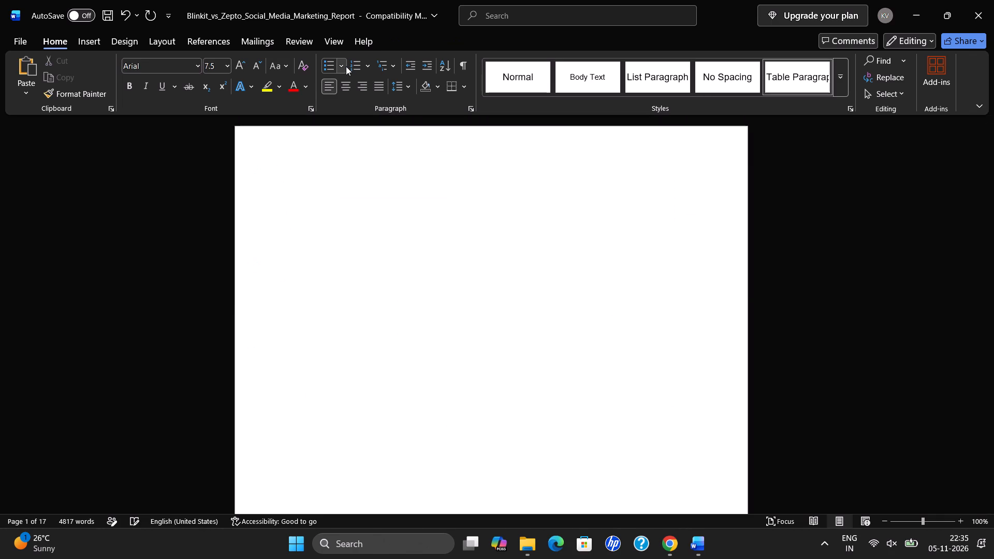
key(BackSpace)
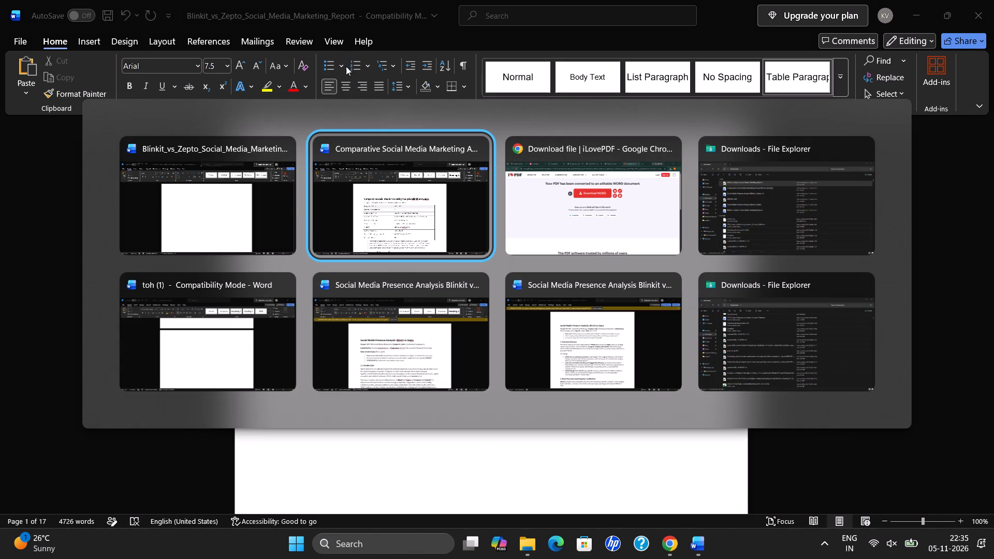
Copy the whole Annexure-V cover page, from its heading through the Marks Obtained line, in the toh (1) document.
scroll(524, 96, up, 7)
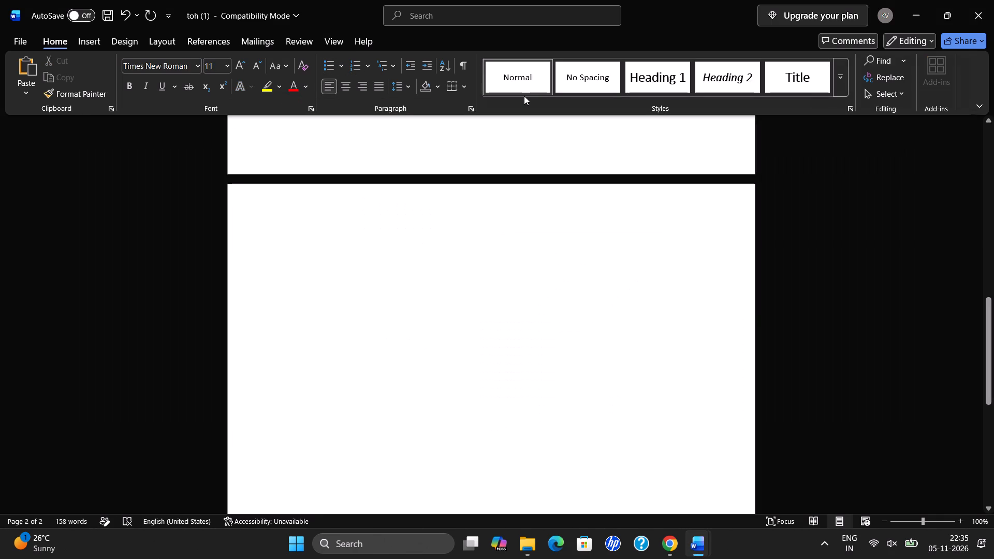
scroll(524, 96, up, 5)
scroll(590, 0, up, 9)
scroll(500, 278, up, 10)
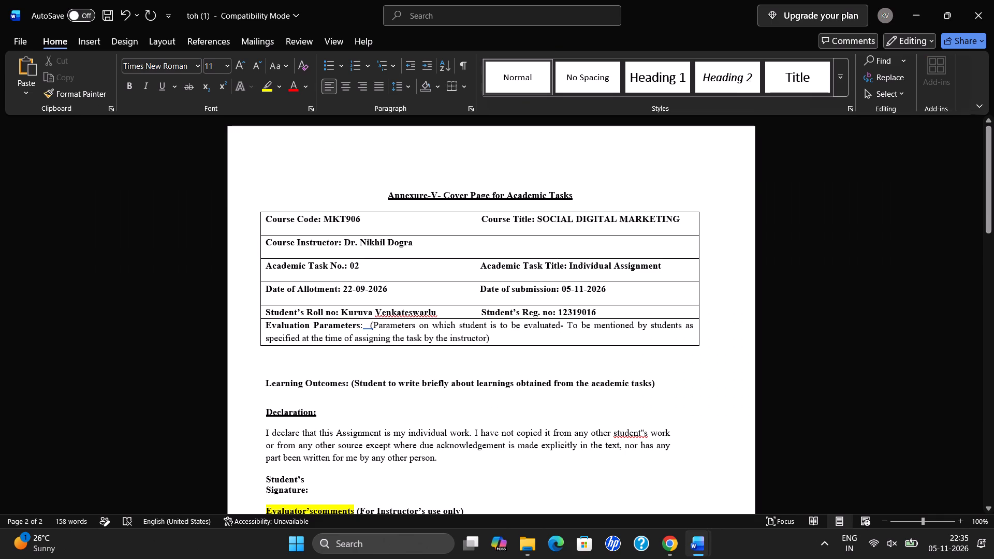
drag(239, 152, 587, 457)
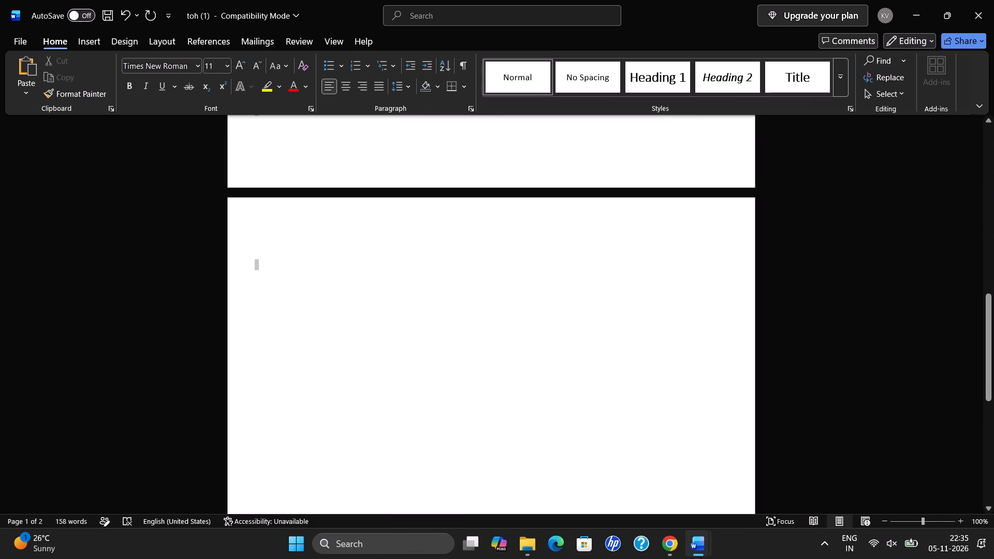
drag(587, 457, 590, 153)
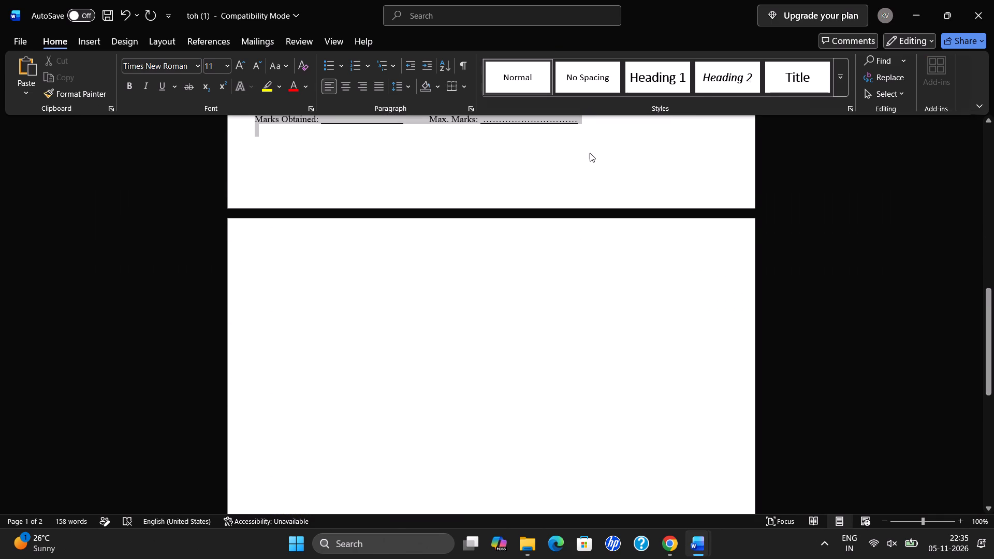
drag(590, 153, 582, 180)
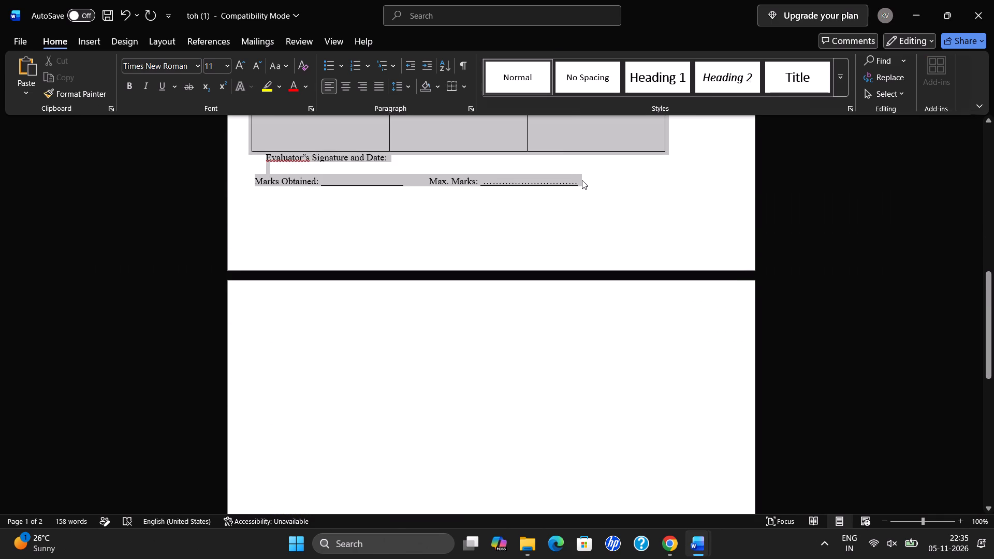
drag(582, 180, 583, 181)
key(ctrl+c)
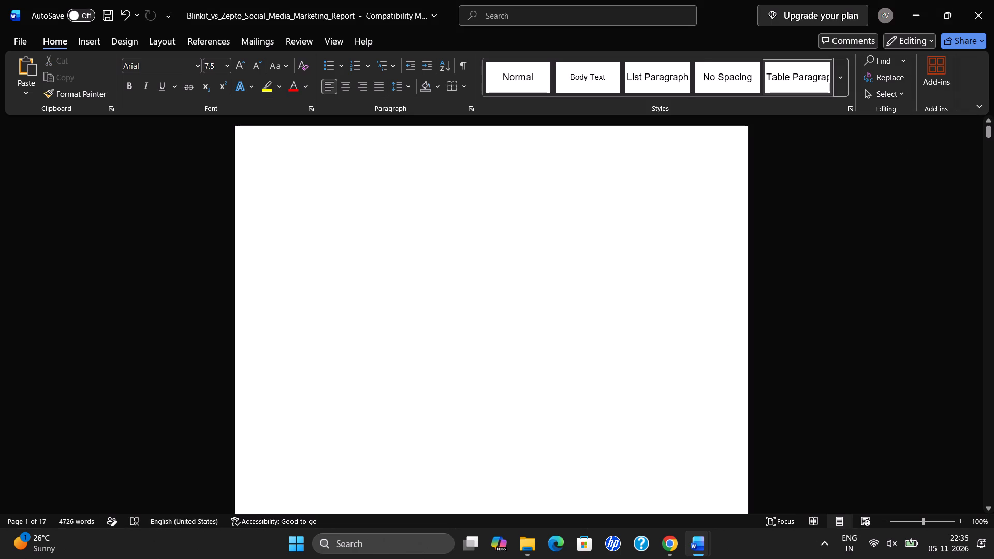
Paste the copied Annexure-V cover page onto the emptied first page of the Blinkit vs Zepto report.
click(285, 161)
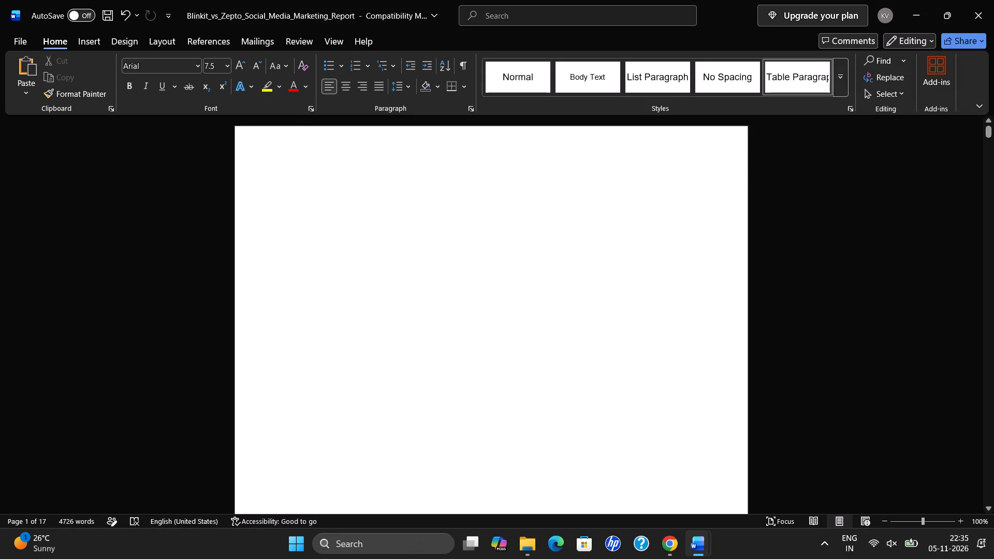
click(266, 164)
click(315, 192)
click(327, 264)
scroll(282, 236, down, 3)
scroll(282, 236, up, 5)
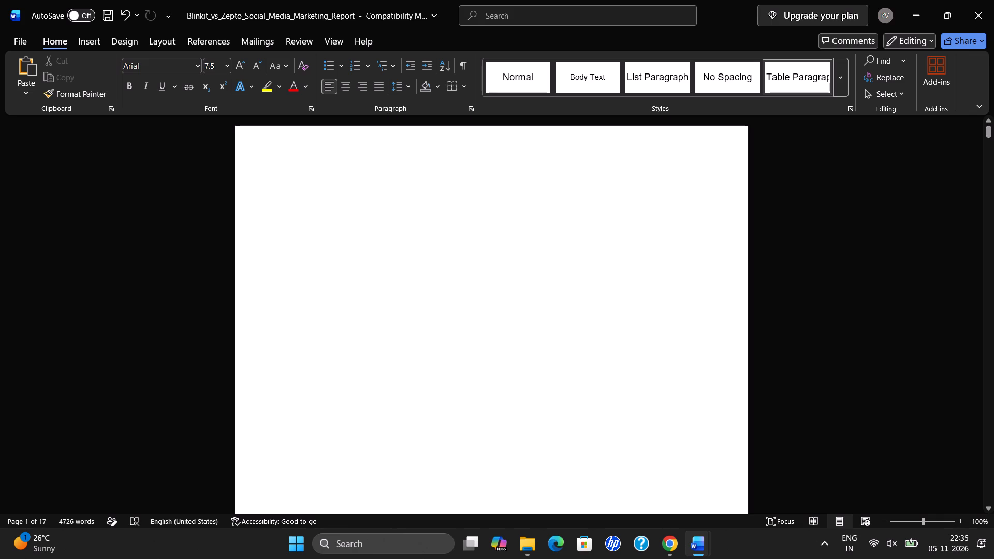
click(305, 212)
key(s)
key(BackSpace)
key(BackSpace)
key(BackSpace)
key(BackSpace)
key(BackSpace)
click(275, 144)
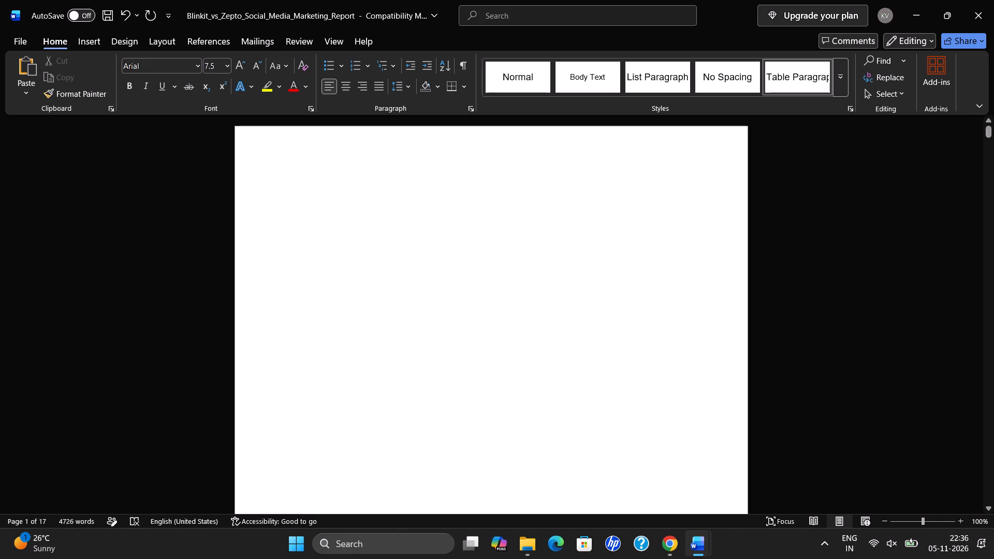
key(ctrl+v)
scroll(275, 144, up, 11)
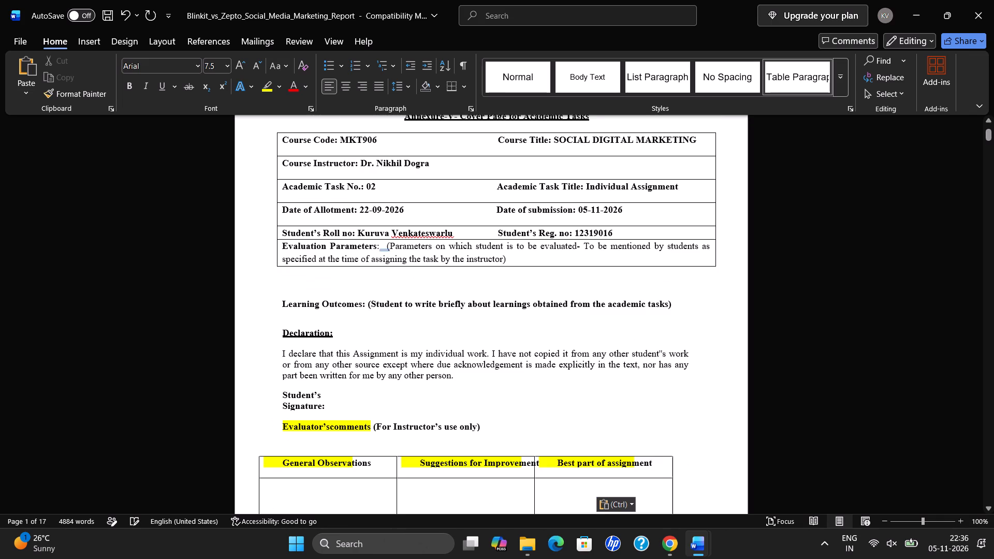
scroll(275, 144, down, 8)
scroll(275, 144, up, 3)
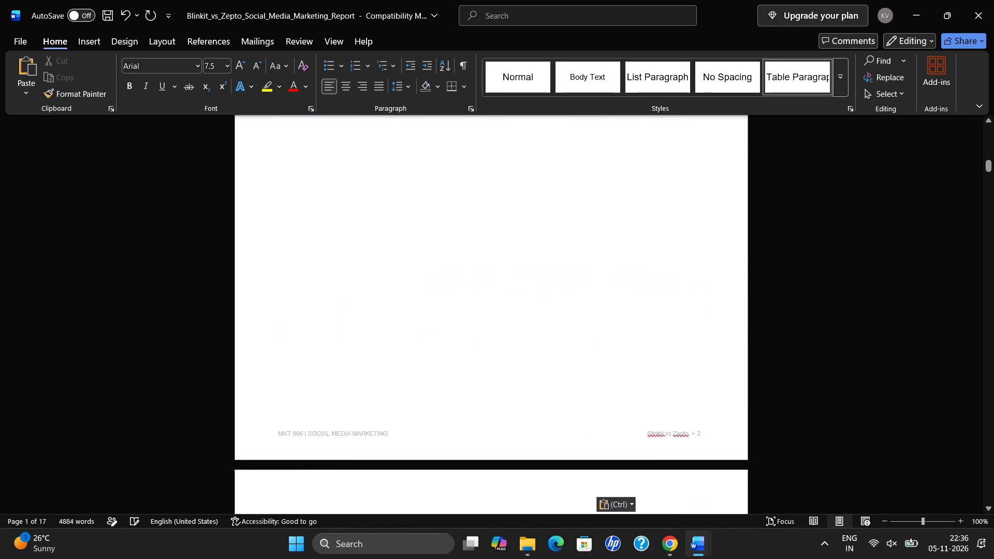
scroll(275, 144, up, 6)
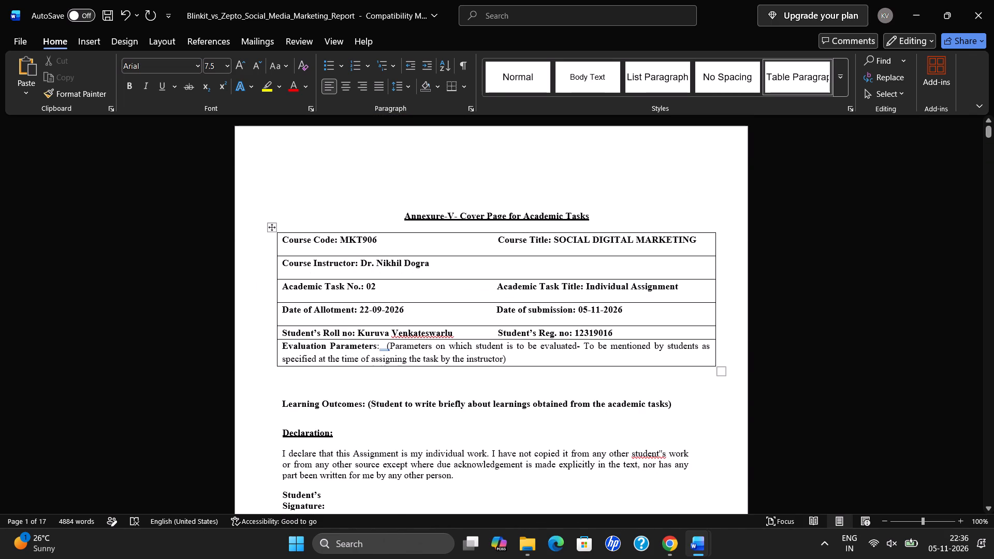
Remove the blank page between the pasted Annexure-V cover page and the Executive Summary in the Blinkit vs Zepto report.
scroll(348, 281, down, 4)
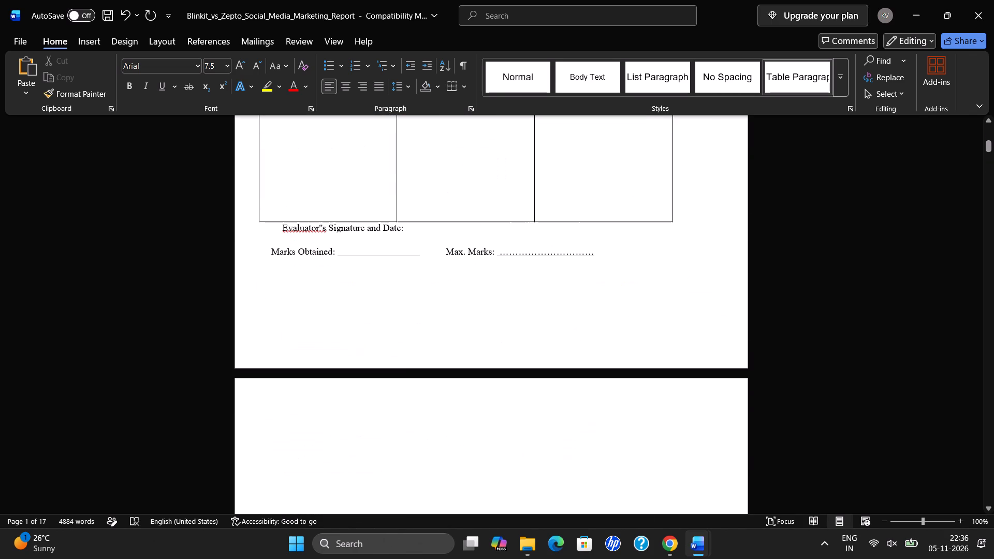
scroll(348, 281, down, 2)
double_click(340, 315)
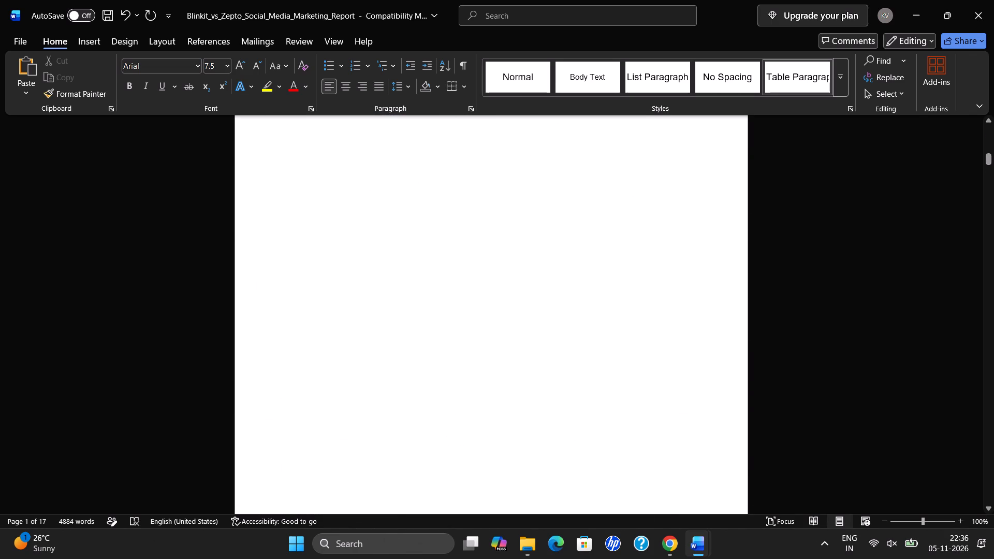
scroll(340, 315, down, 3)
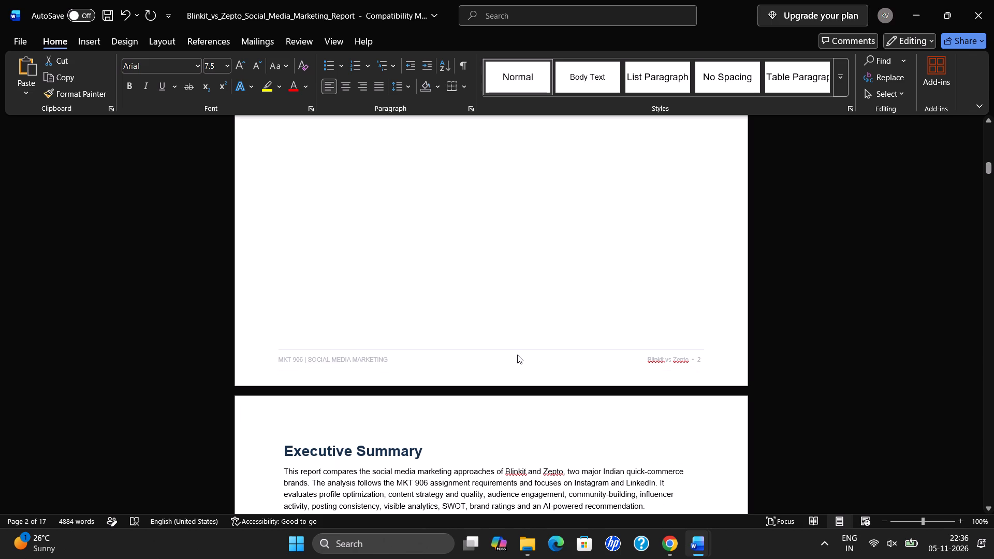
click(517, 355)
scroll(517, 355, up, 5)
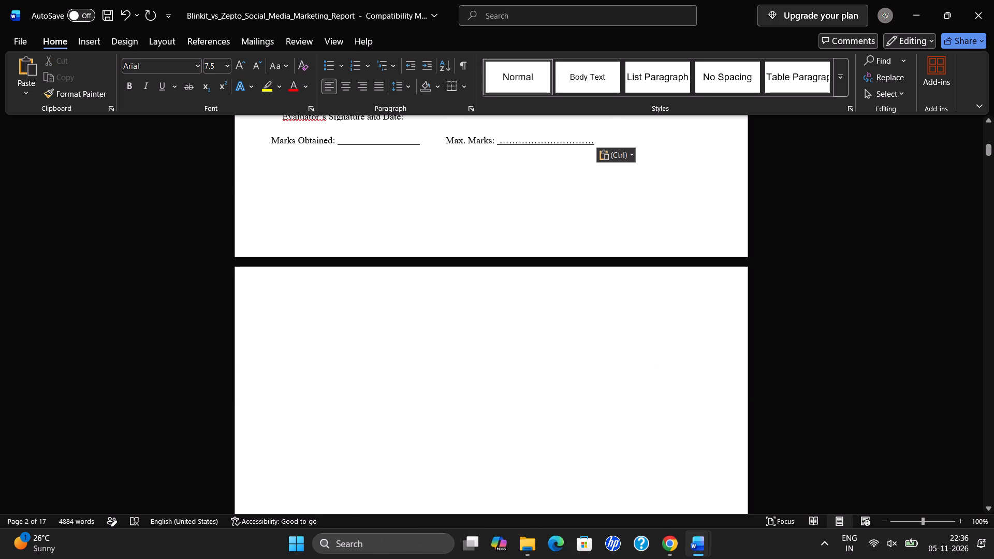
click(517, 355)
key(Delete)
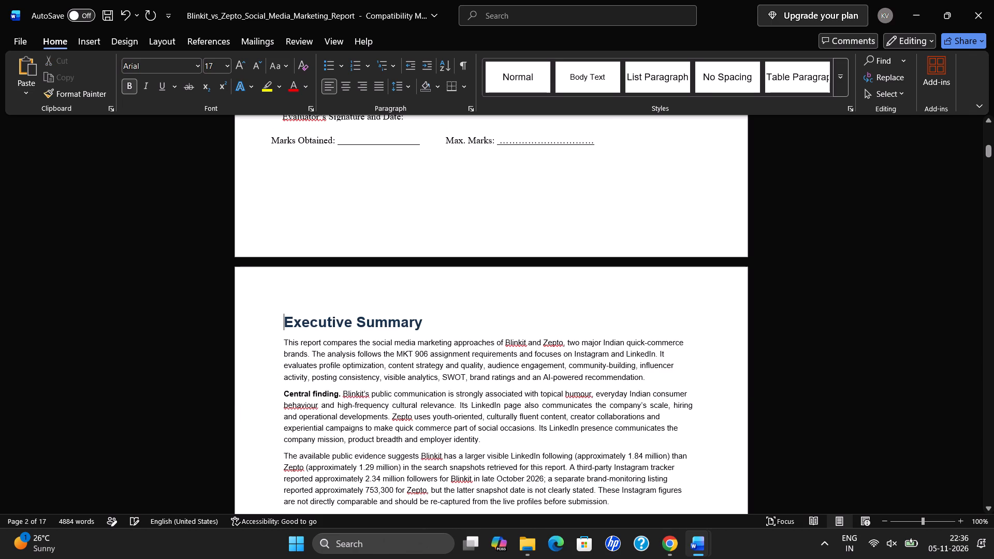
In Chrome, copy the "Comparative Social Media Marketing Analysis boAt and Noise" title and its subtitle from page 2 of the MKT906 CA2 PDF.
scroll(517, 355, down, 2)
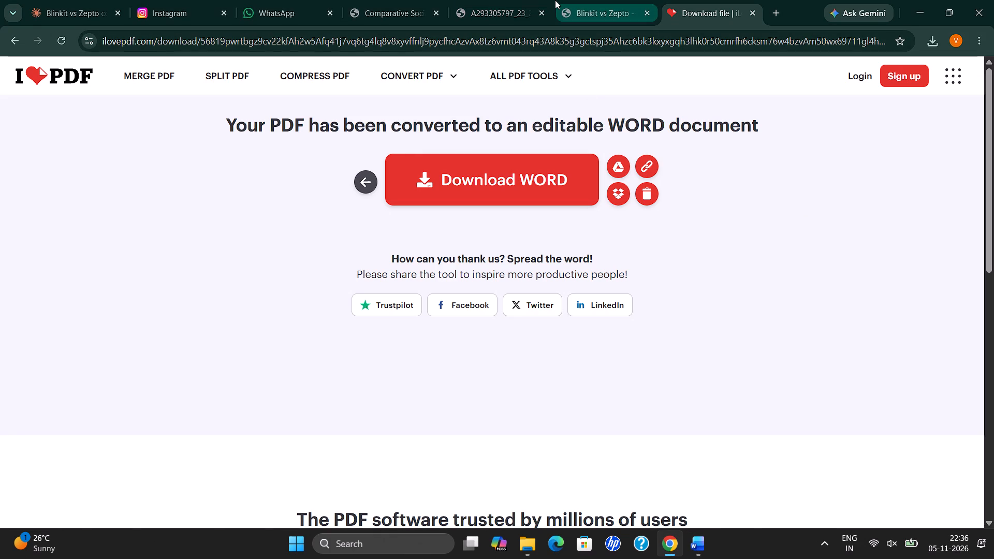
click(555, 0)
click(497, 0)
click(419, 0)
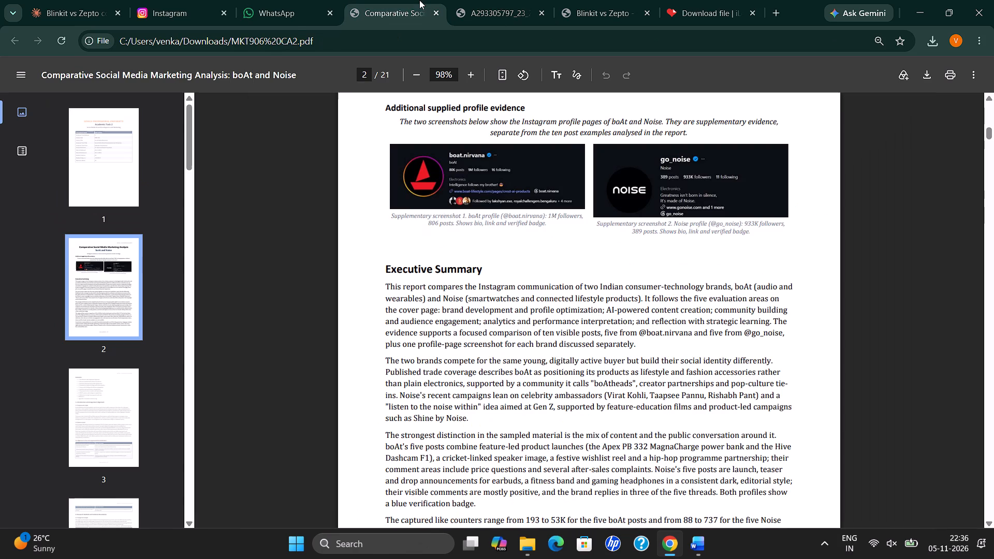
scroll(531, 308, right, 1)
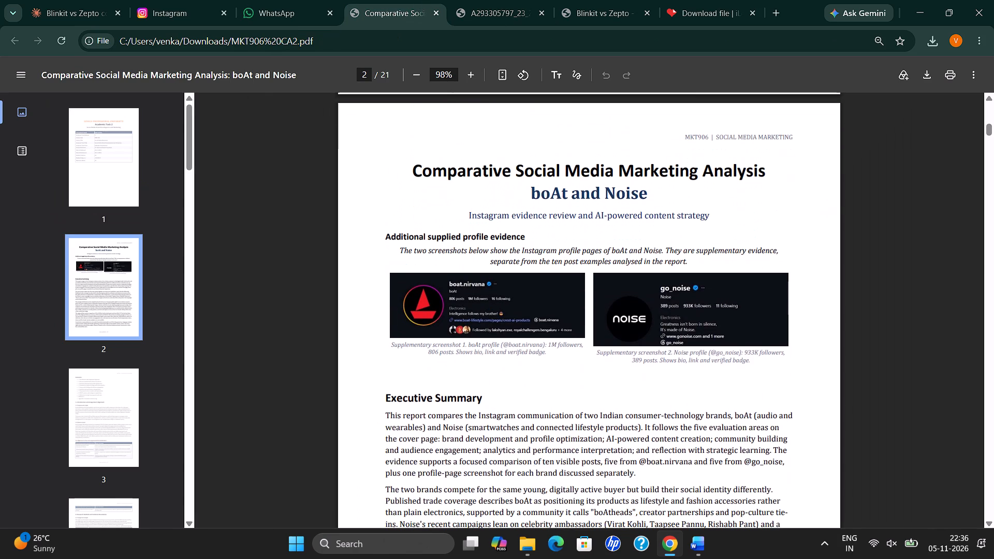
scroll(531, 308, right, 1)
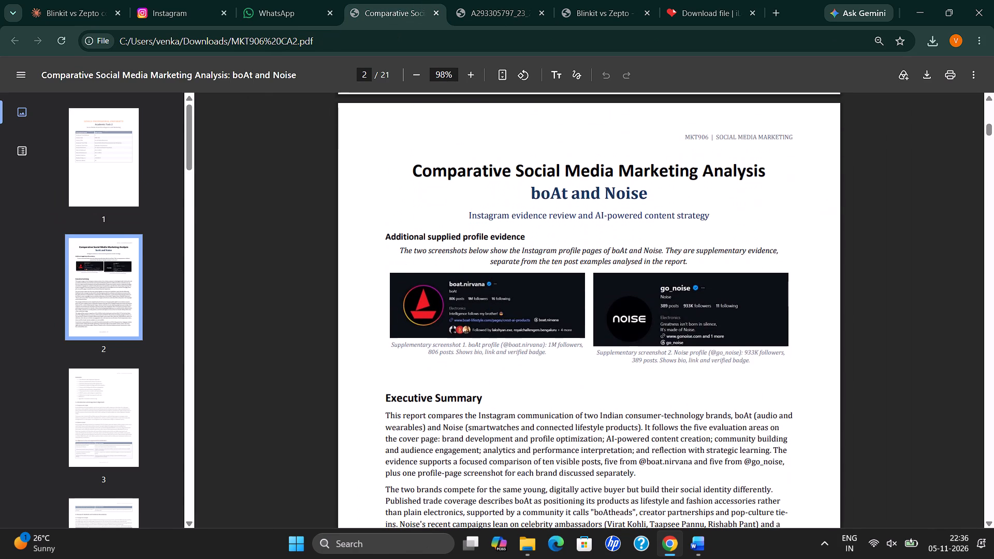
scroll(531, 308, right, 1)
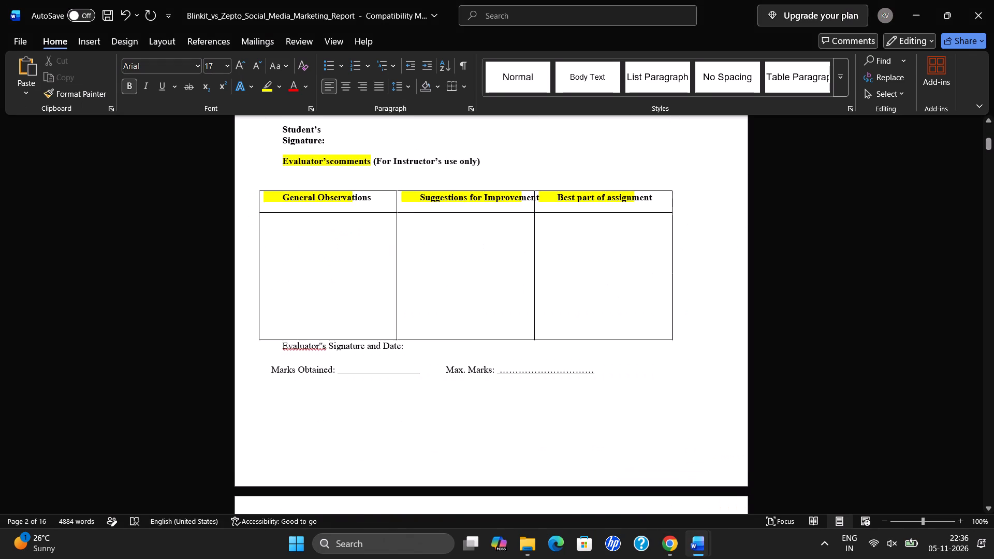
scroll(531, 308, right, 1)
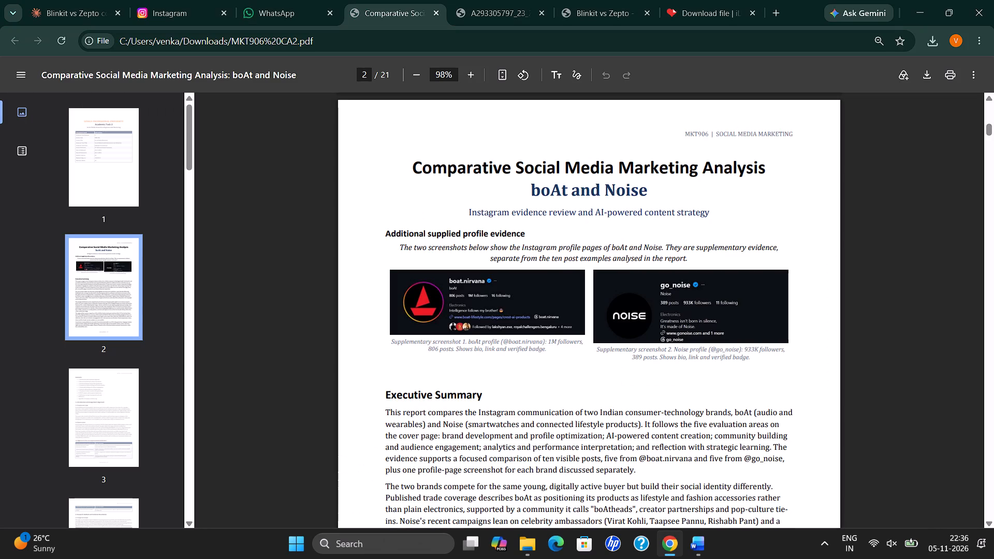
drag(408, 166, 677, 199)
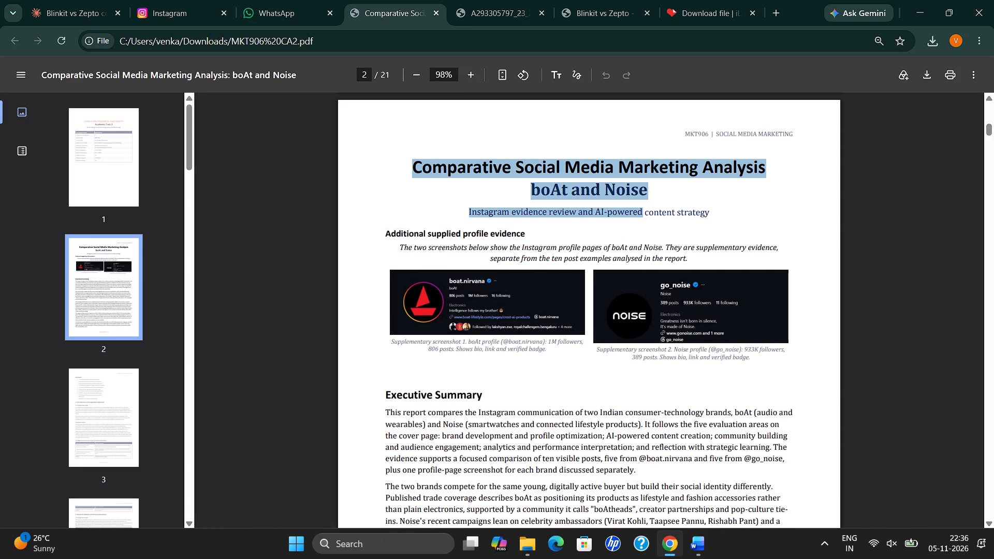
drag(677, 199, 720, 217)
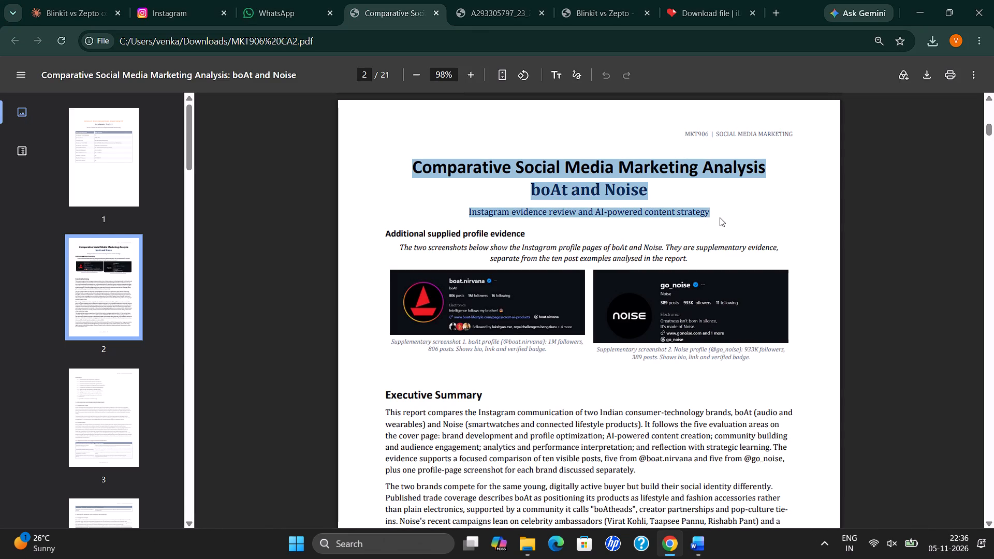
key(ctrl+c)
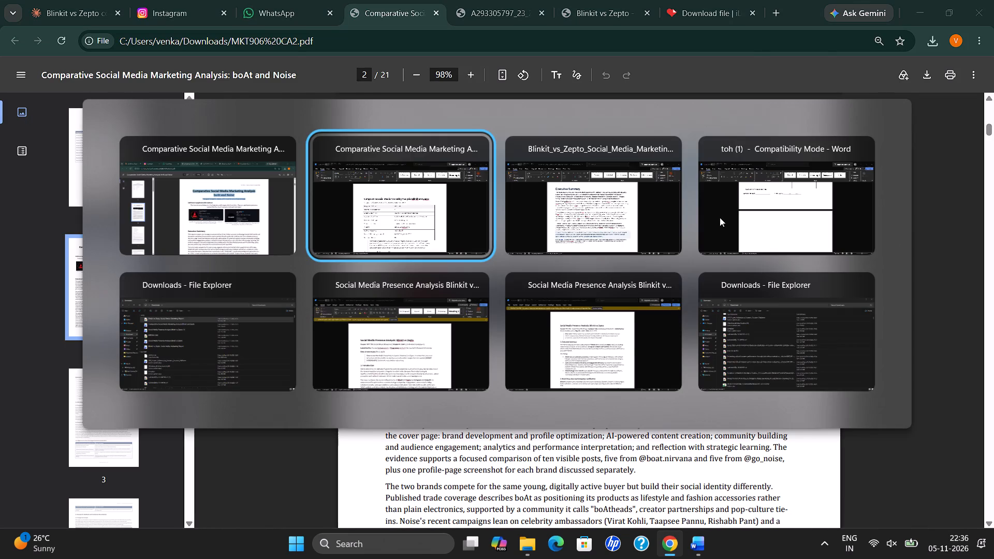
Look through the open Word documents, including the Social Media Presence Analysis drafts, toh (1) and Comparative Social Media Marketing Analysis, to locate the report.
scroll(561, 225, down, 2)
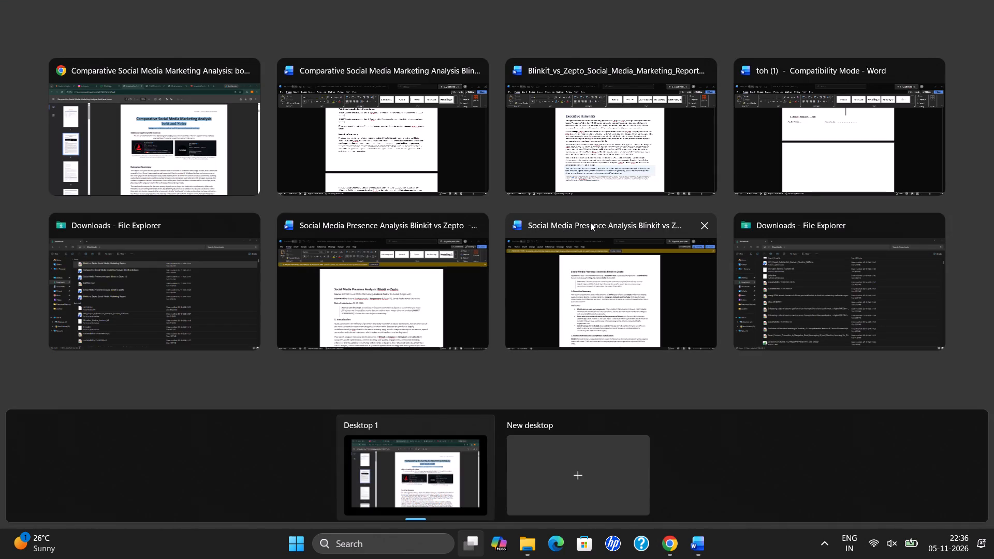
click(452, 244)
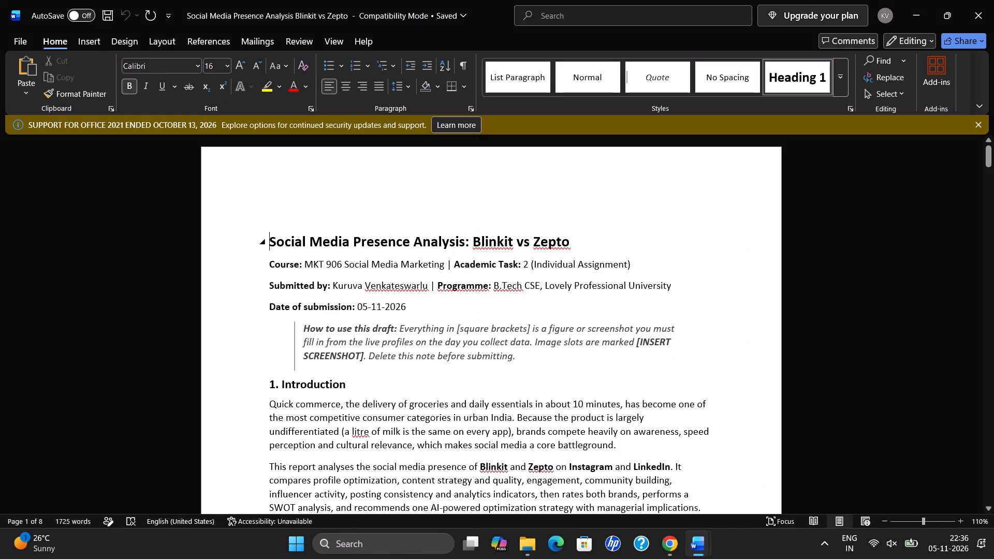
click(578, 247)
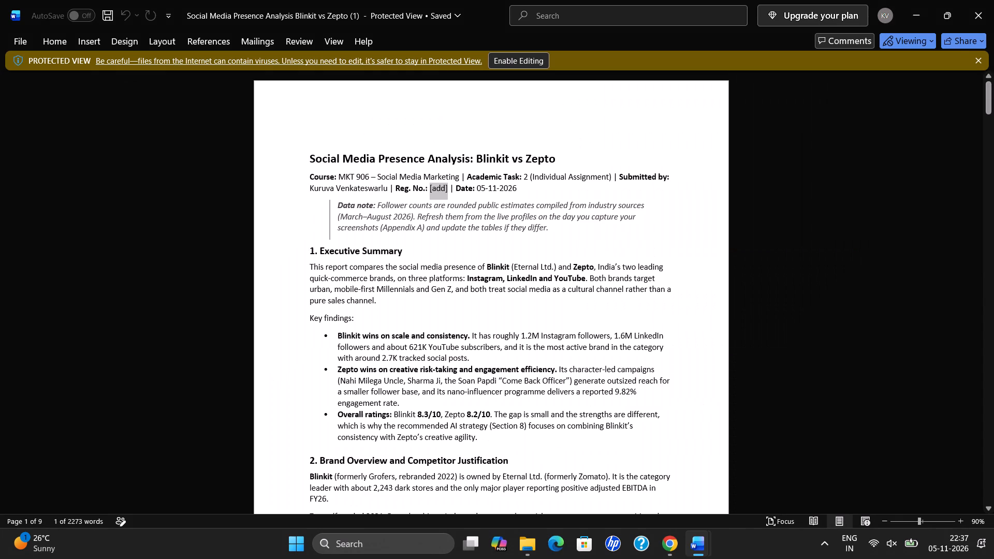
right_click(578, 247)
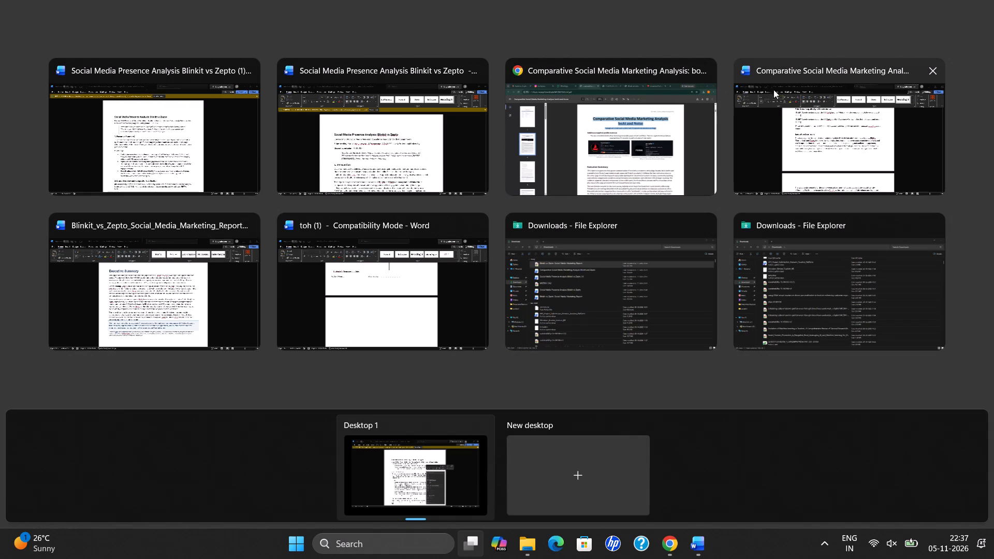
click(783, 96)
scroll(565, 293, up, 7)
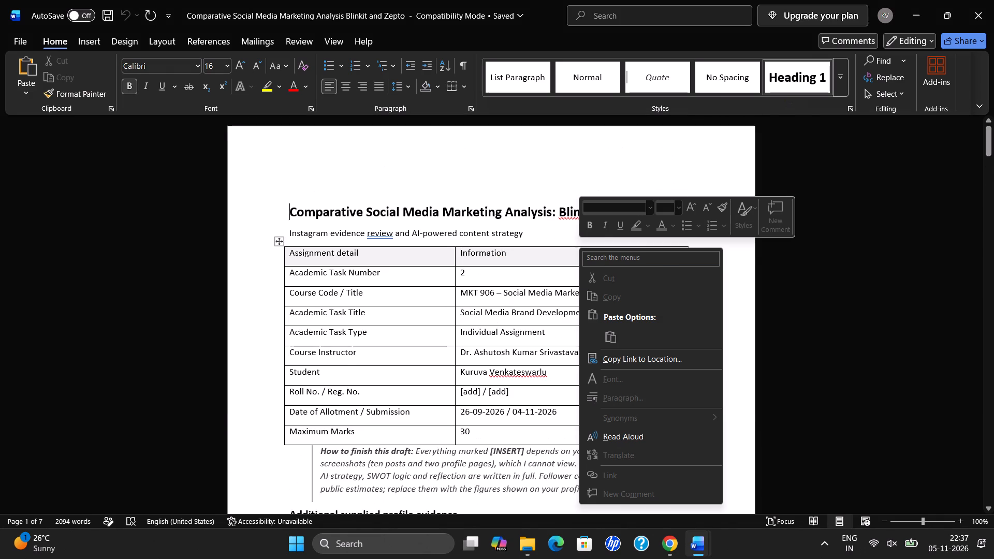
scroll(565, 293, up, 1)
scroll(565, 293, down, 2)
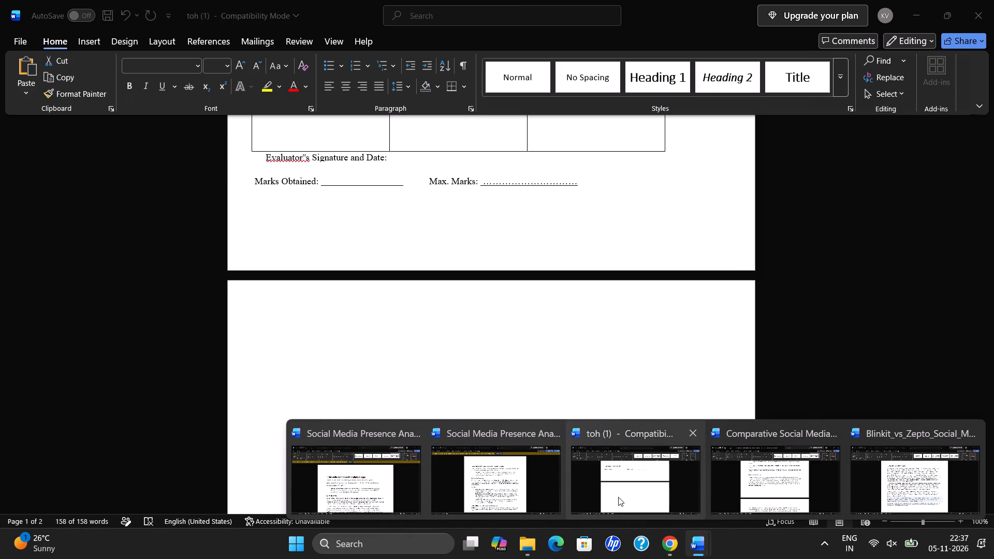
click(618, 497)
scroll(486, 376, up, 9)
scroll(486, 376, down, 4)
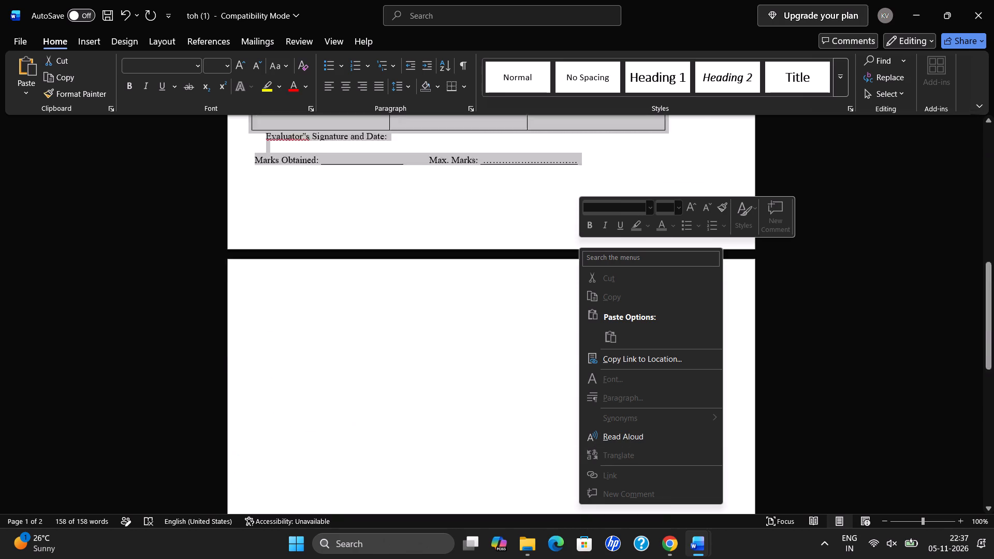
scroll(486, 376, down, 3)
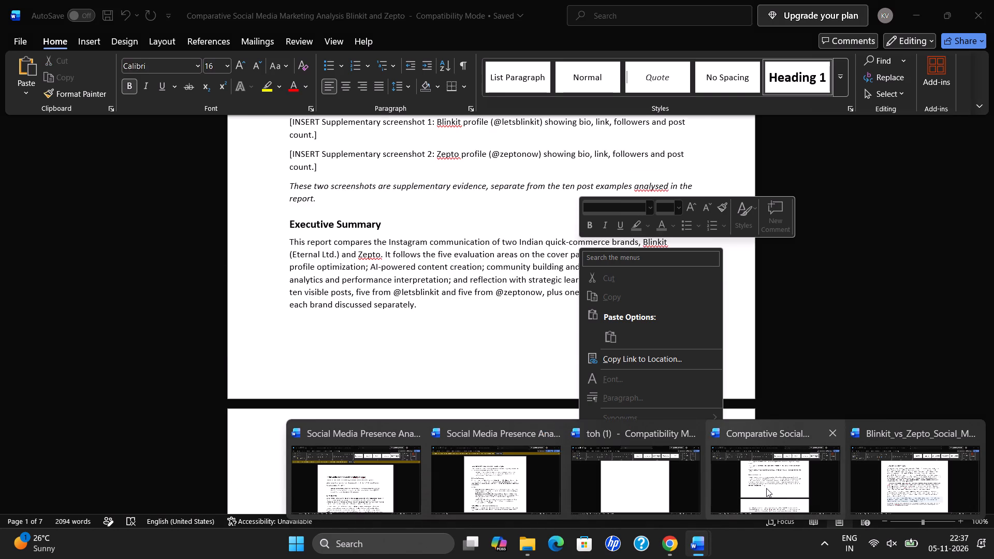
click(765, 488)
scroll(665, 414, up, 6)
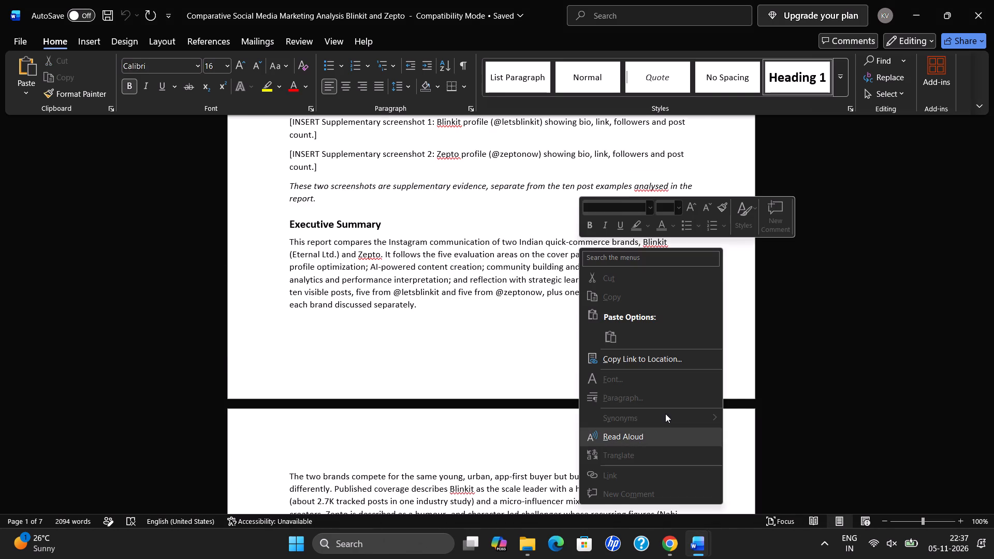
scroll(396, 303, up, 11)
scroll(396, 303, down, 9)
scroll(396, 303, down, 14)
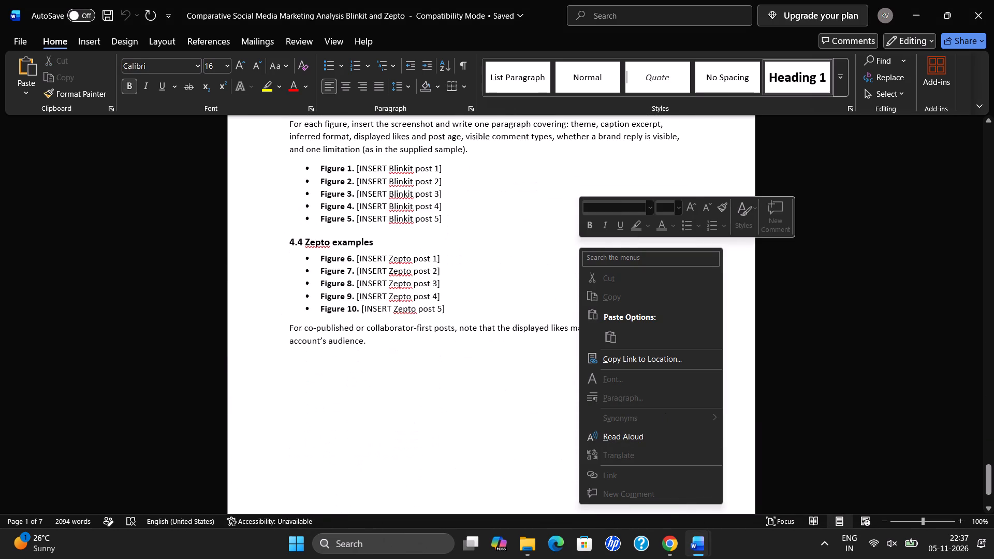
scroll(396, 303, down, 2)
scroll(645, 558, down, 4)
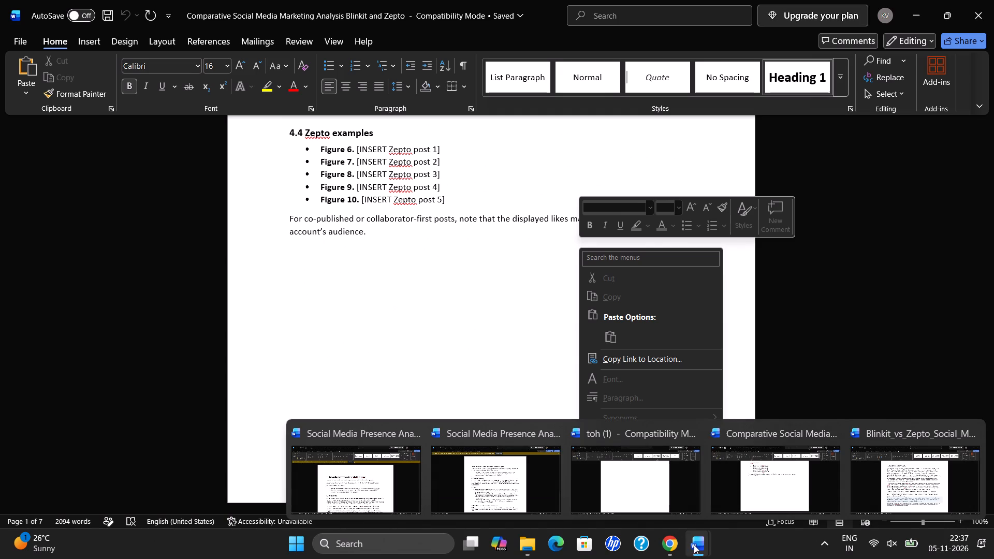
scroll(880, 430, left, 3)
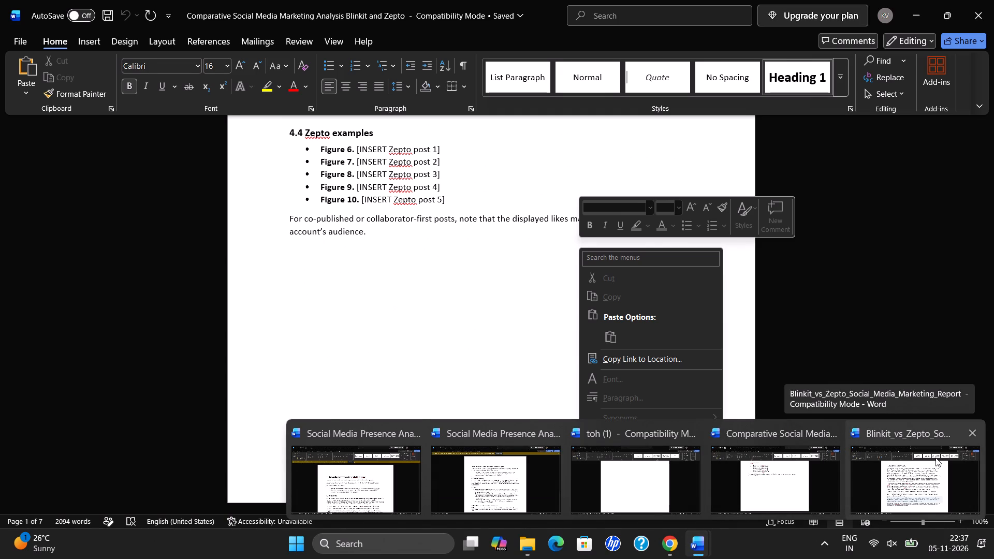
Switch to the Blinkit_vs_Zepto_Social_Media_Marketing_Report document and check its cover page and the start of the Executive Summary page.
click(935, 458)
scroll(372, 292, up, 5)
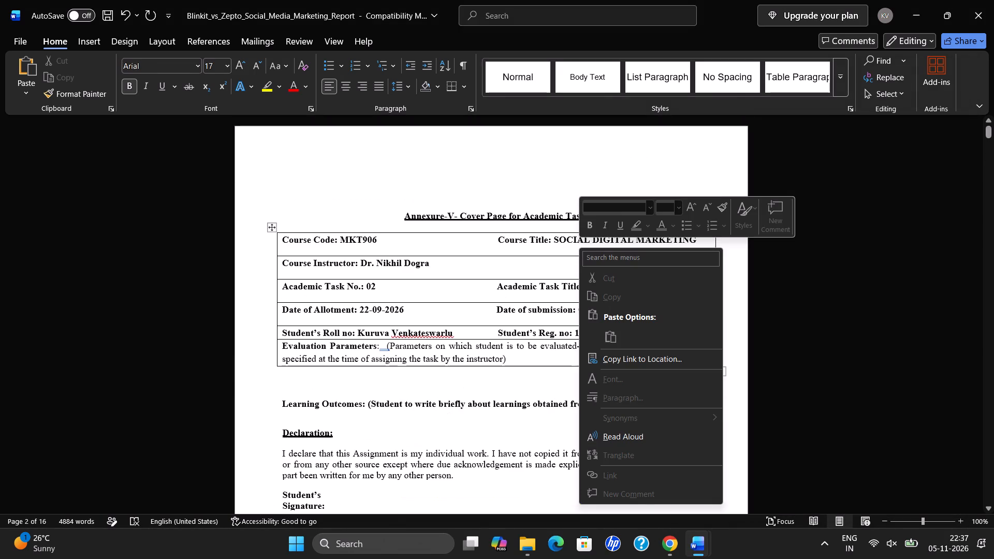
scroll(372, 292, up, 2)
scroll(372, 292, down, 1)
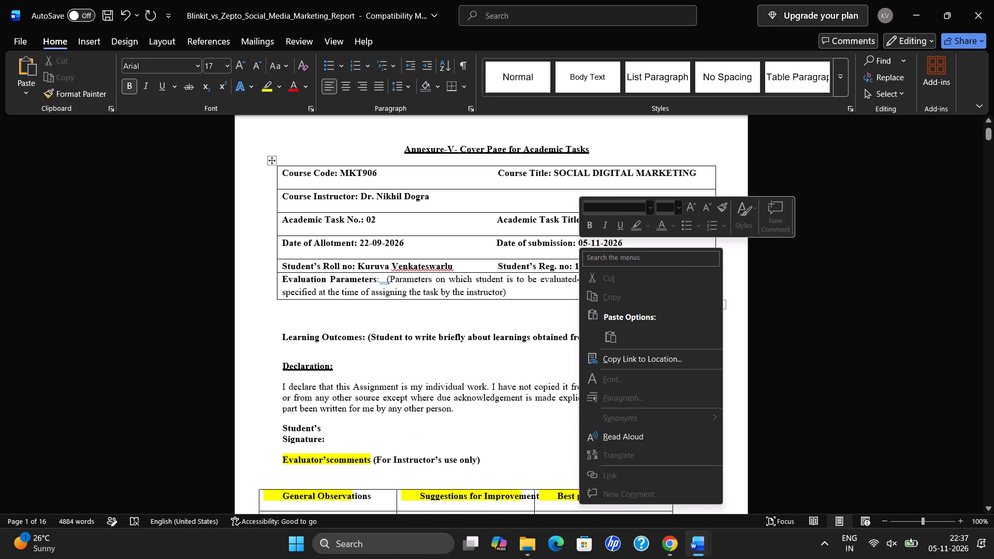
click(816, 307)
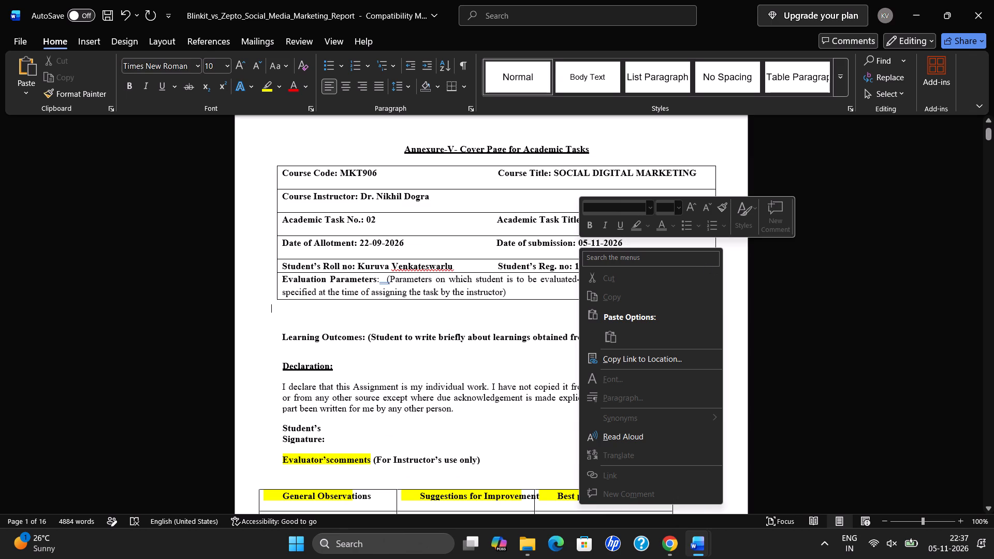
click(476, 307)
scroll(476, 307, down, 2)
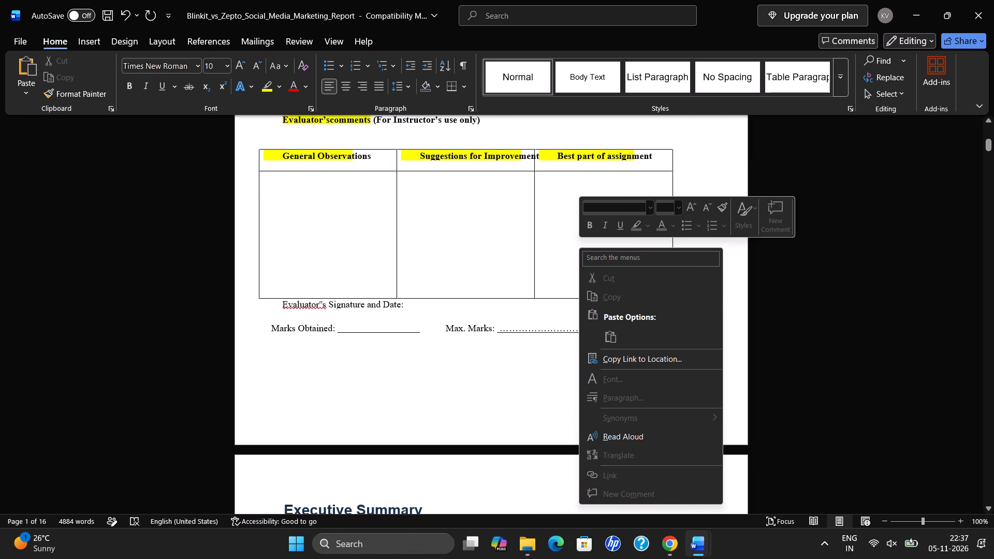
click(486, 334)
scroll(486, 334, down, 2)
click(440, 351)
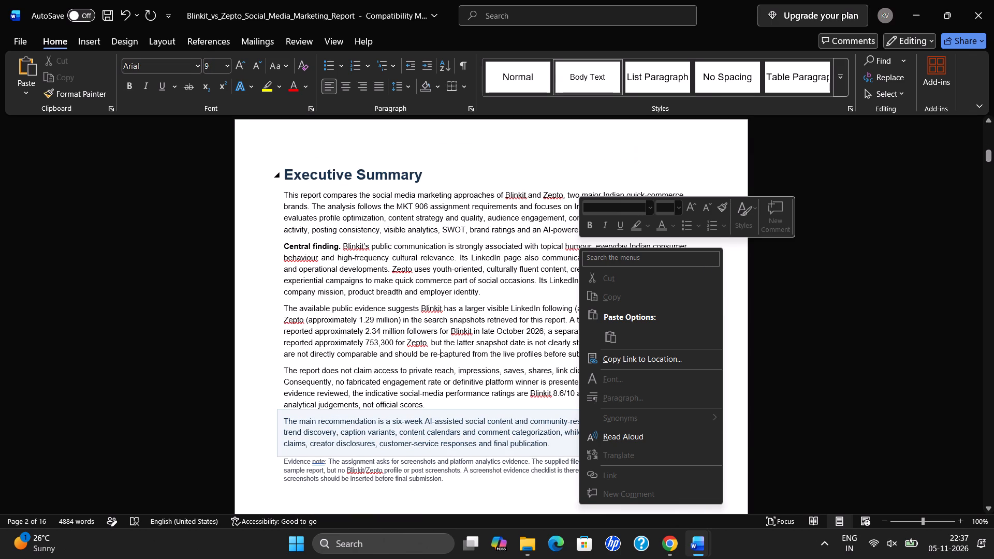
click(364, 158)
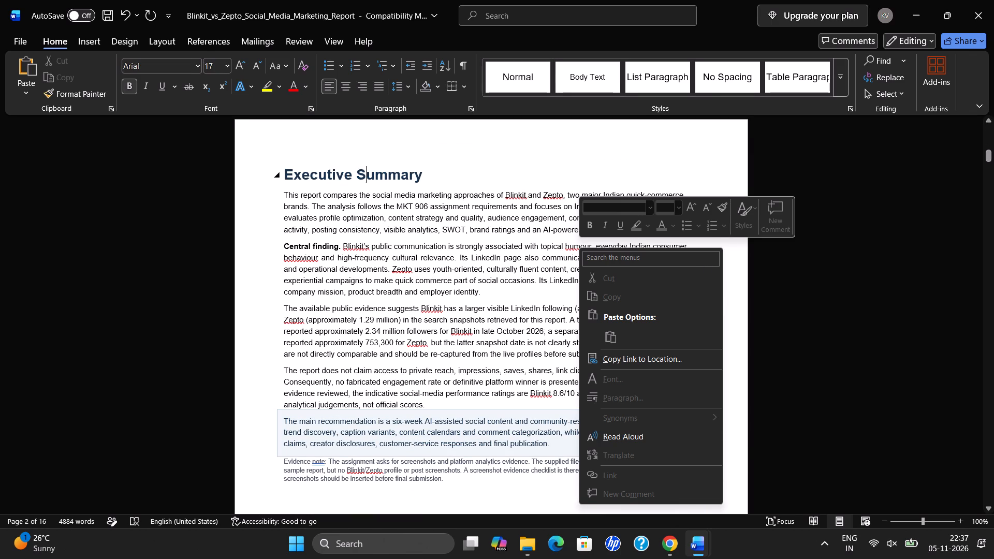
click(291, 173)
scroll(291, 173, up, 1)
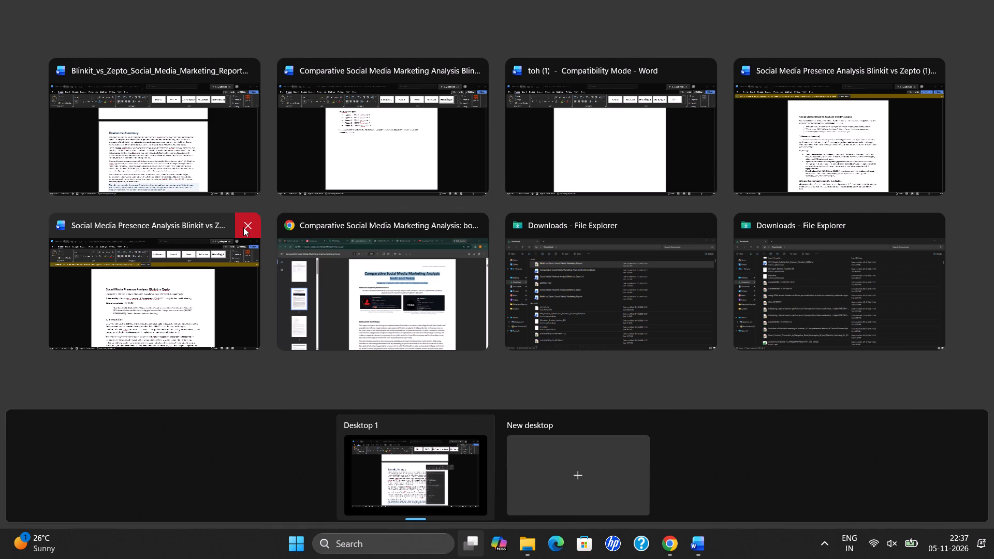
Close both Downloads File Explorer windows.
click(699, 220)
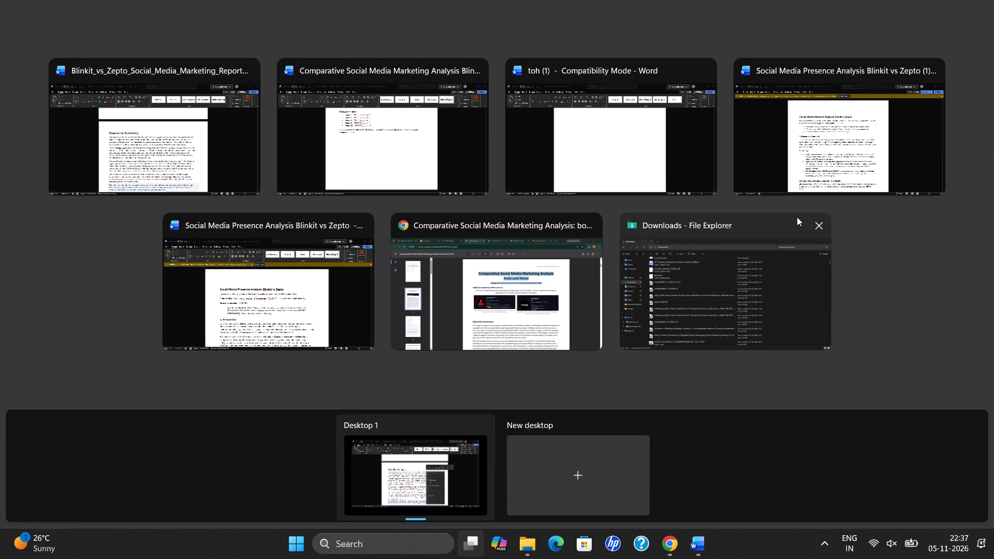
click(821, 218)
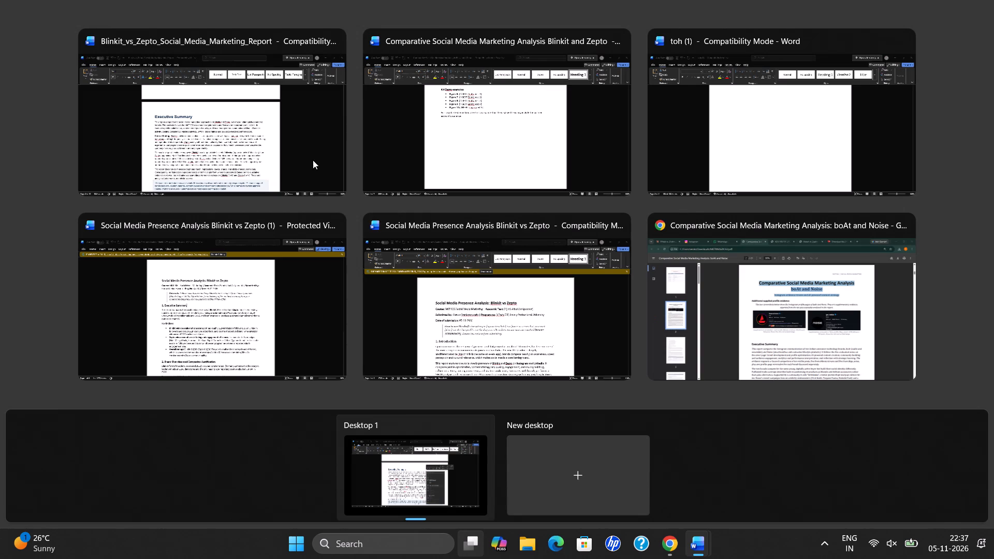
Check the title and assignment table of the Comparative Social Media Marketing Analysis Blinkit and Zepto document, and close it.
click(518, 84)
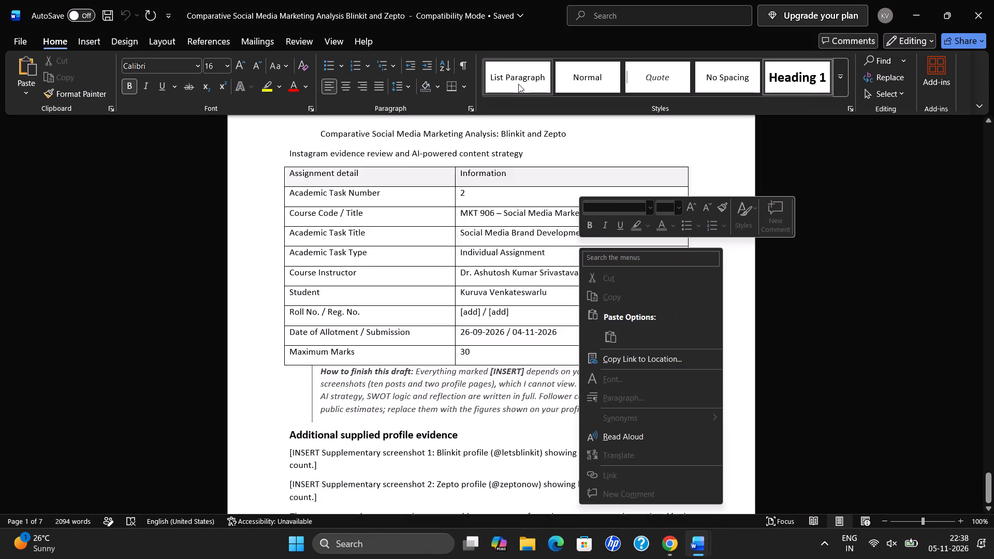
scroll(518, 84, up, 8)
scroll(483, 115, up, 6)
scroll(483, 115, up, 15)
click(483, 115)
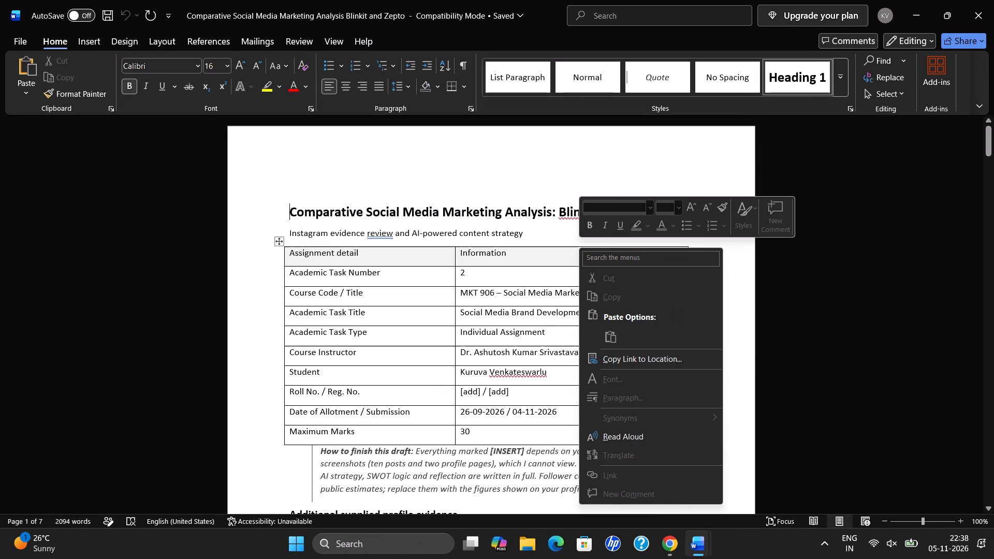
scroll(483, 115, up, 1)
click(993, 0)
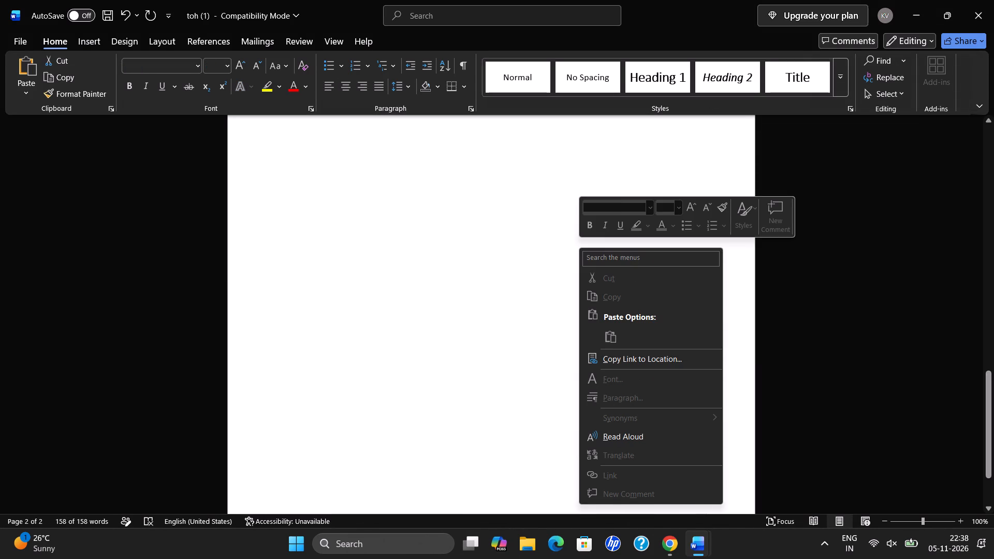
Close toh (1) without saving, along with the protected Social Media Presence Analysis Blinkit vs Zepto (1) draft.
click(967, 0)
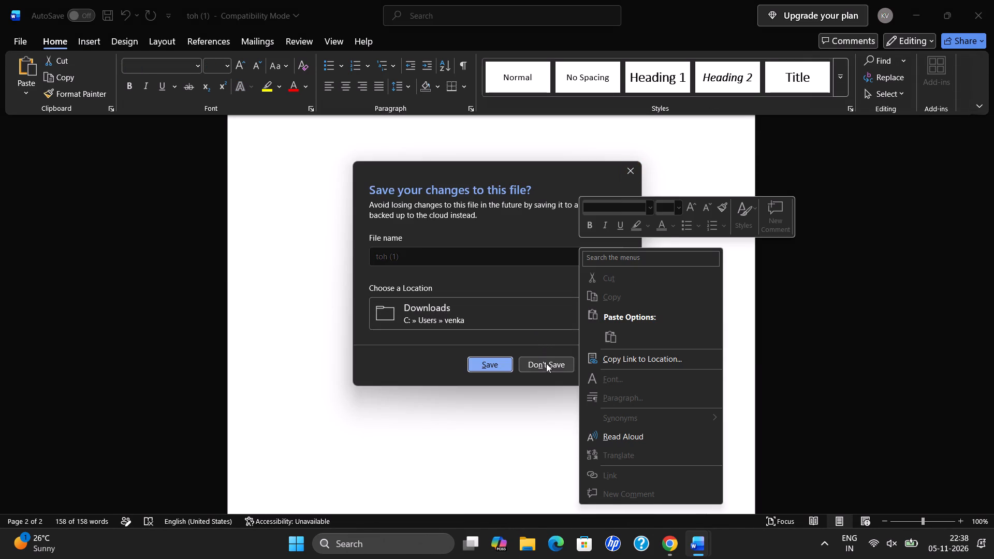
click(546, 363)
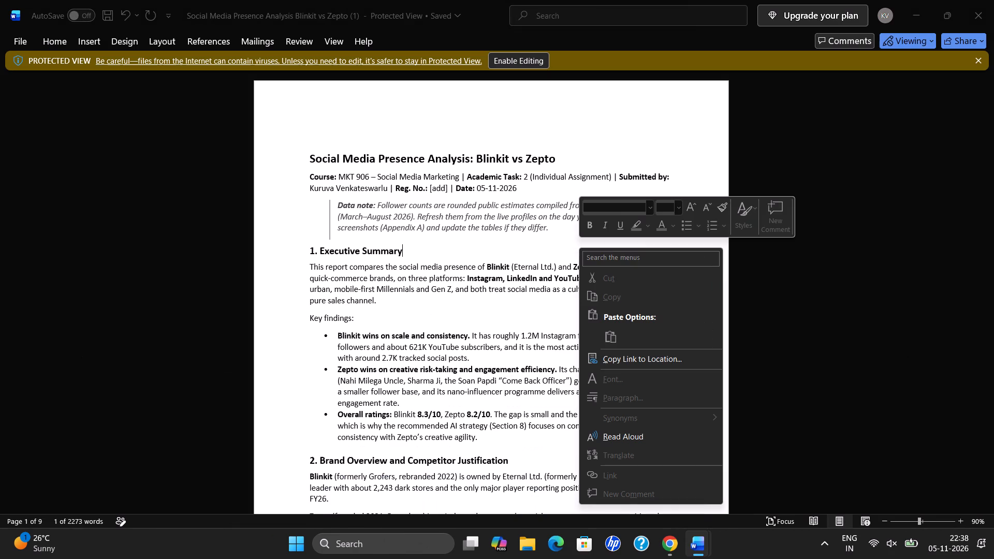
scroll(477, 255, down, 20)
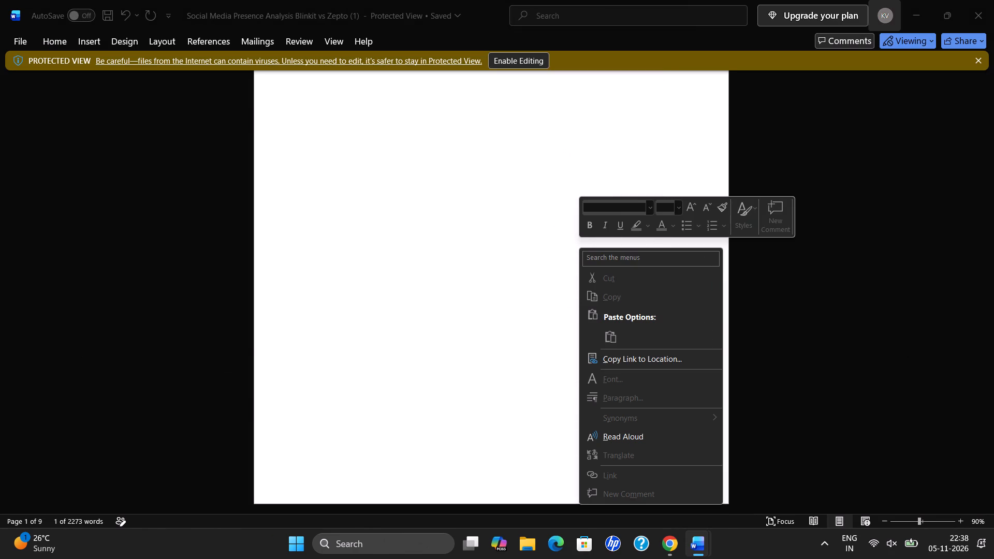
click(993, 0)
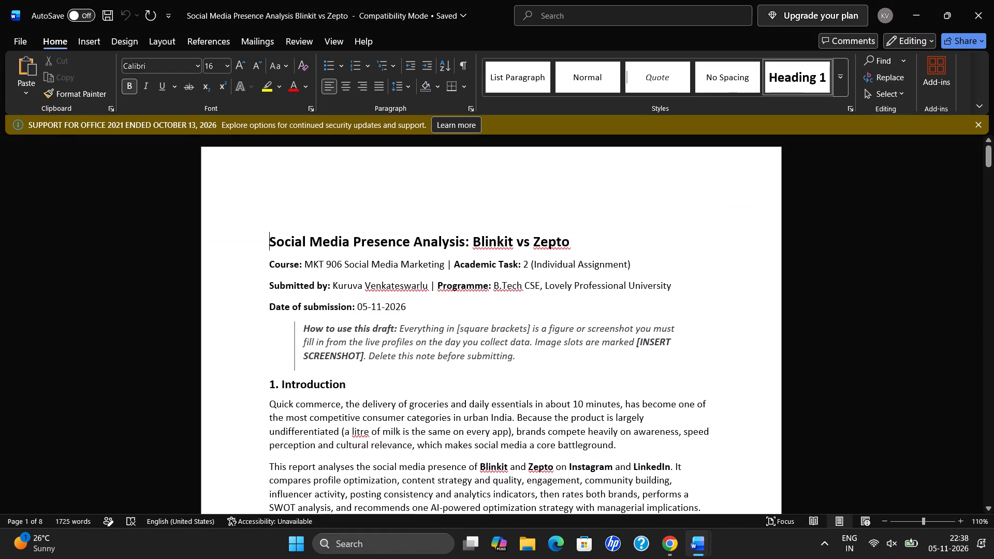
Skim the Social Media Presence Analysis Blinkit vs Zepto draft through to its Conclusion section and close the document.
scroll(585, 359, up, 7)
scroll(585, 359, down, 19)
scroll(585, 359, up, 6)
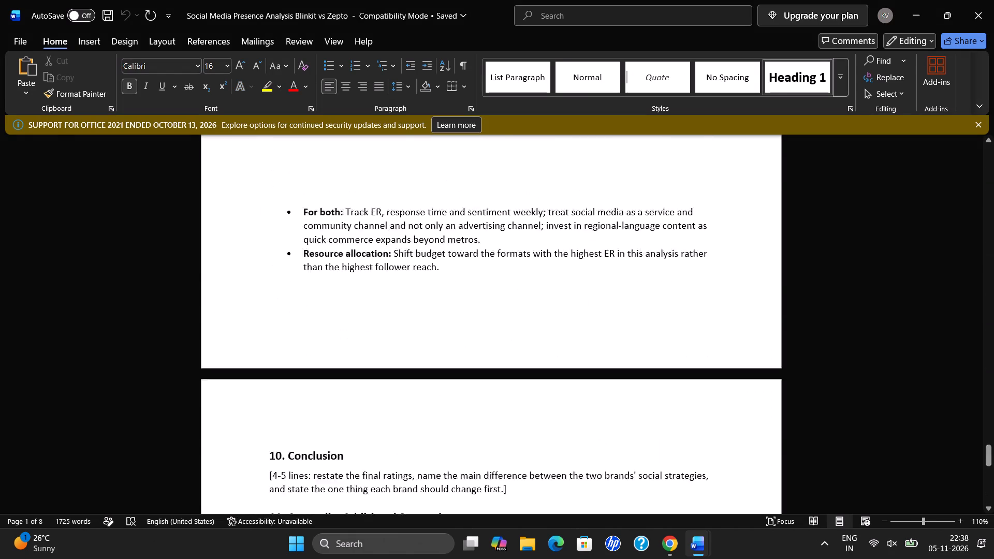
scroll(585, 359, up, 12)
click(993, 0)
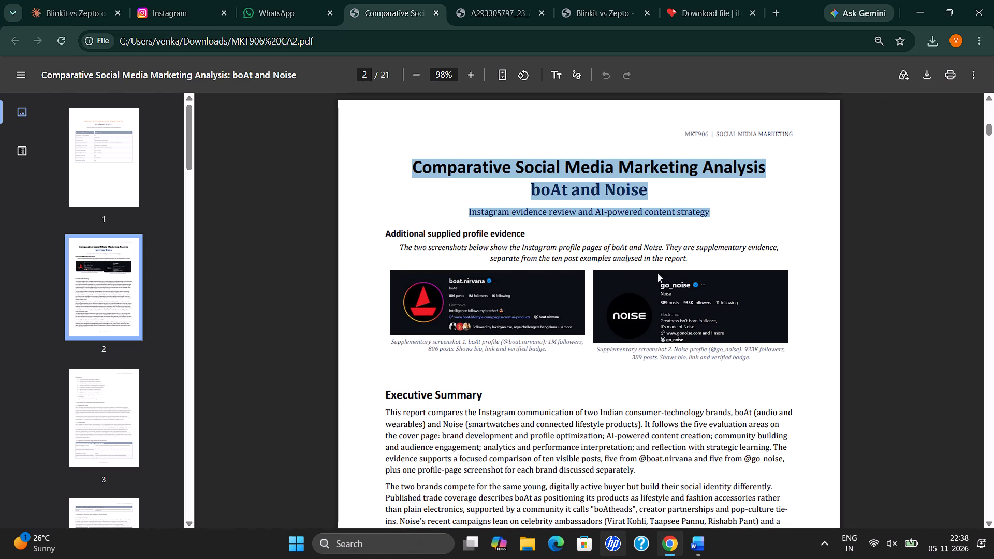
Copy the heading "Comparative Social Media Marketing Analysis" from the boAt and Noise PDF for the Executive Summary page of the Blinkit_vs_Zepto_Social_Media_Marketing_Report document.
click(650, 260)
drag(414, 164, 518, 169)
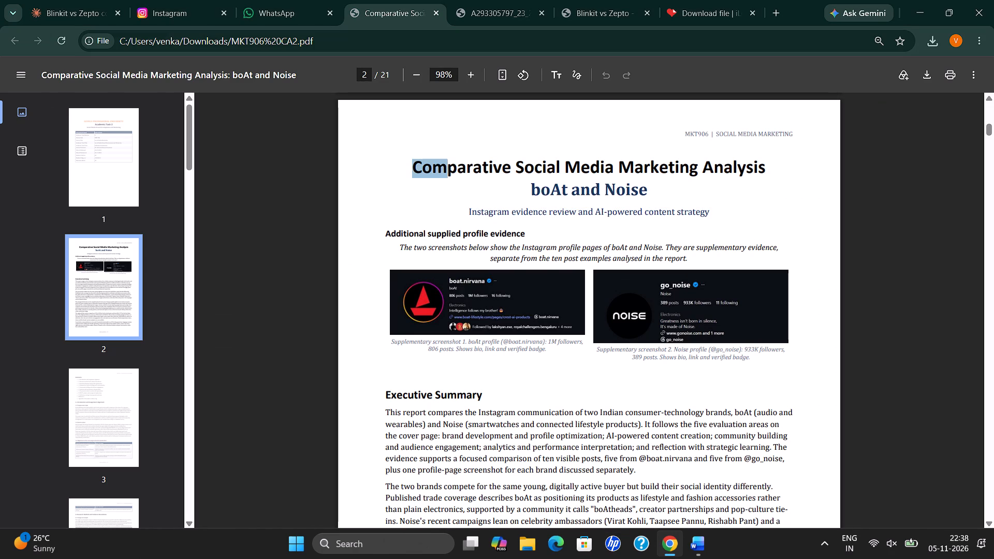
drag(518, 169, 783, 165)
key(ctrl+c)
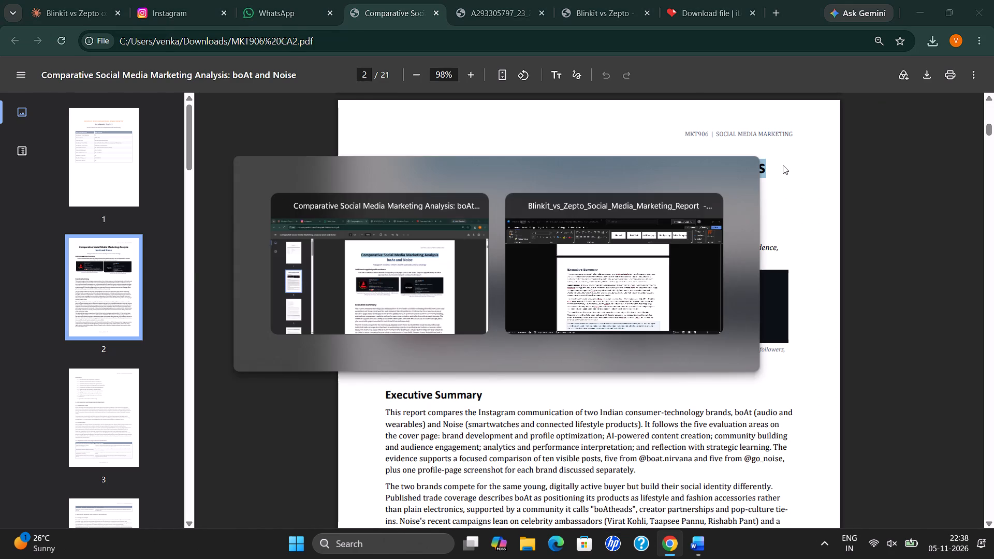
scroll(718, 167, up, 1)
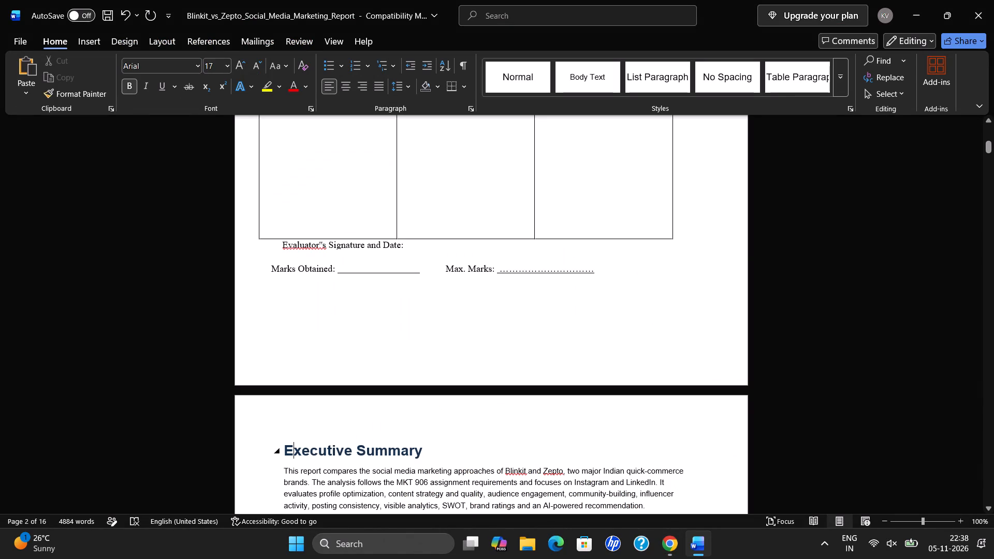
Add a line above the Executive Summary heading and paste the title "Comparative Social Media Marketing Analysis" there.
click(284, 444)
key(Return)
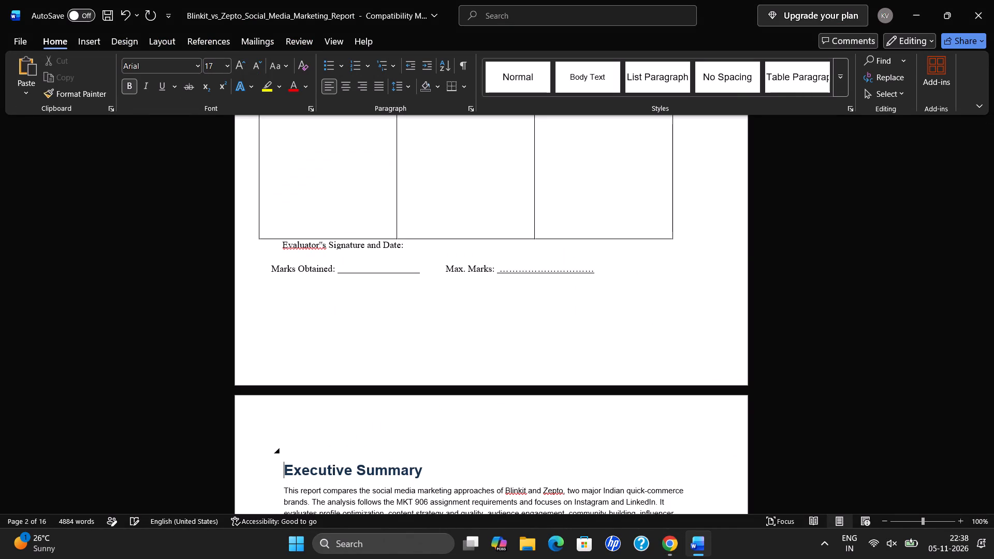
key(Up)
key(Up)
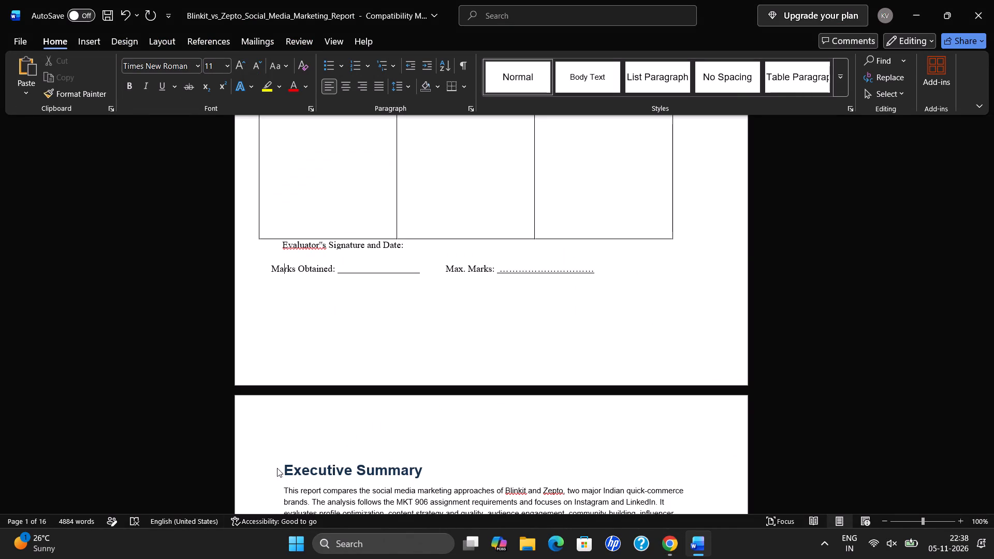
click(298, 453)
key(ctrl+v)
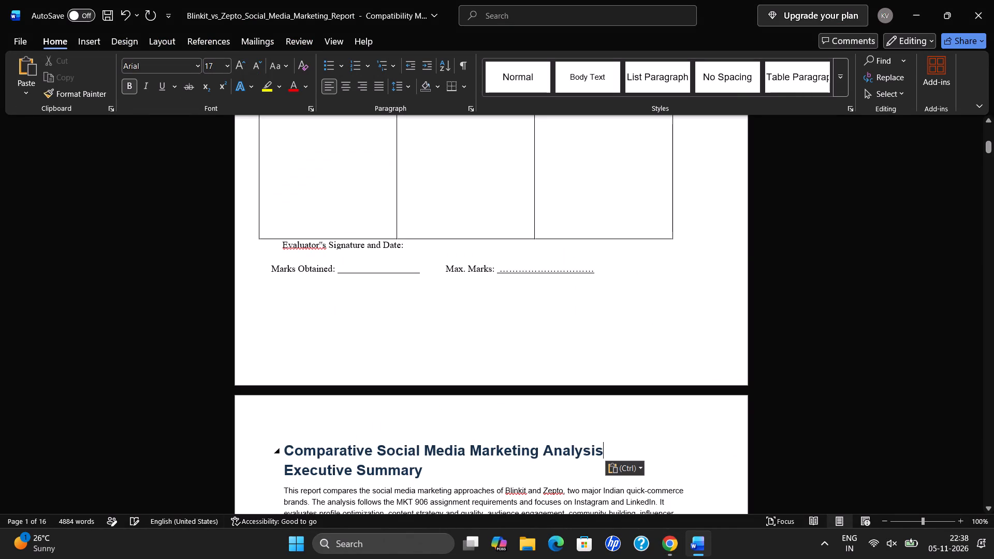
Centre the "Comparative Social Media Marketing Analysis" title line above the Executive Summary.
key(Left)
key(Left)
key(Left)
key(Left)
key(Left)
key(Left)
key(Left)
key(Left)
key(Left)
key(Left)
key(Left)
key(Left)
key(Left)
key(Left)
key(Left)
key(Left)
key(Left)
key(Left)
key(Left)
key(Left)
drag(603, 448, 324, 447)
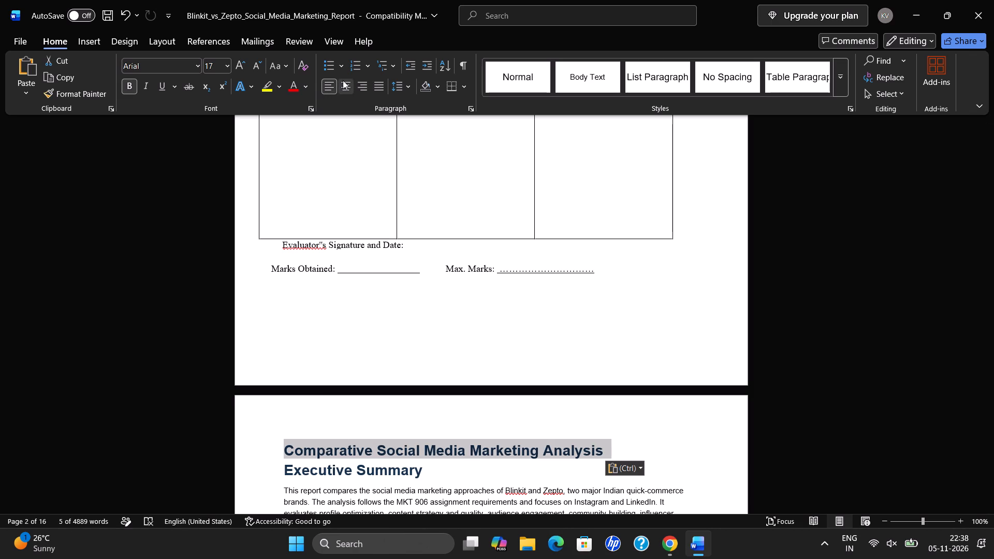
click(344, 80)
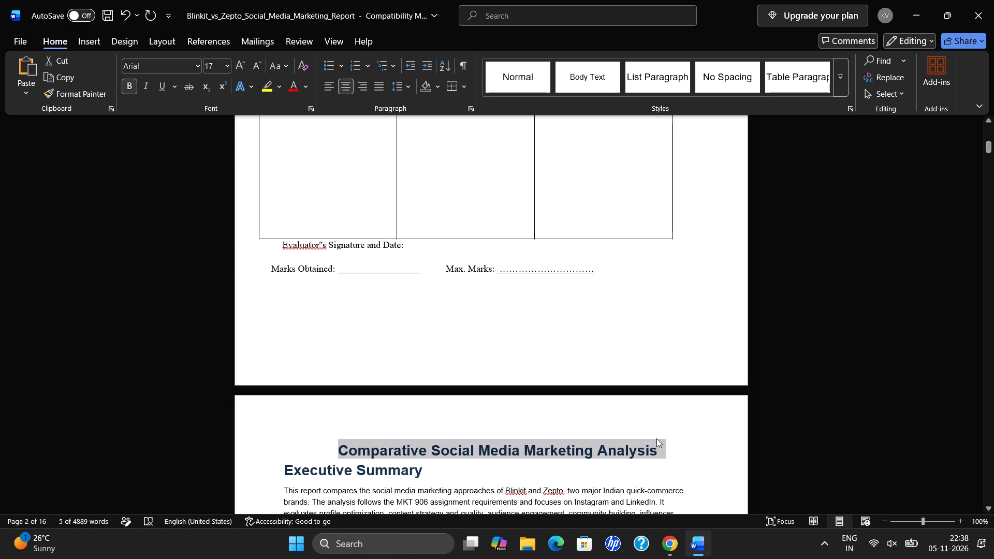
Add "Blinkit and Zepto" as a second line of the title and start a new line below it.
click(656, 438)
key(Return)
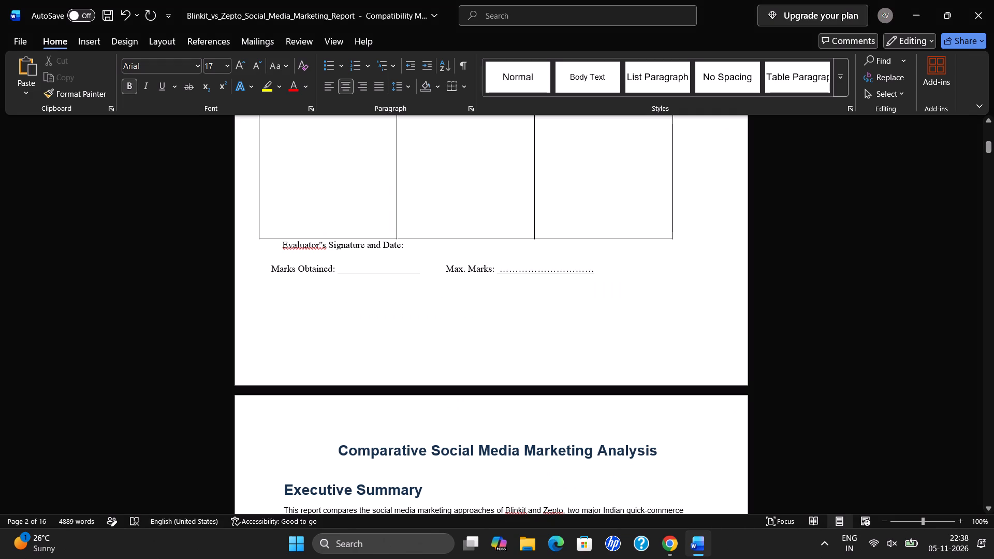
text(Blinkit ad)
key(BackSpace)
text(nd Zep)
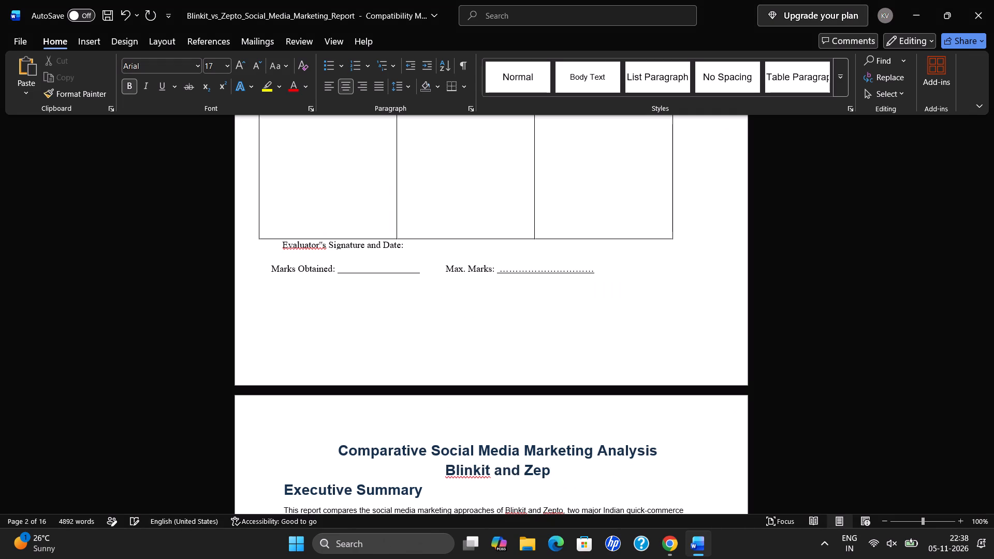
text(to)
key(Return)
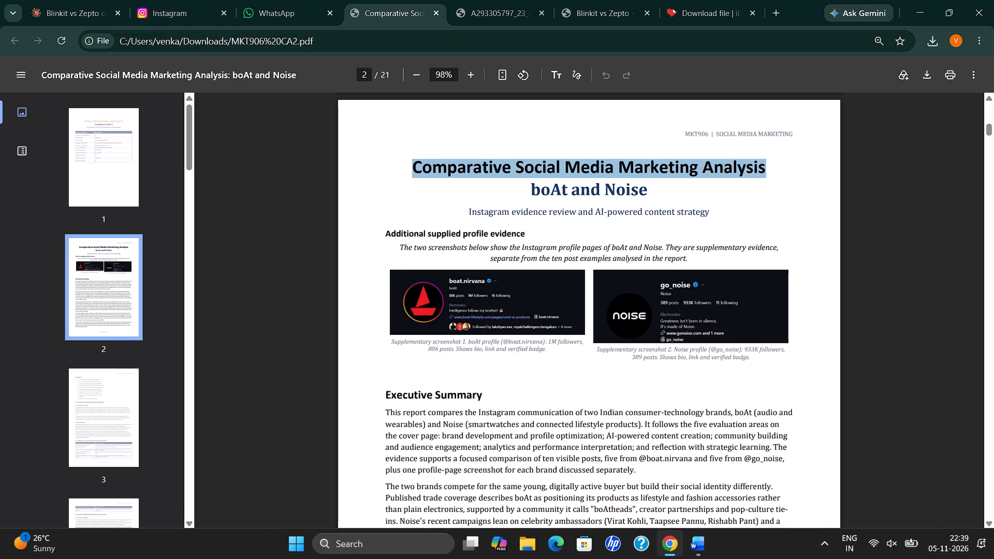
Copy the subtitle "Instagram evidence review and AI-powered content strategy" from the boAt and Noise PDF and paste it below "Blinkit and Zepto" in Word.
click(471, 214)
drag(468, 213, 660, 208)
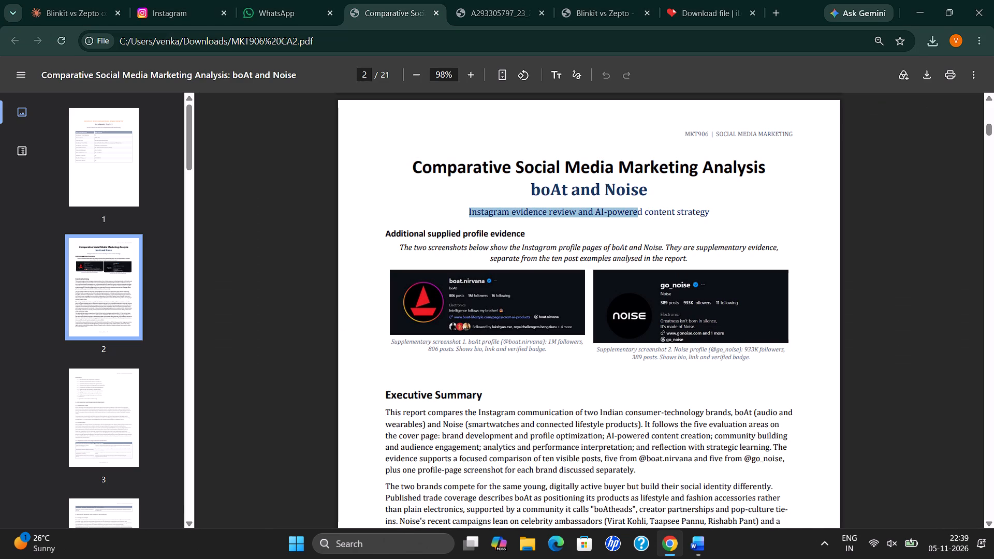
drag(660, 208, 718, 212)
key(ctrl+c)
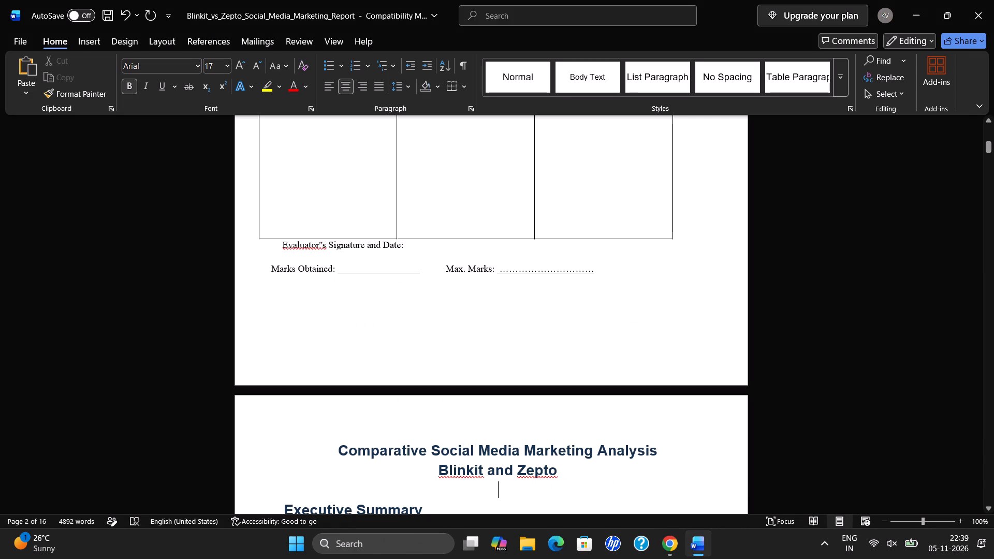
key(ctrl+v)
Apply the Body Text style to the "Instagram evidence review and AI-powered content strategy" subtitle line.
scroll(718, 212, down, 1)
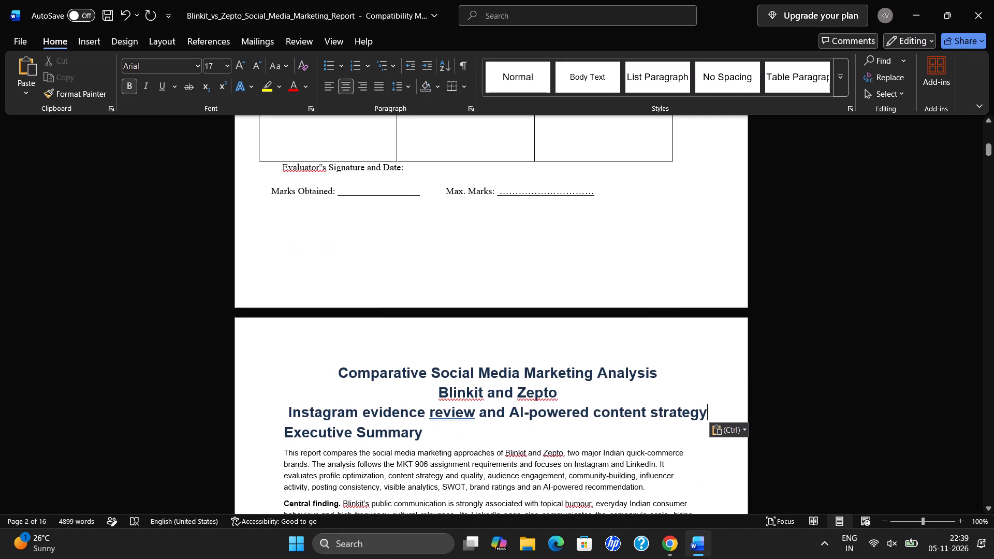
drag(711, 419, 479, 423)
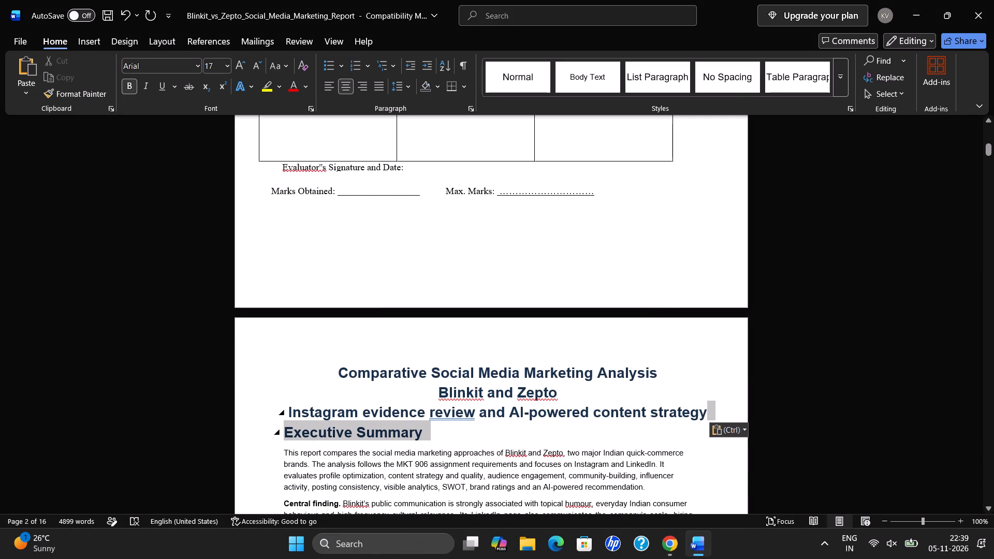
drag(479, 423, 313, 408)
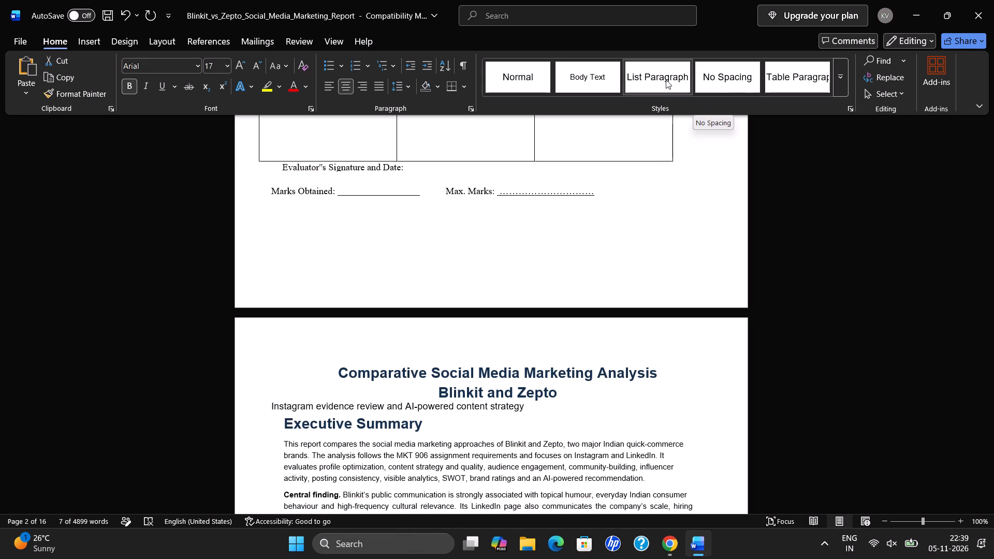
click(591, 80)
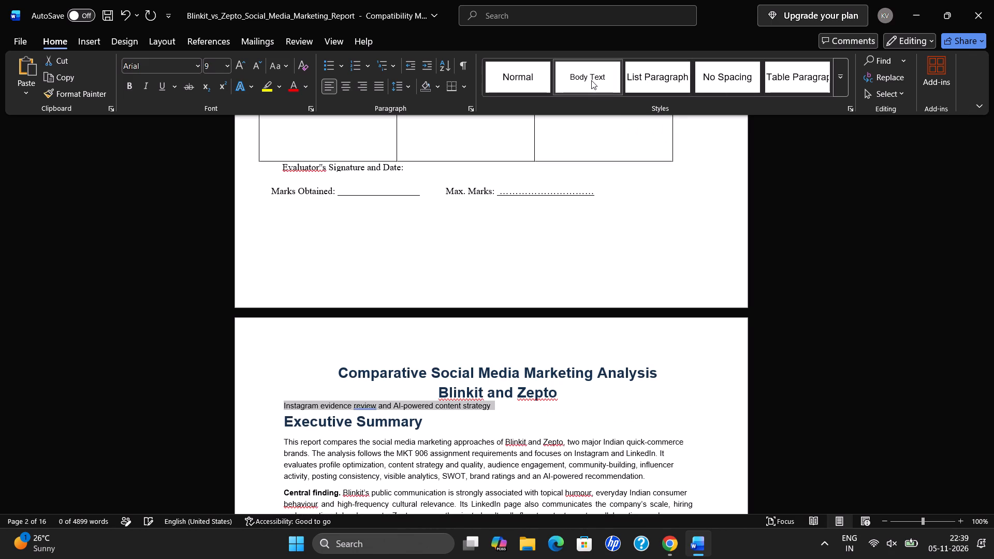
Centre the subtitle "Instagram evidence review and AI-powered content strategy" under the title.
click(349, 83)
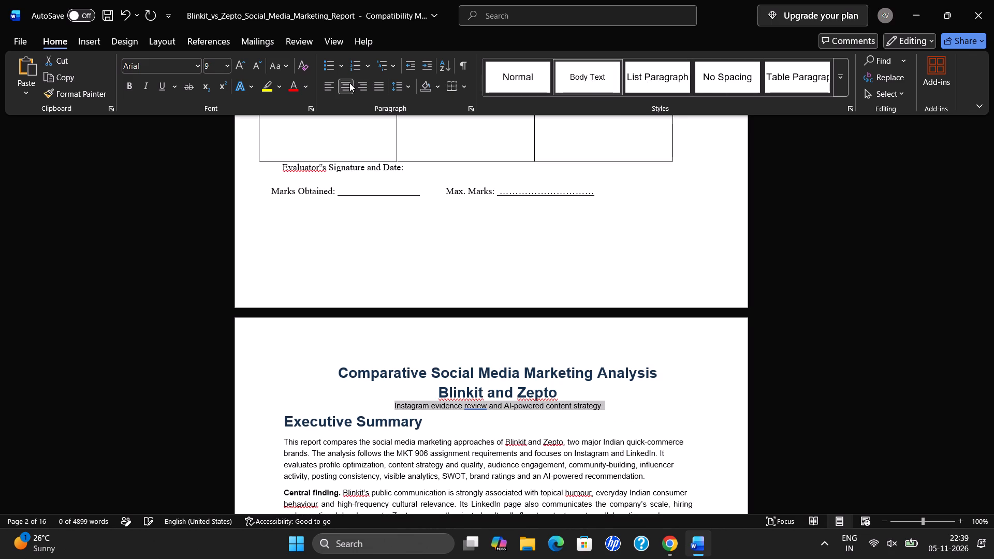
Select words of the title and the subtitle line in turn to compare their font formatting.
double_click(463, 373)
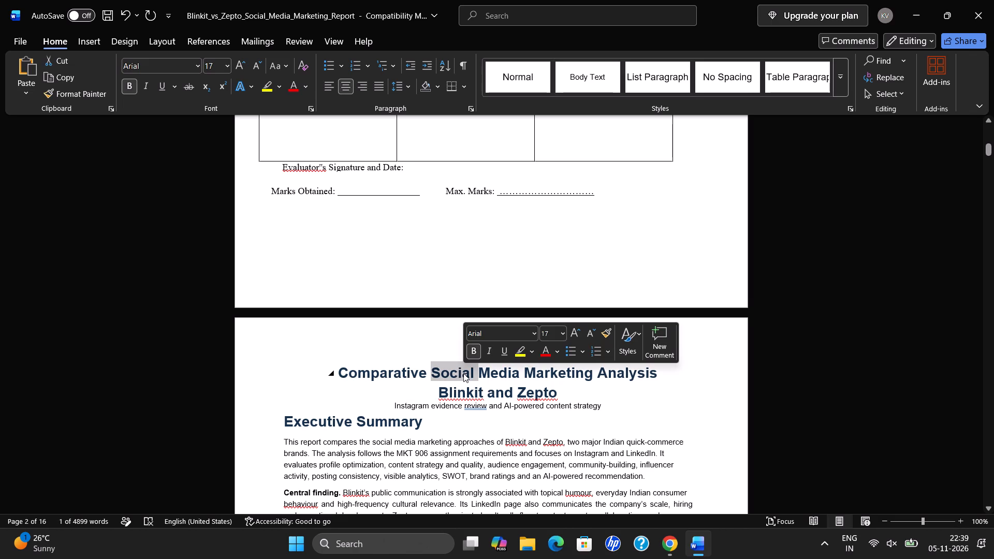
drag(609, 404, 571, 411)
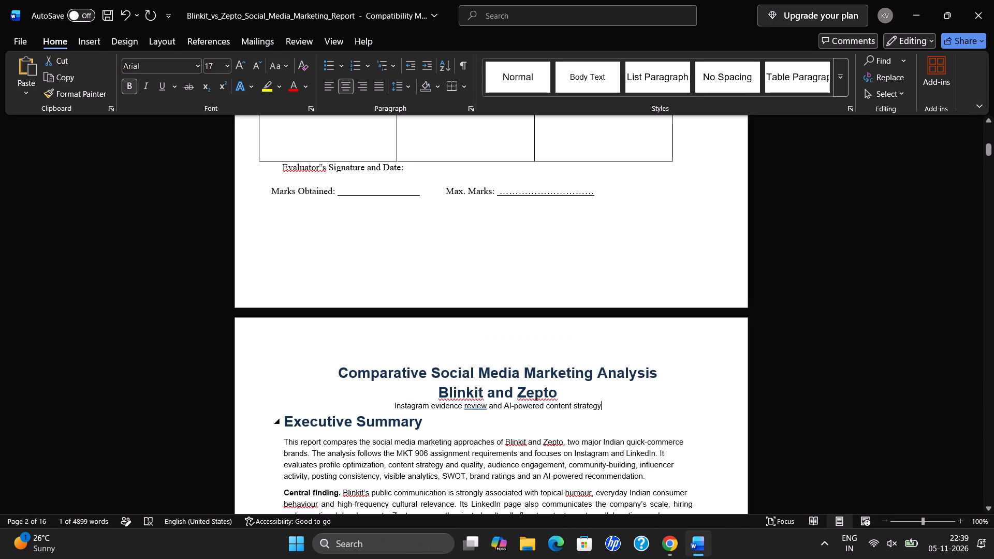
drag(571, 411, 397, 407)
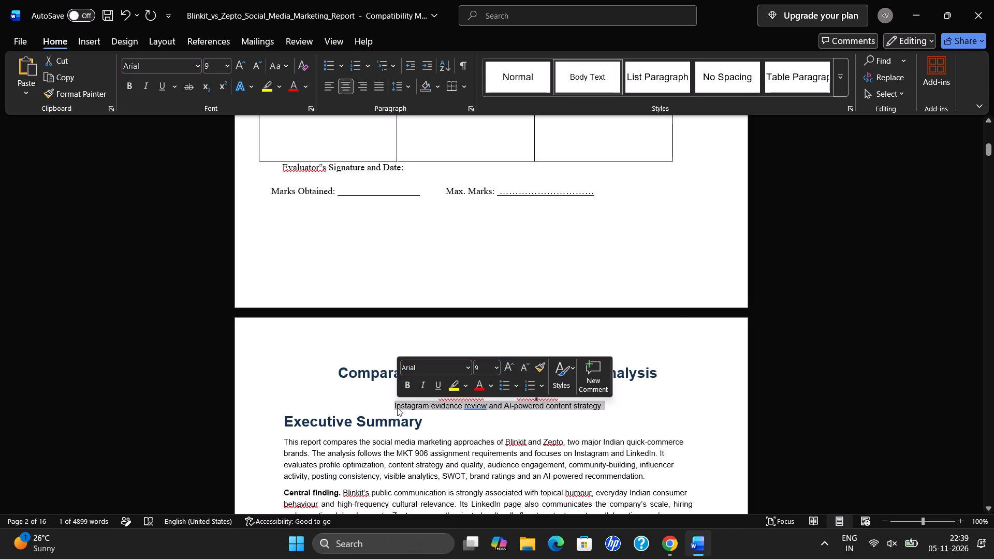
double_click(378, 371)
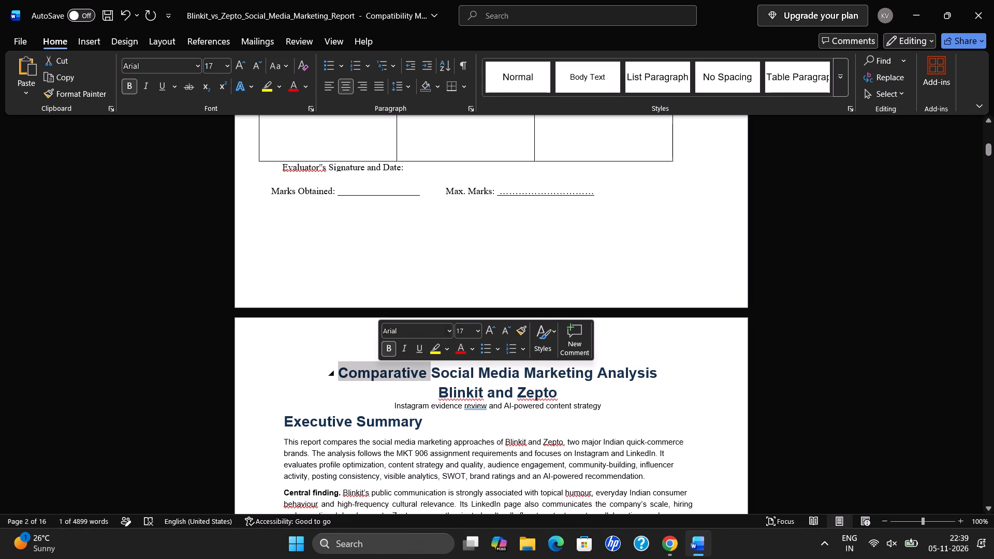
drag(609, 404, 422, 393)
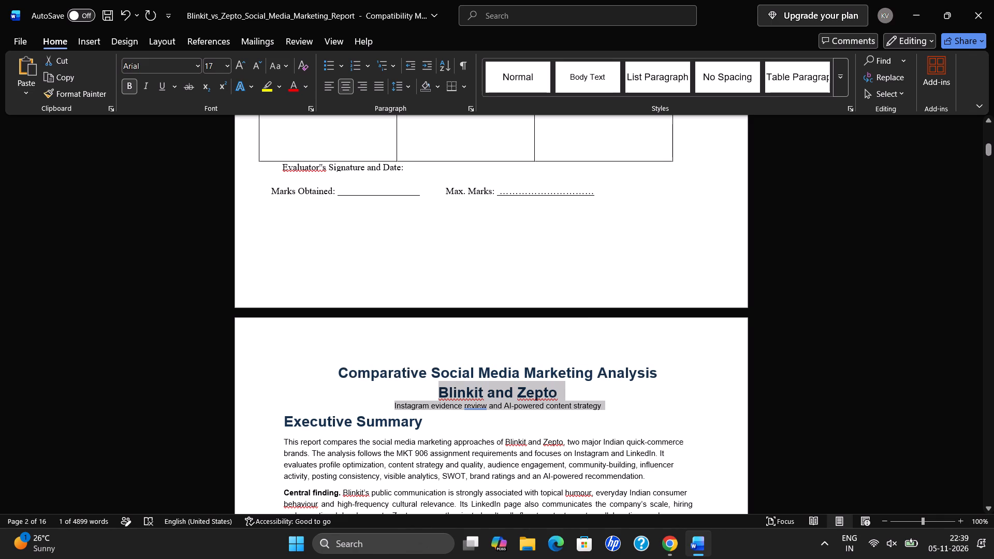
Select parts of the title and the subtitle line in turn to compare their font formatting.
drag(422, 393, 405, 403)
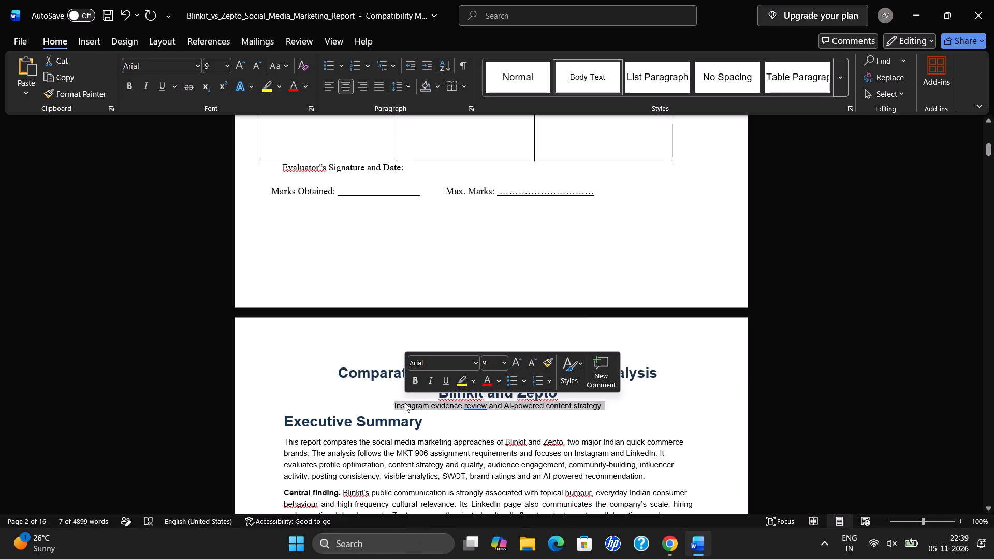
click(405, 403)
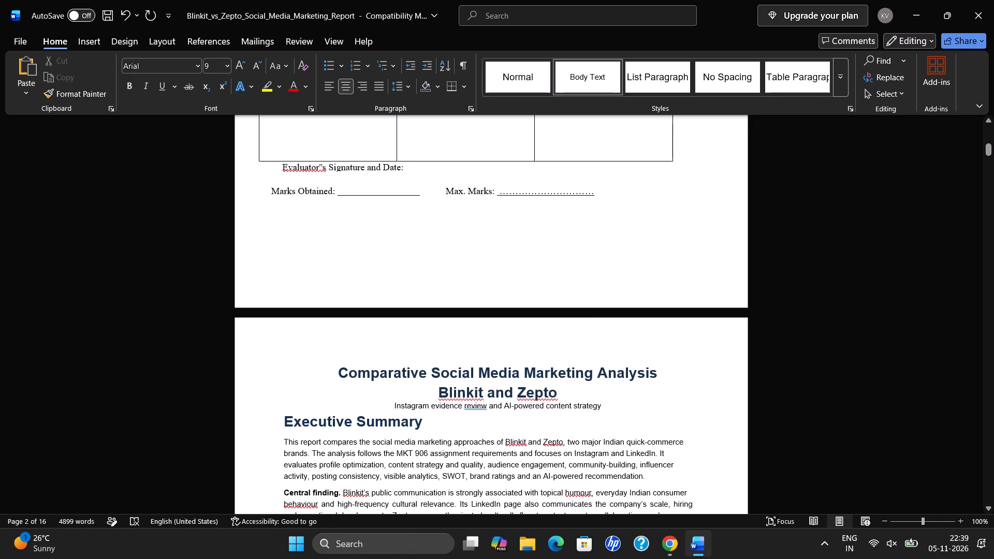
drag(345, 375, 479, 367)
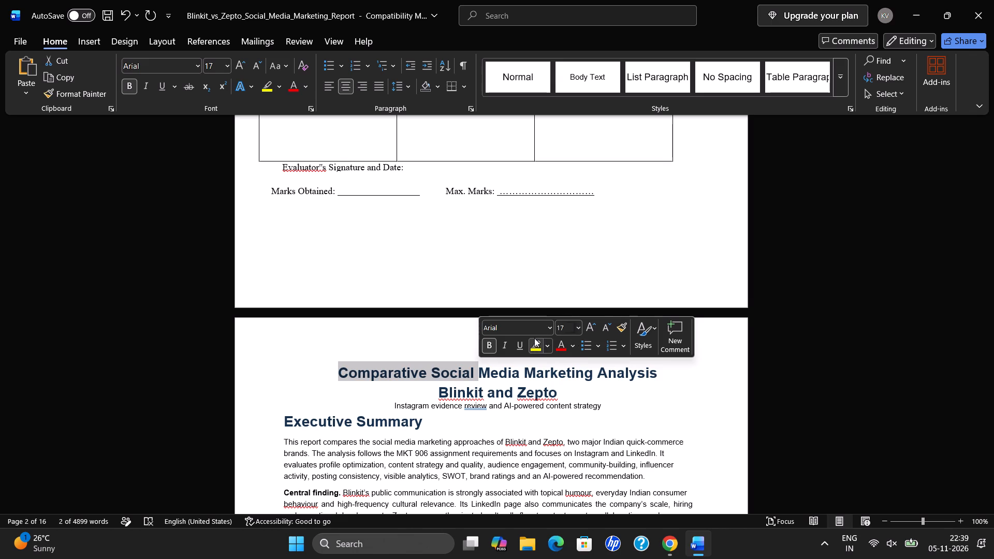
double_click(538, 410)
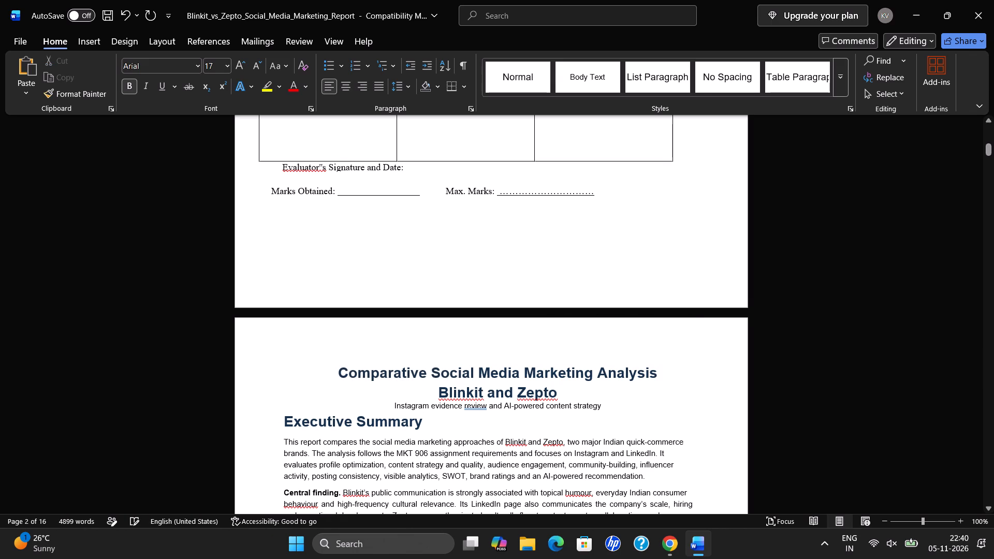
click(585, 401)
drag(585, 401, 562, 407)
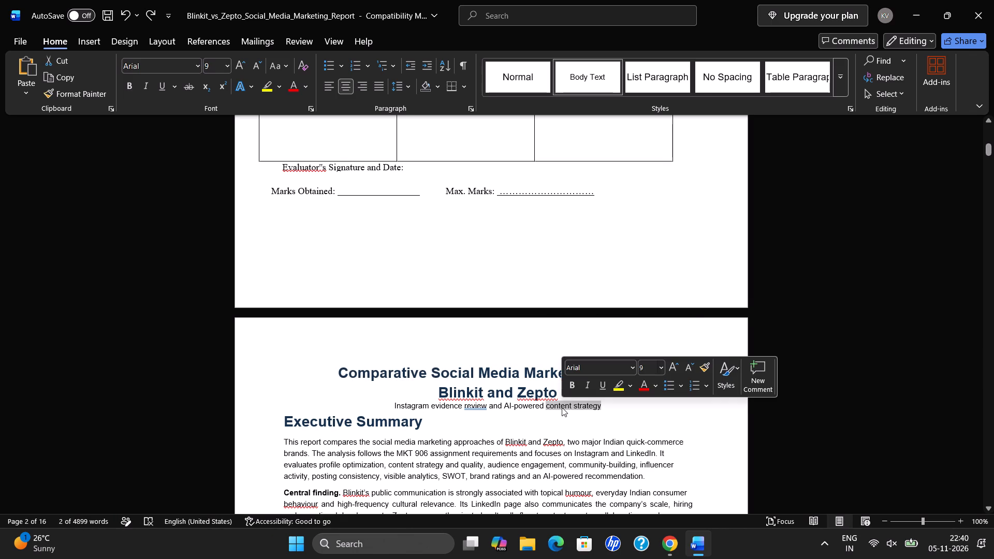
click(562, 407)
ctrl+scroll(498, 353, up, 5)
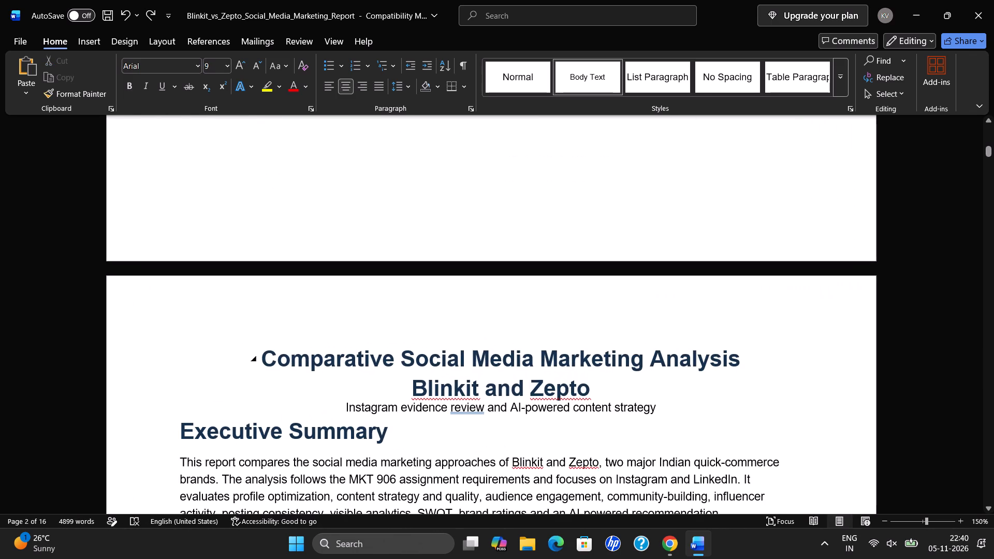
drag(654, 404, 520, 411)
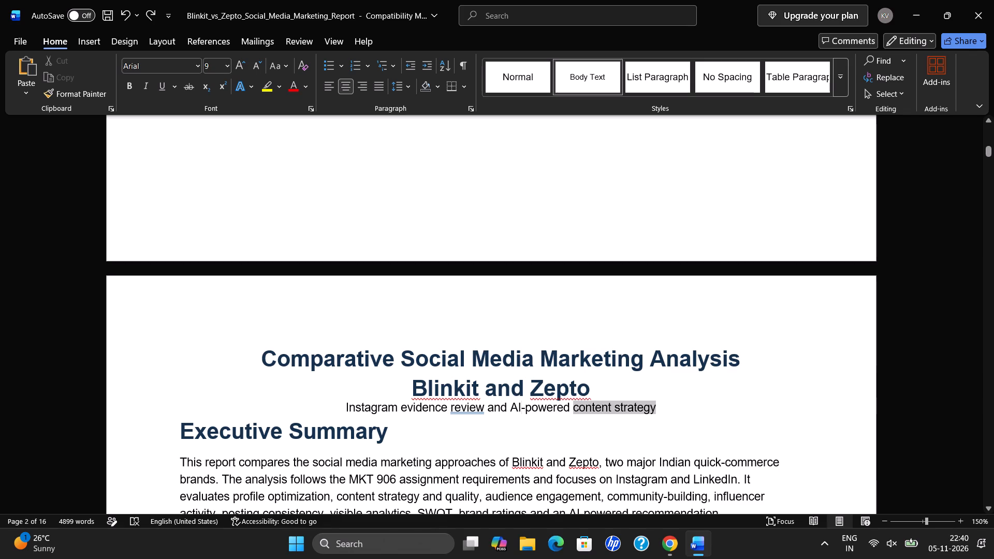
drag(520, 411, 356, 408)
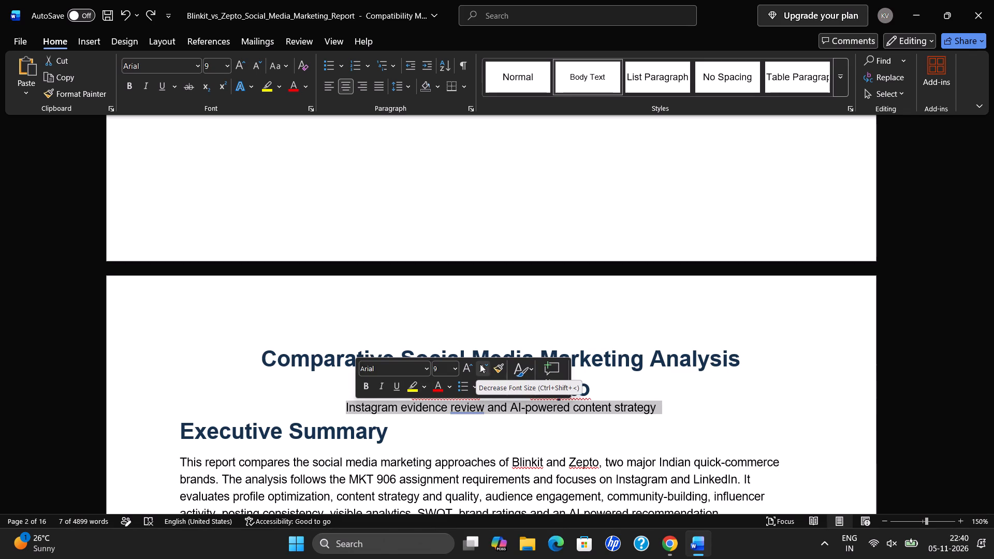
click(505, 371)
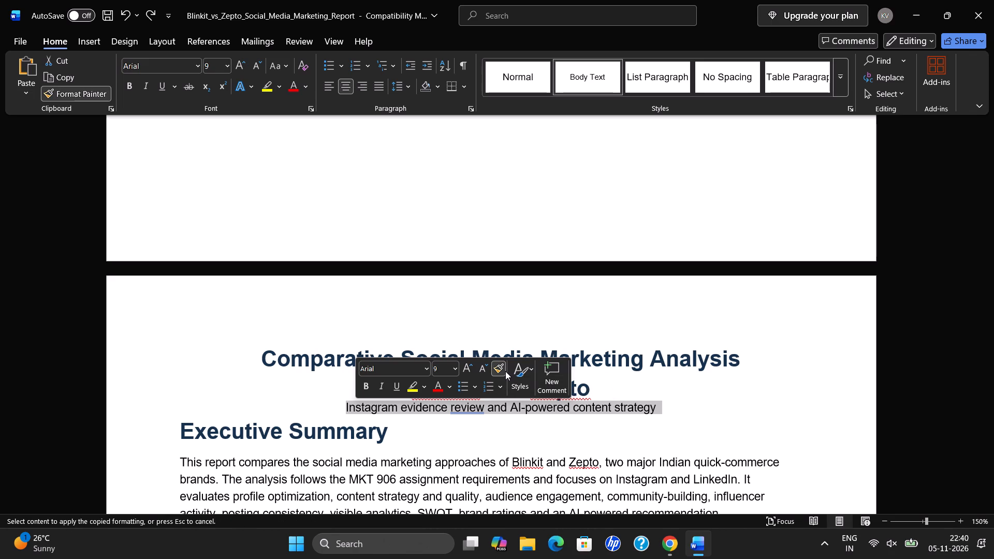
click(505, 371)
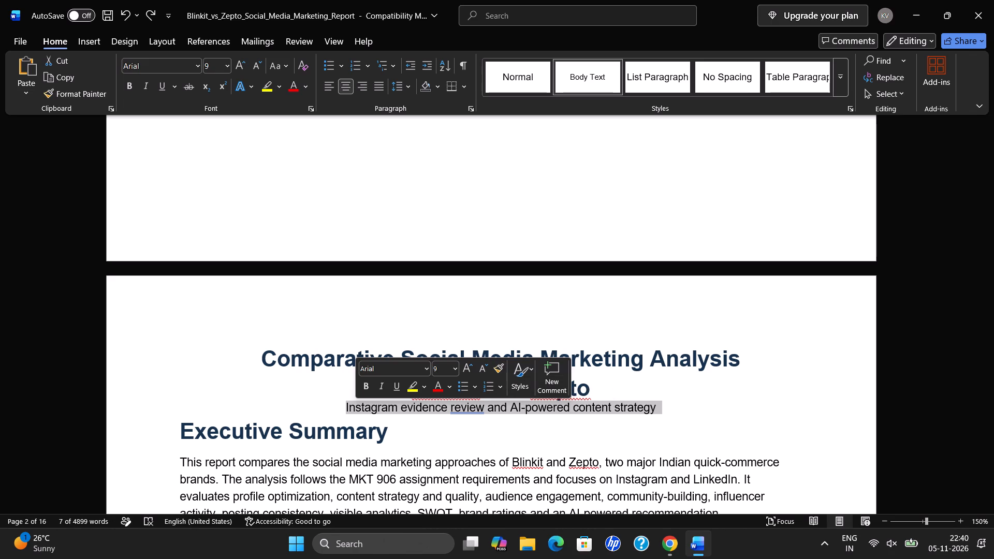
Copy the formatting of the "Blinkit and Zepto" title line onto the subtitle with Format Painter.
click(592, 376)
drag(591, 388, 501, 392)
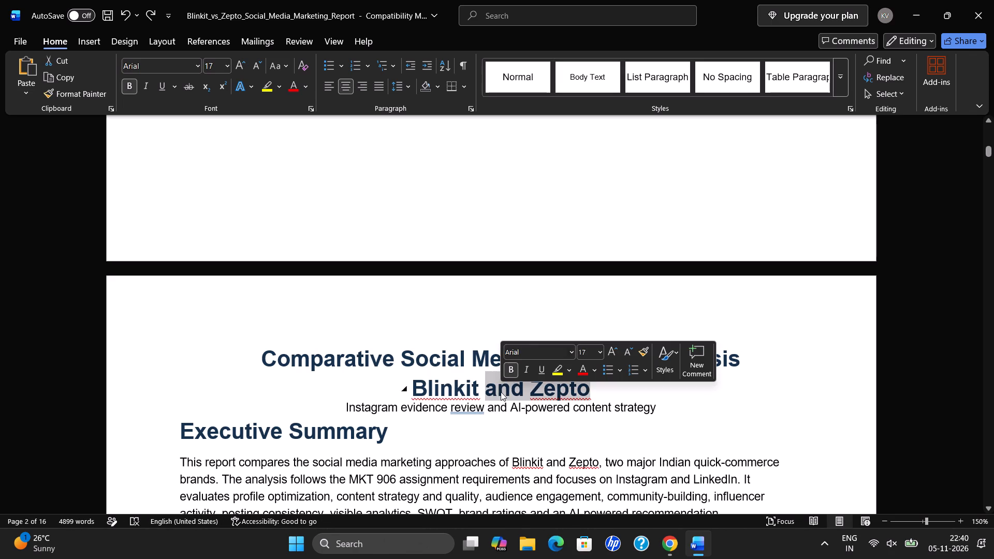
click(80, 98)
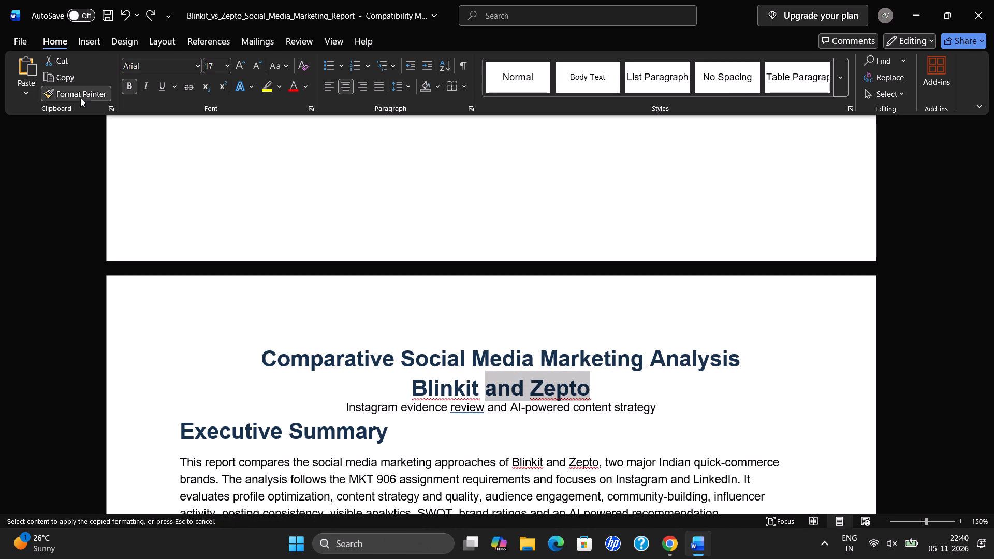
double_click(651, 414)
drag(654, 410, 363, 410)
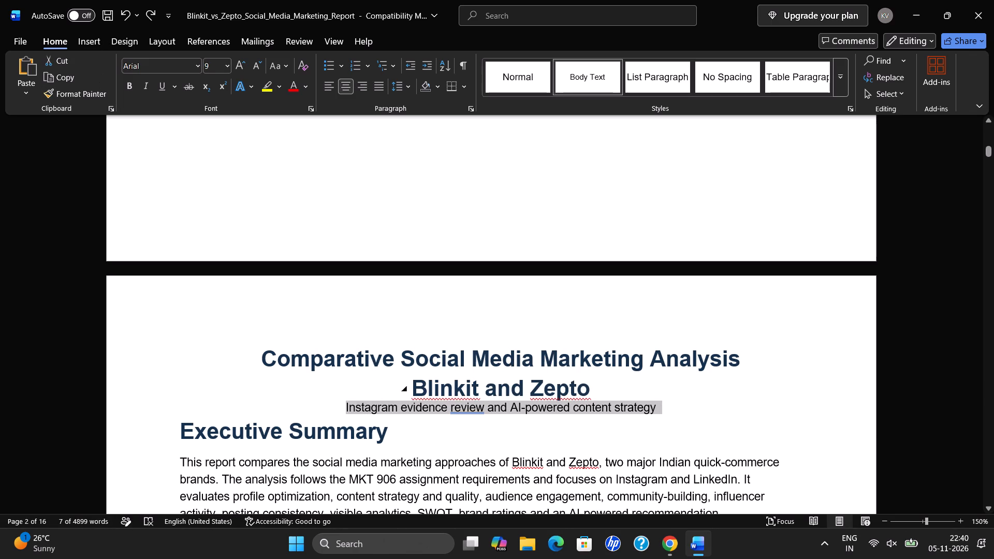
drag(587, 386, 407, 377)
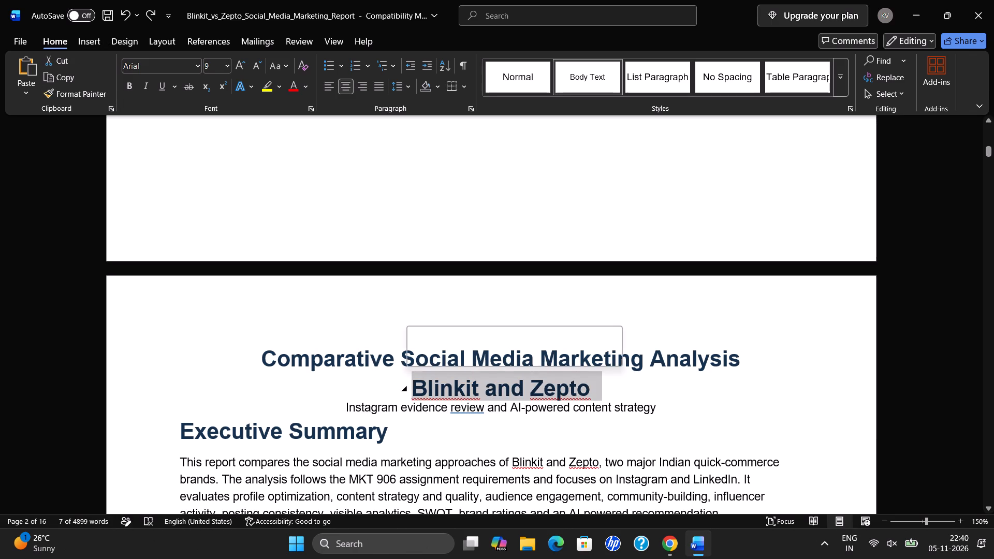
click(72, 92)
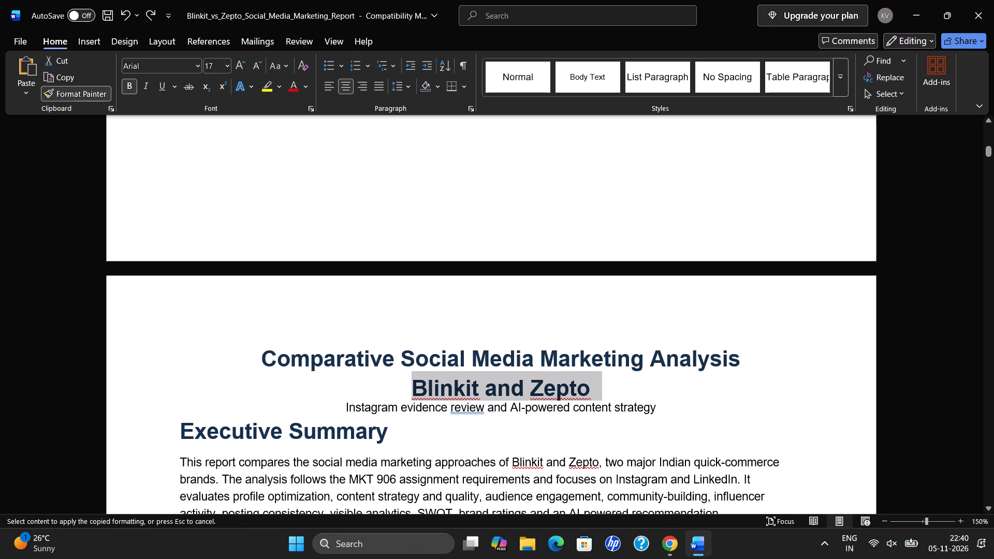
click(375, 409)
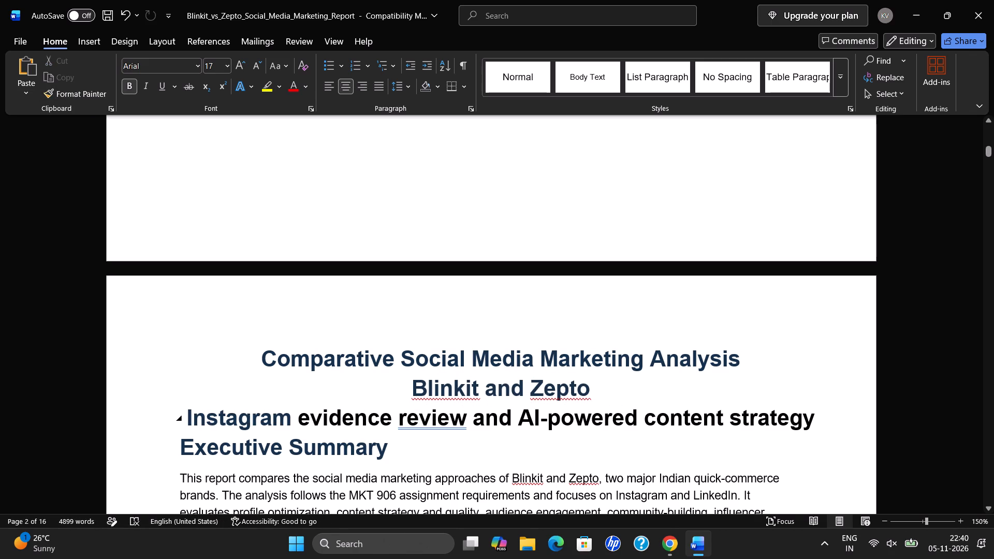
Apply the Body Text style to the whole subtitle line "Instagram evidence review and AI-powered content strategy".
drag(820, 414, 587, 415)
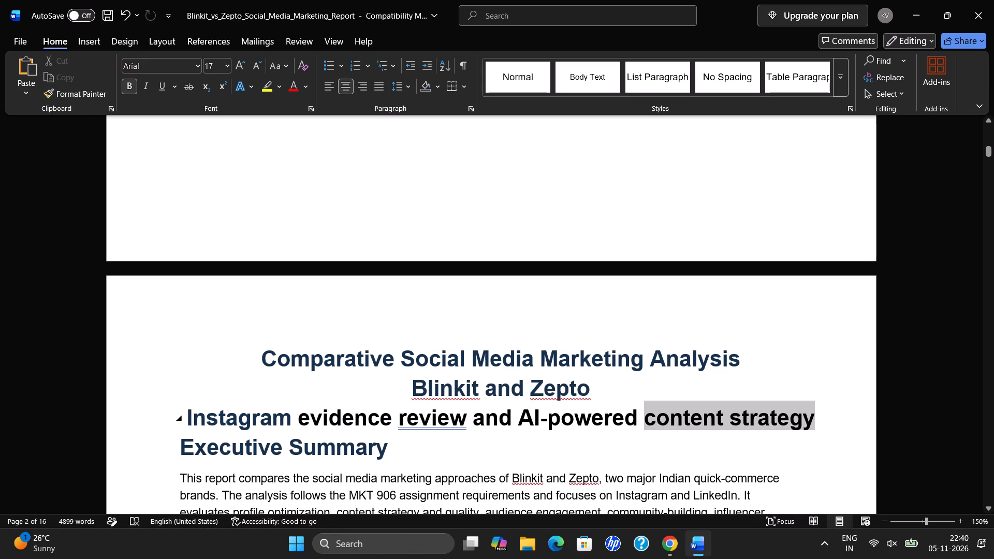
drag(587, 415, 246, 403)
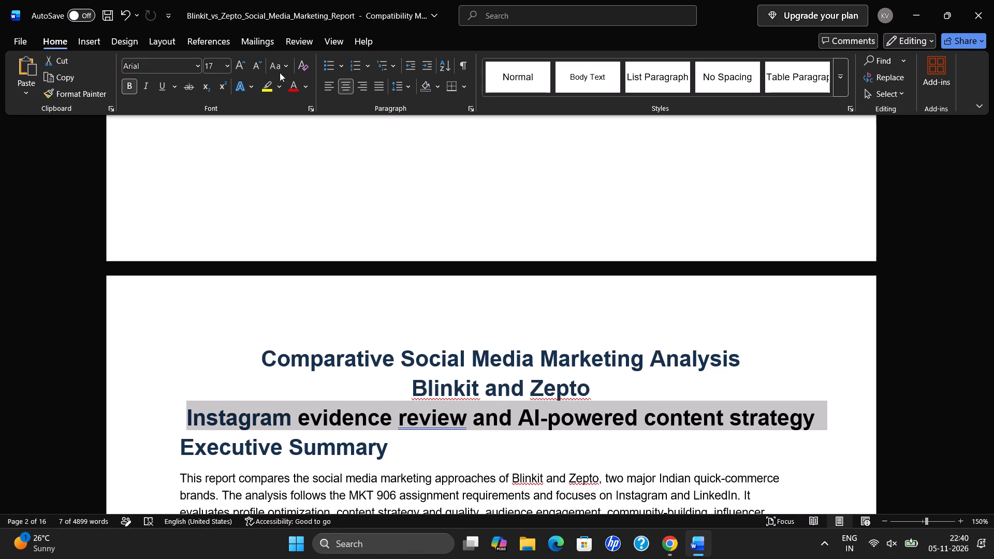
click(592, 65)
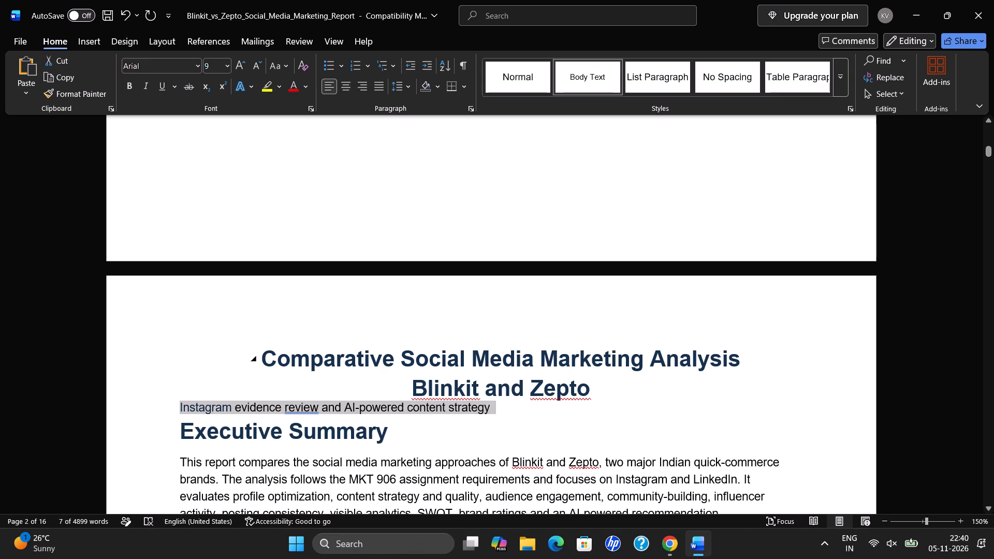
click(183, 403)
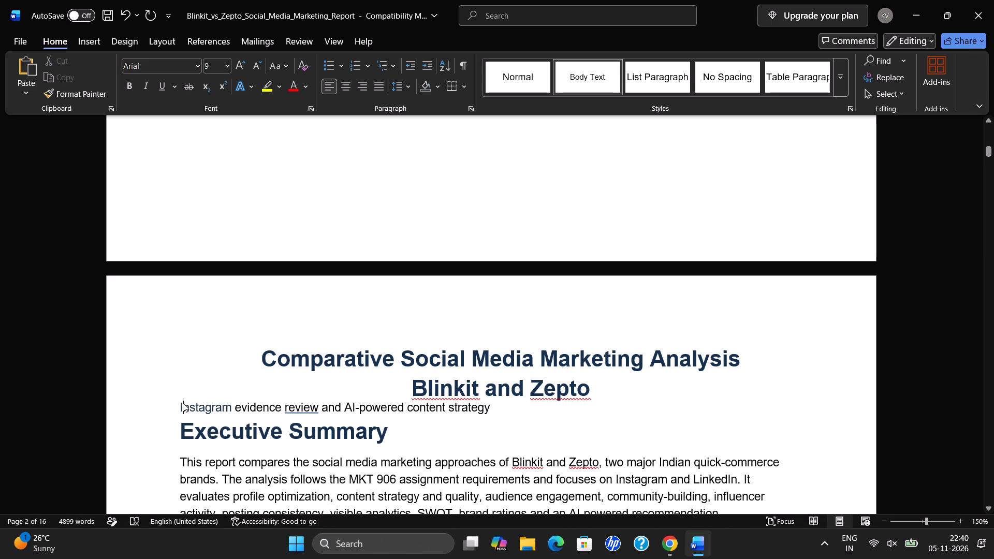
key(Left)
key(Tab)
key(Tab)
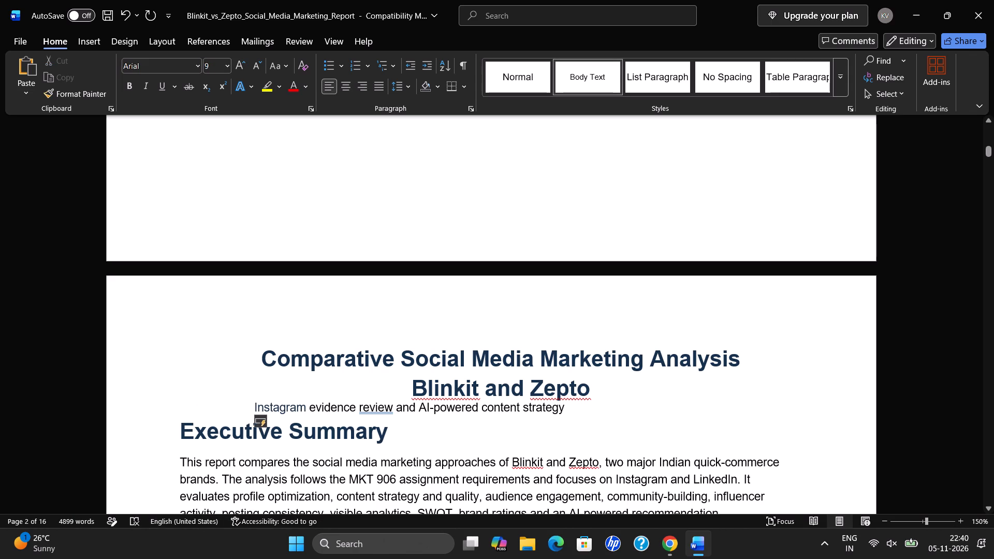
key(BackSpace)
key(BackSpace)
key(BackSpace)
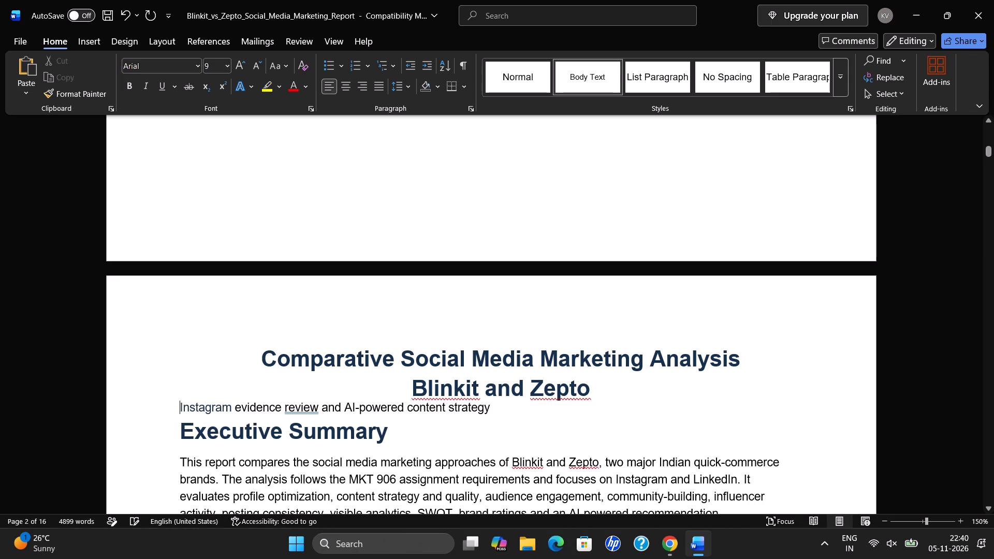
Centre the subtitle line under the "Blinkit and Zepto" title.
click(345, 77)
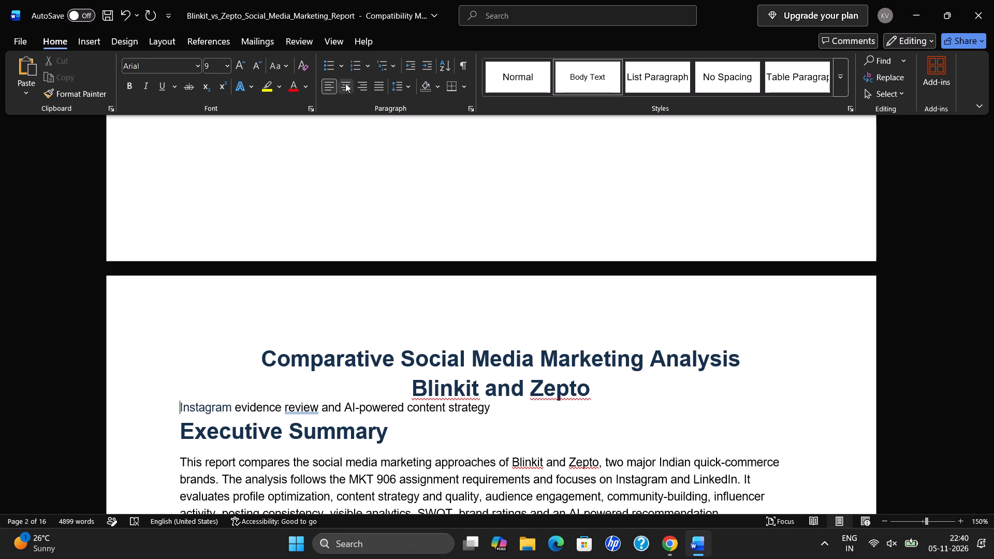
click(345, 84)
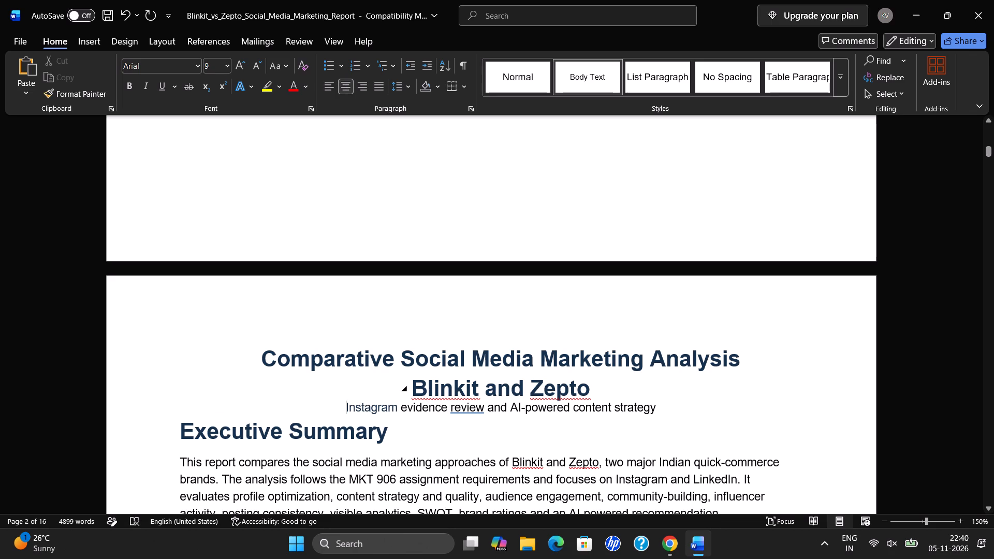
Insert an empty line between the subtitle and the Executive Summary heading.
click(649, 400)
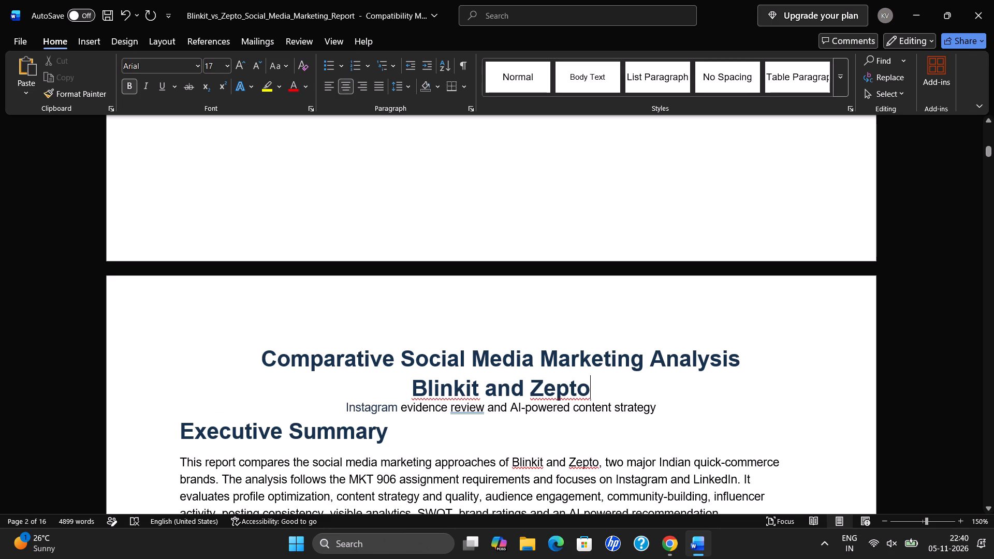
click(668, 403)
key(Return)
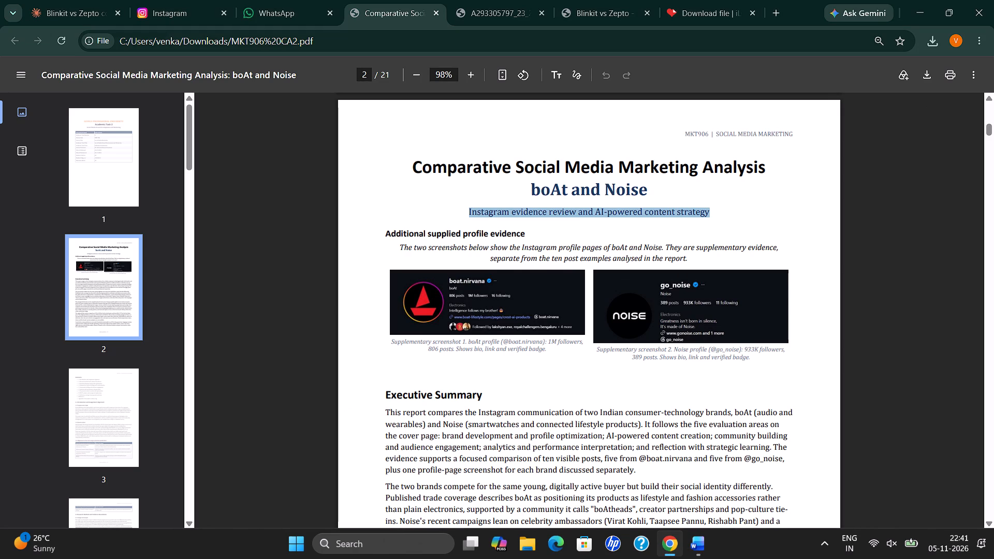
Switch to Chrome, check the boAt and Noise sample page, and open the letsblinkit profile on Instagram.
scroll(383, 235, down, 1)
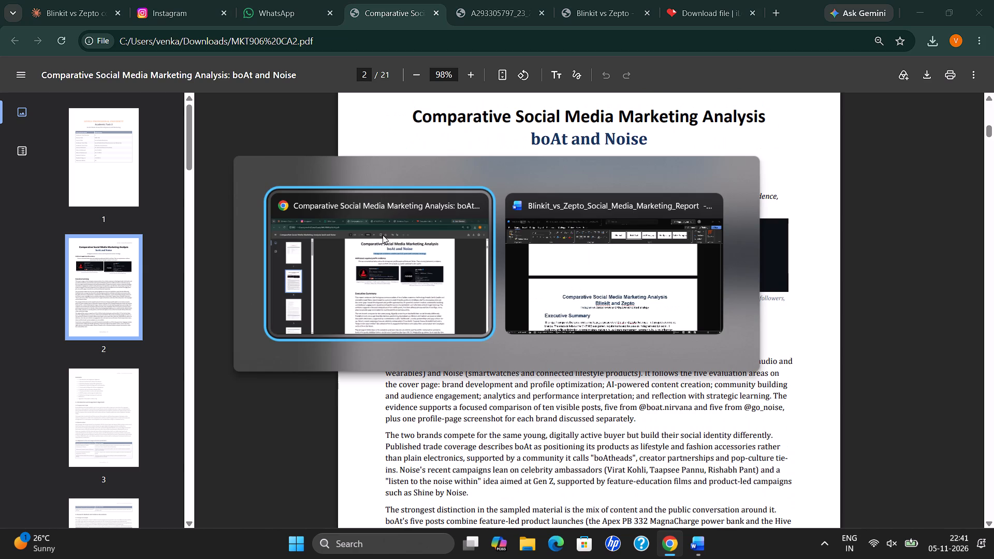
click(174, 0)
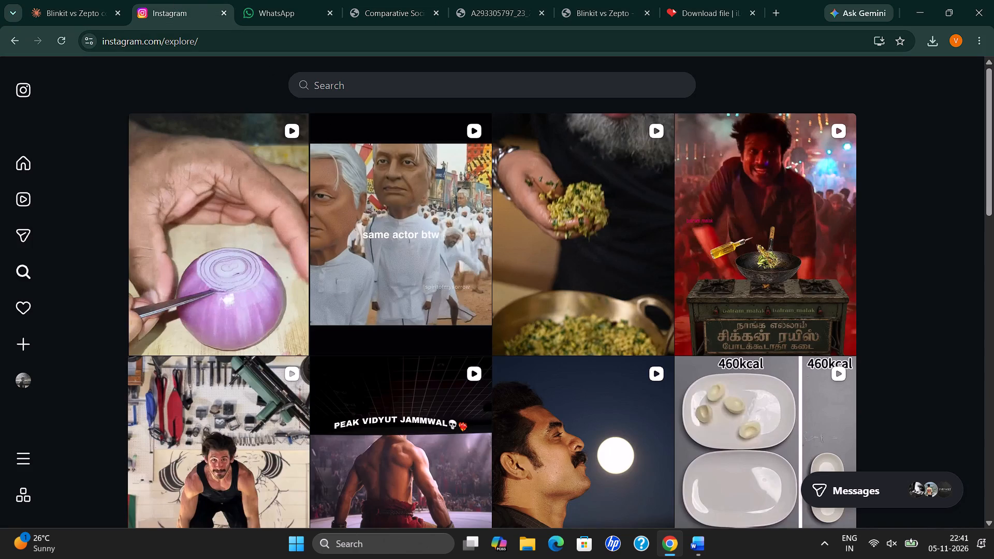
click(401, 88)
click(391, 161)
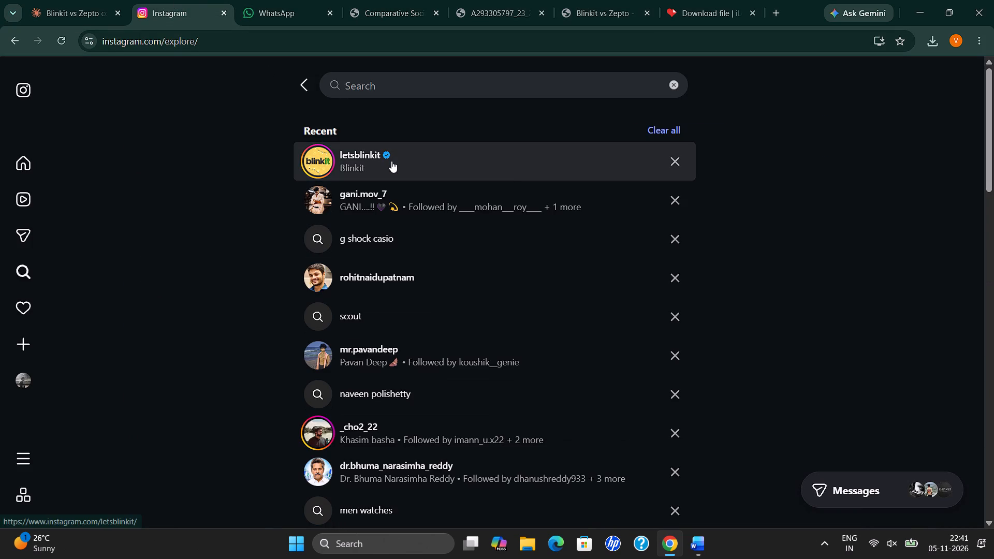
scroll(391, 161, up, 1)
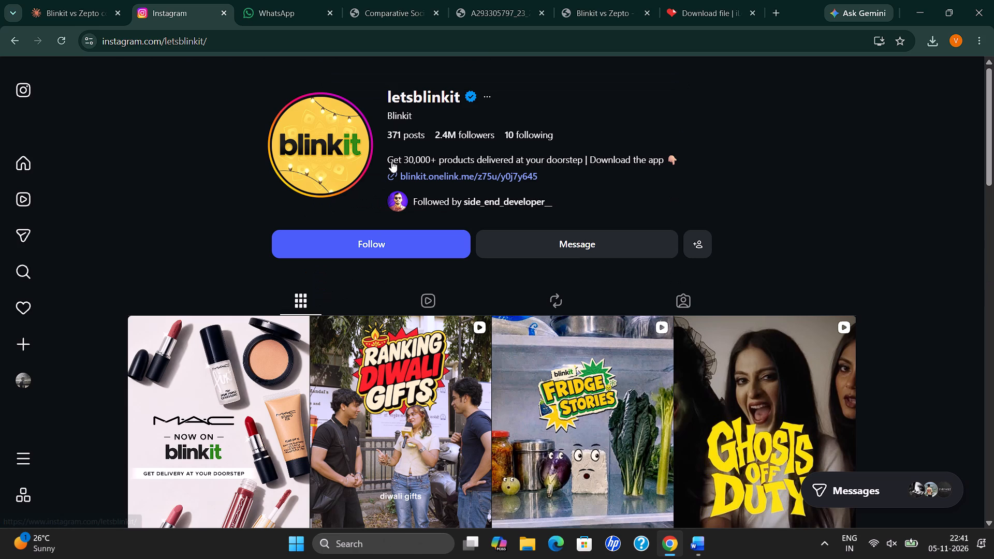
scroll(391, 161, up, 1)
Capture the letsblinkit profile header including the Follow and Message row, and paste it below the subtitle in the Word report.
key(shift+super+s)
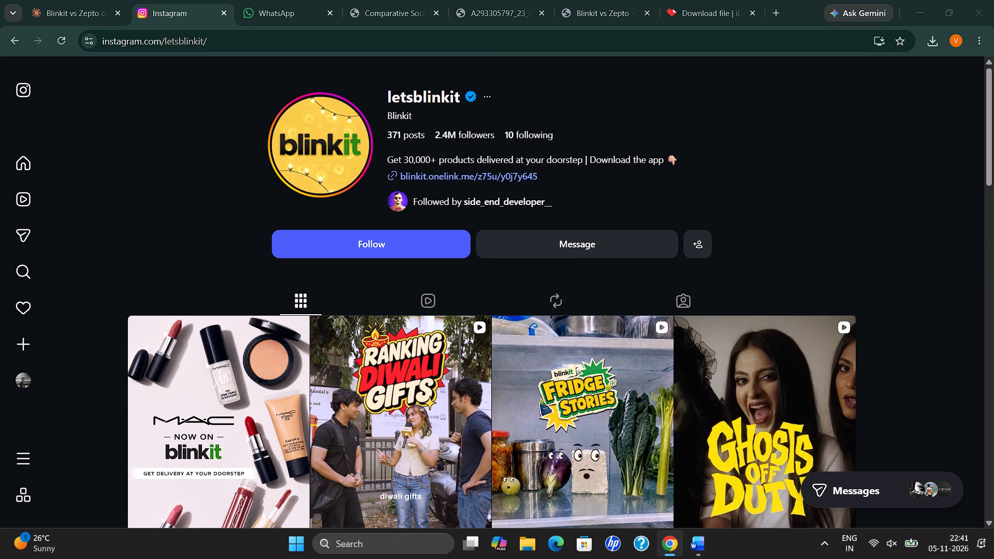
drag(237, 62, 725, 249)
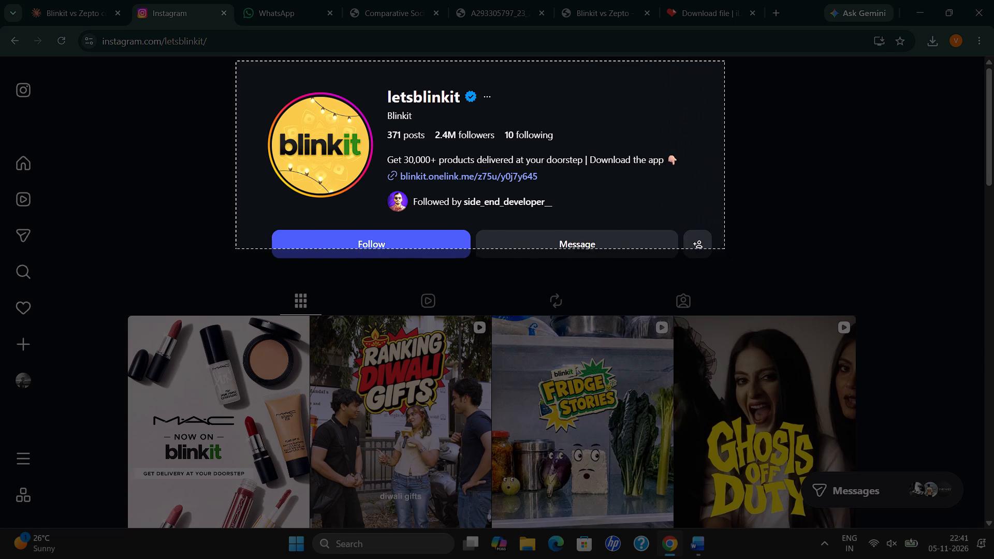
drag(725, 249, 749, 265)
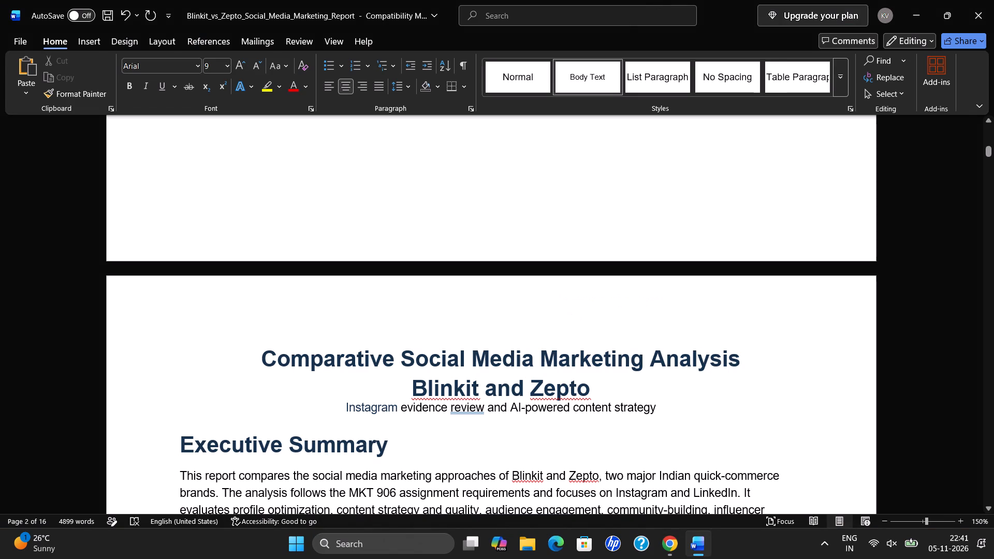
key(ctrl+v)
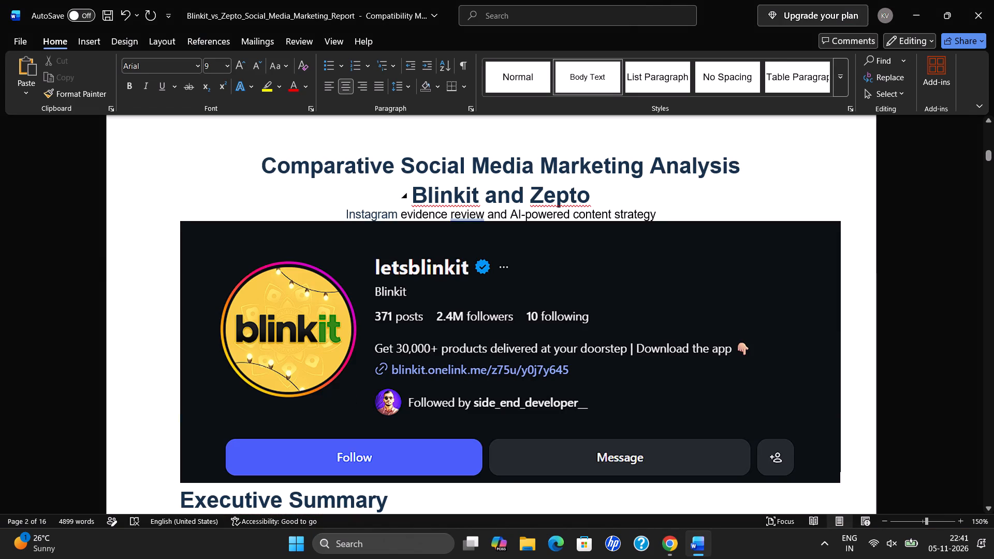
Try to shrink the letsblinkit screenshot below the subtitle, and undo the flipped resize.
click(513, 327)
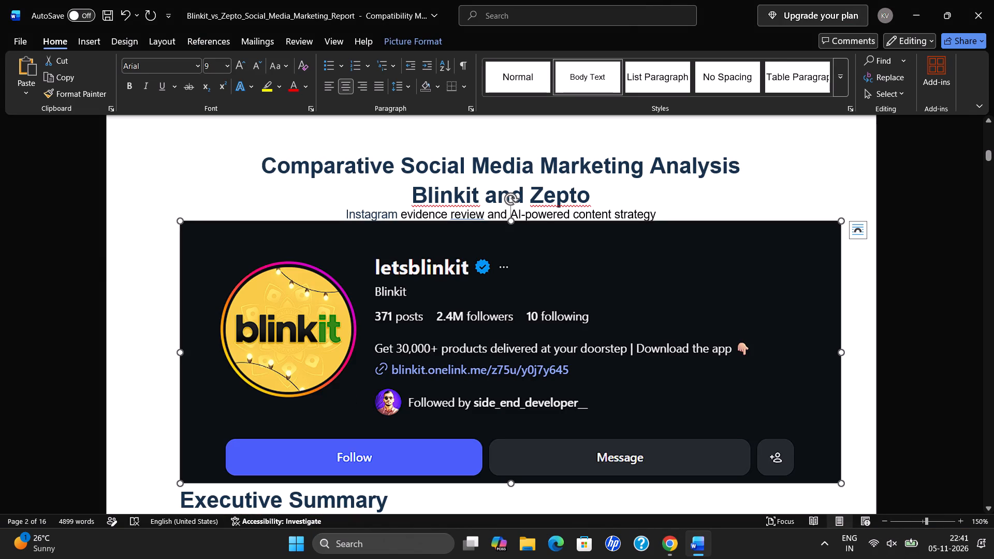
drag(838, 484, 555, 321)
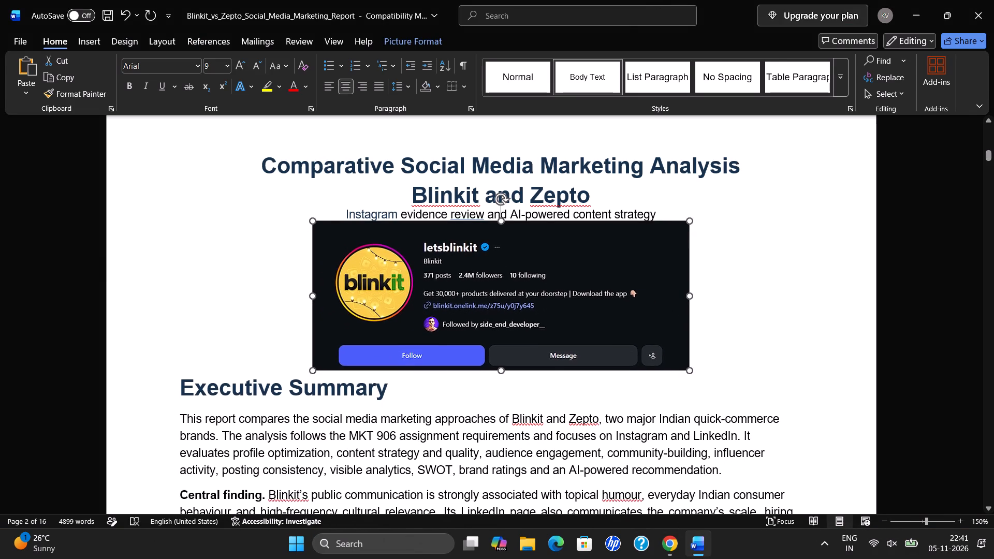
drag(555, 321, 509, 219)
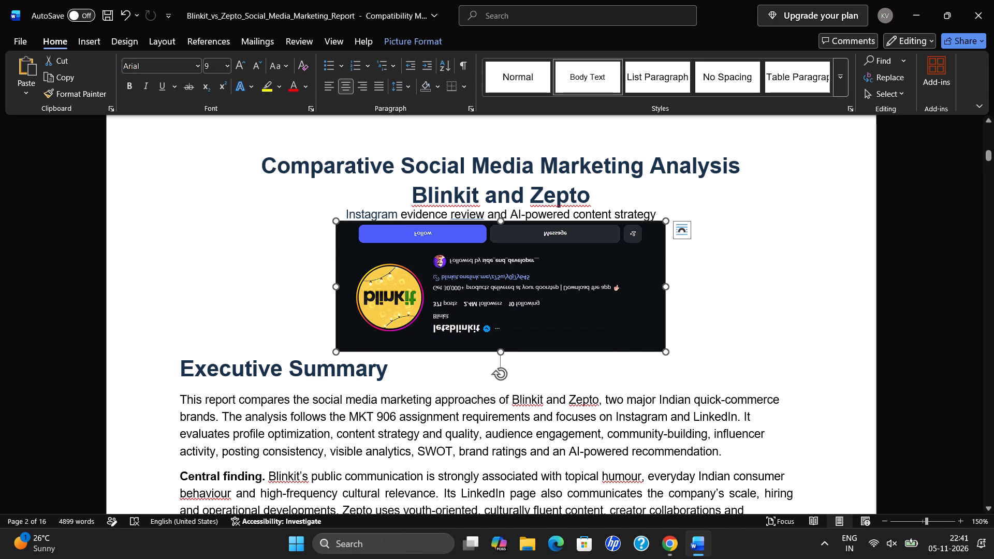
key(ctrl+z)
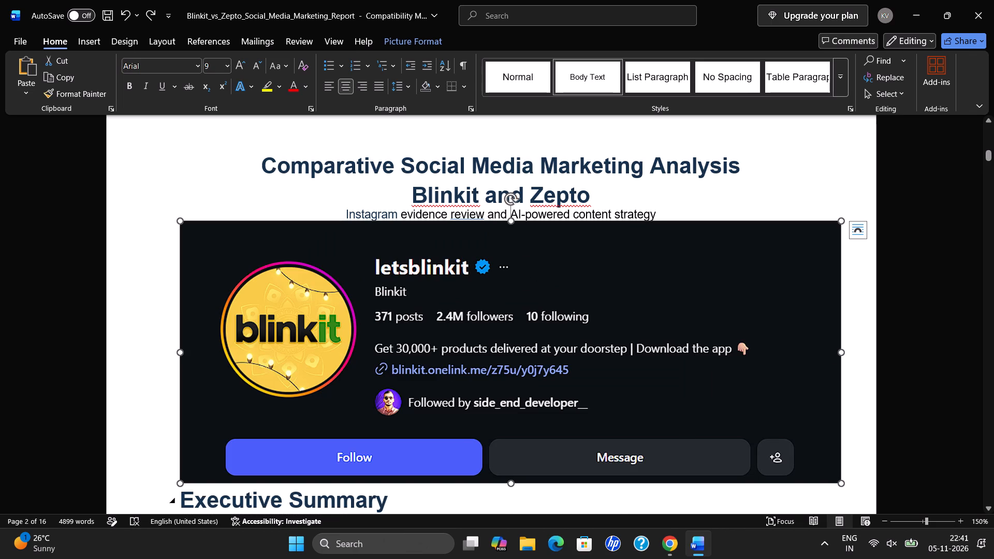
Shrink the letsblinkit screenshot proportionally to about 60% of its pasted width.
drag(841, 224, 639, 299)
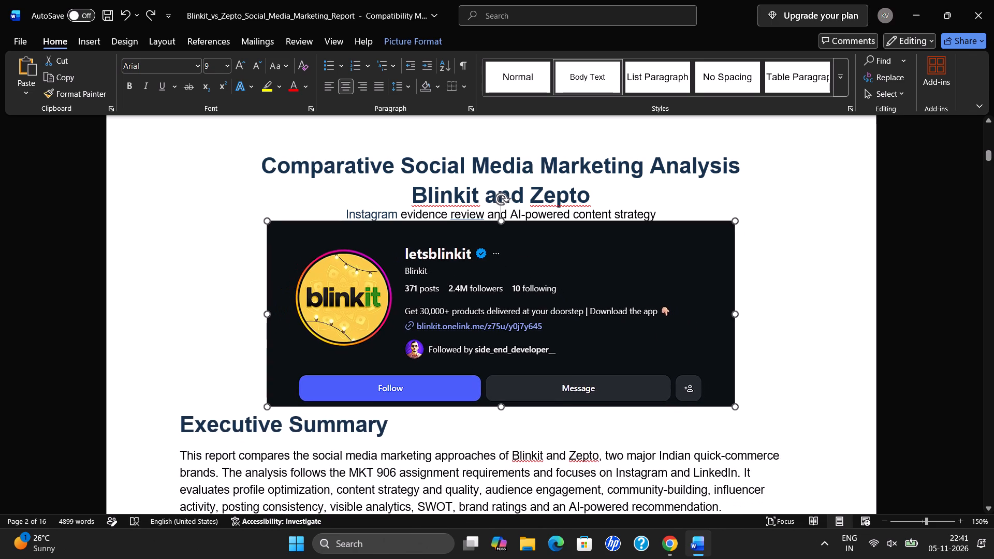
drag(639, 299, 729, 241)
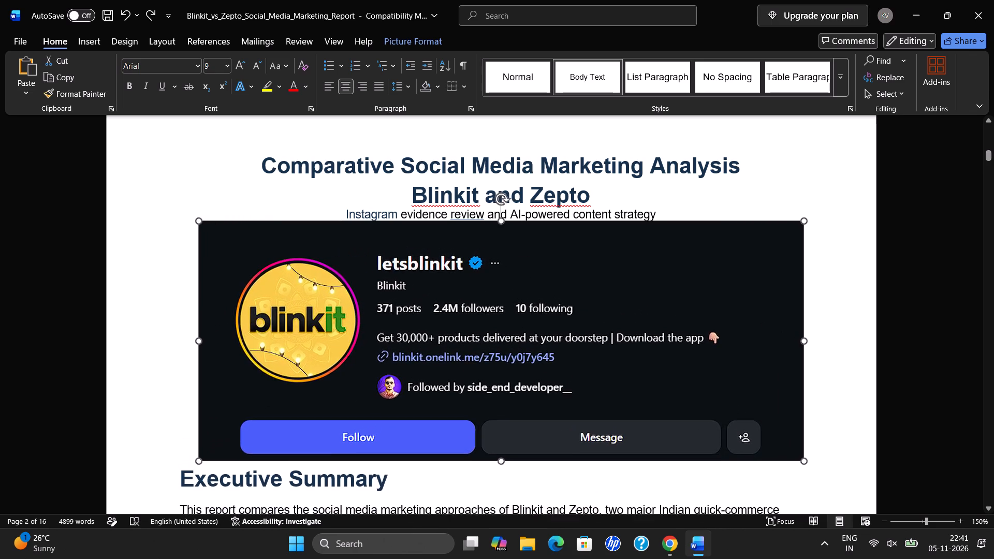
drag(729, 241, 473, 327)
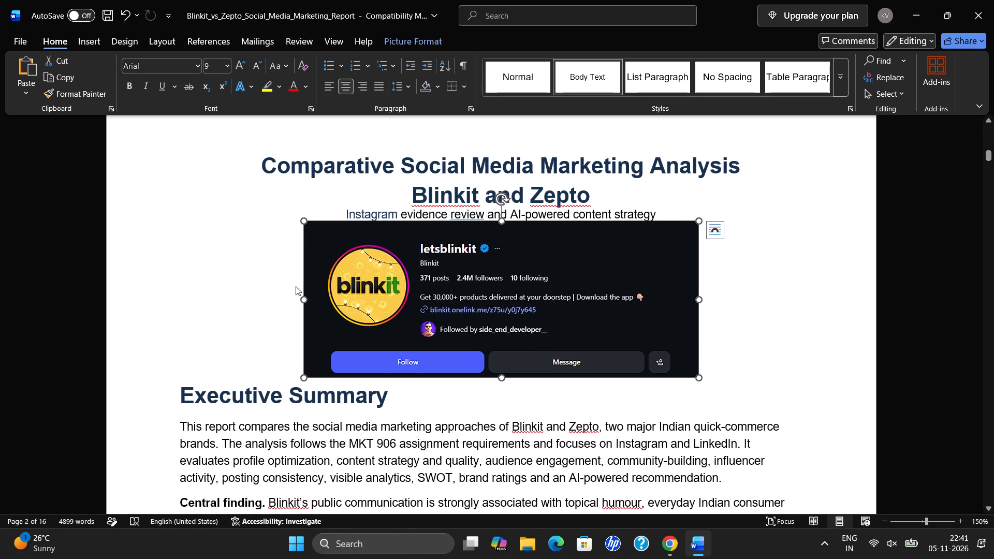
Left-align the resized letsblinkit screenshot below the subtitle.
click(288, 260)
click(298, 259)
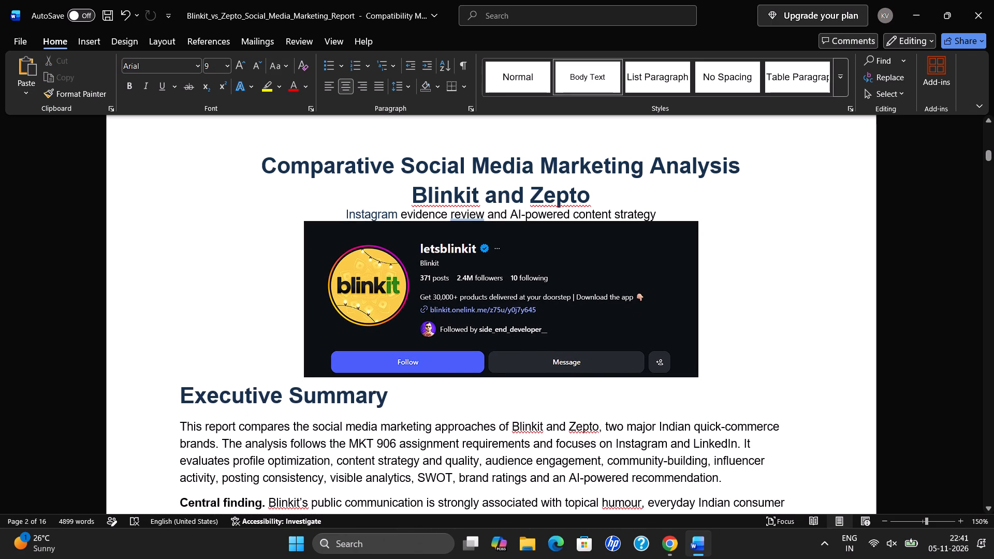
click(298, 259)
click(398, 271)
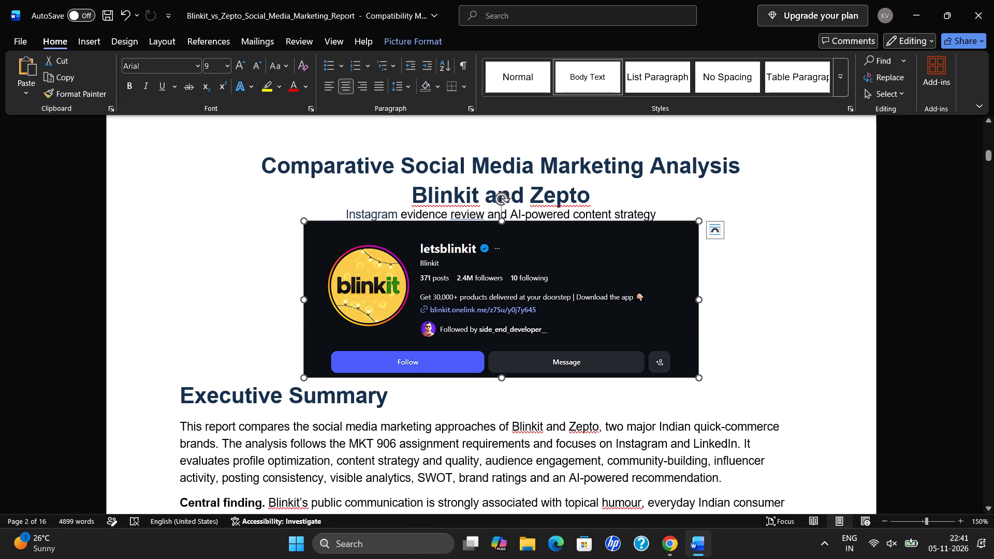
click(329, 86)
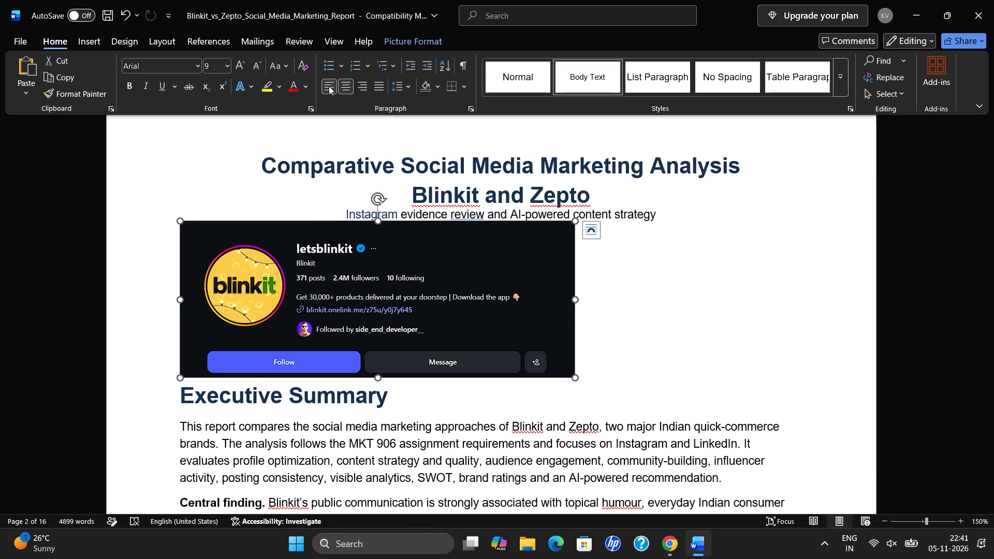
Add a single space after the letsblinkit screenshot, keeping the insertion point there.
click(603, 263)
click(633, 263)
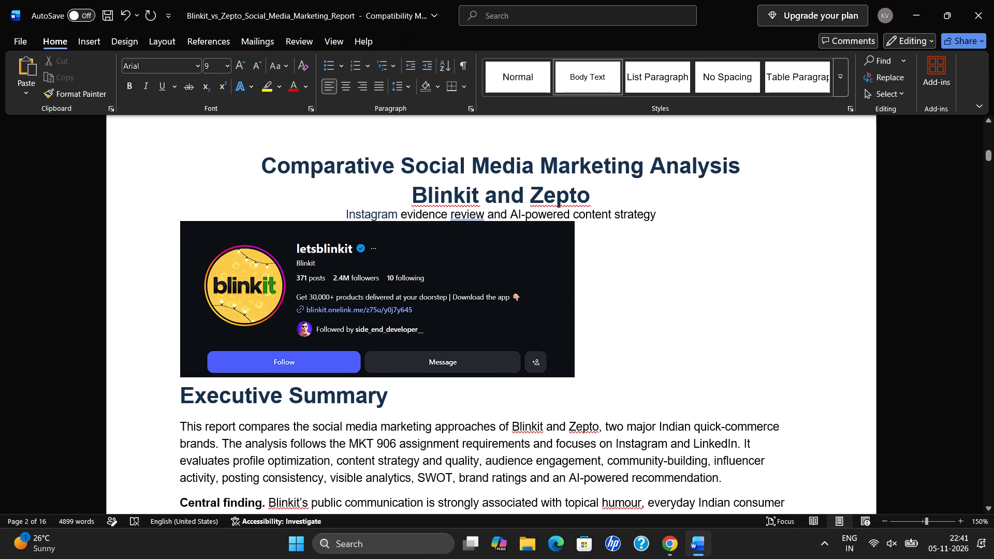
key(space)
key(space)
key(BackSpace)
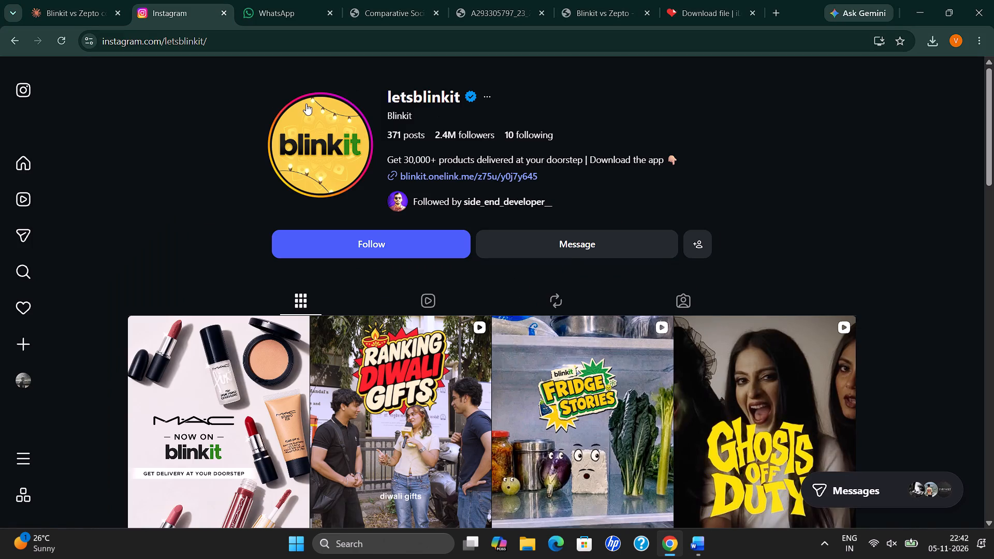
Switch to Chrome, search Instagram for "zepto" and open the zeptonow profile.
click(35, 262)
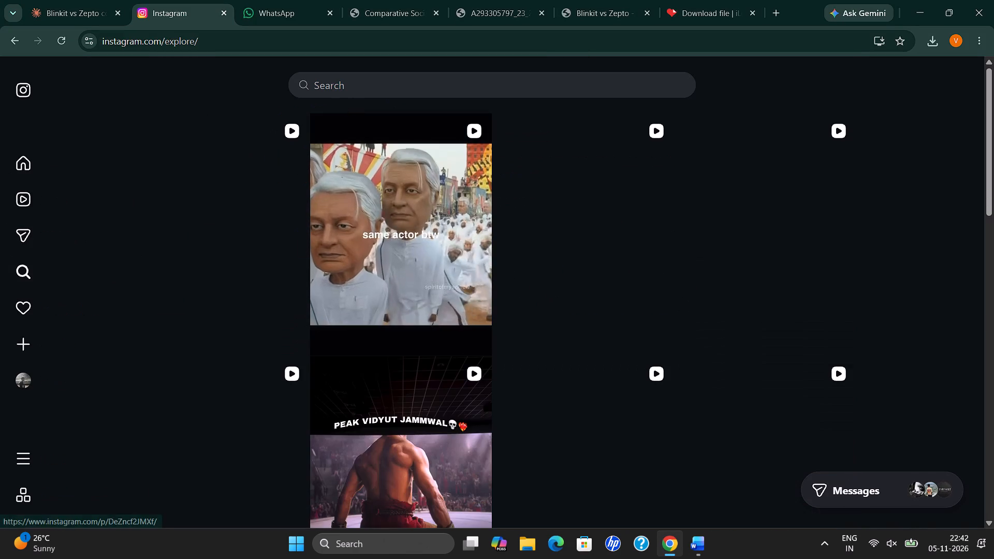
click(372, 83)
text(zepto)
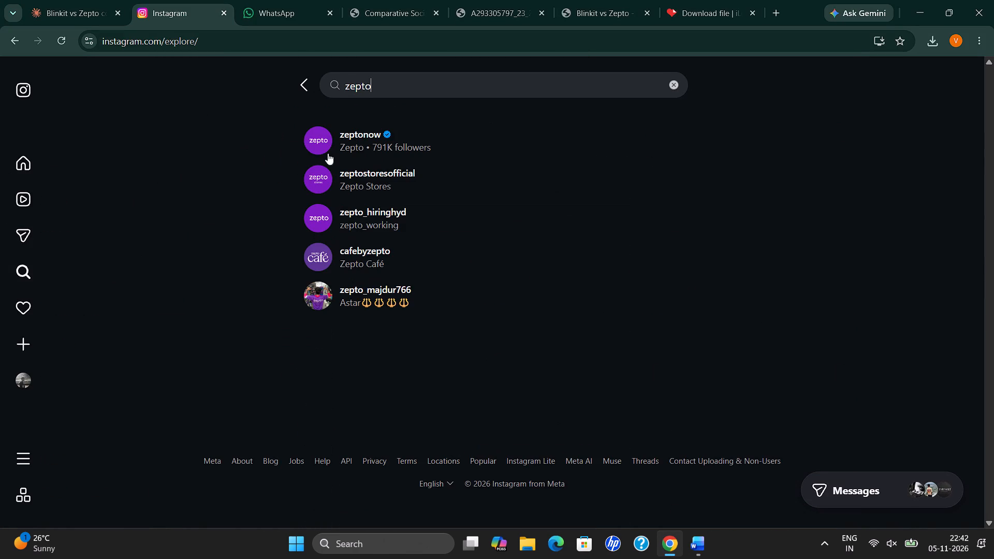
click(361, 152)
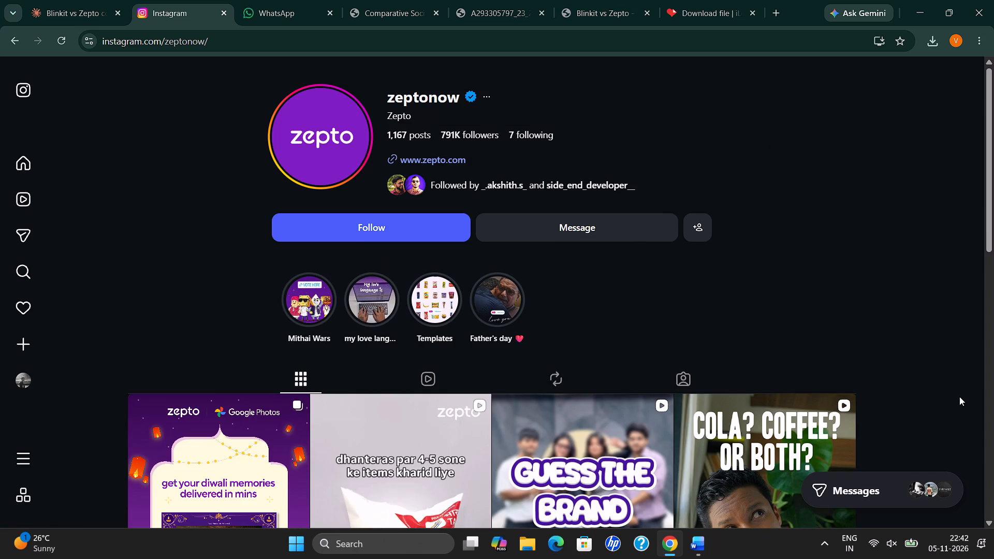
Capture the zeptonow profile header including the Follow and Message row, and paste it after the letsblinkit screenshot in the Word report.
key(shift+super+s)
drag(225, 60, 757, 260)
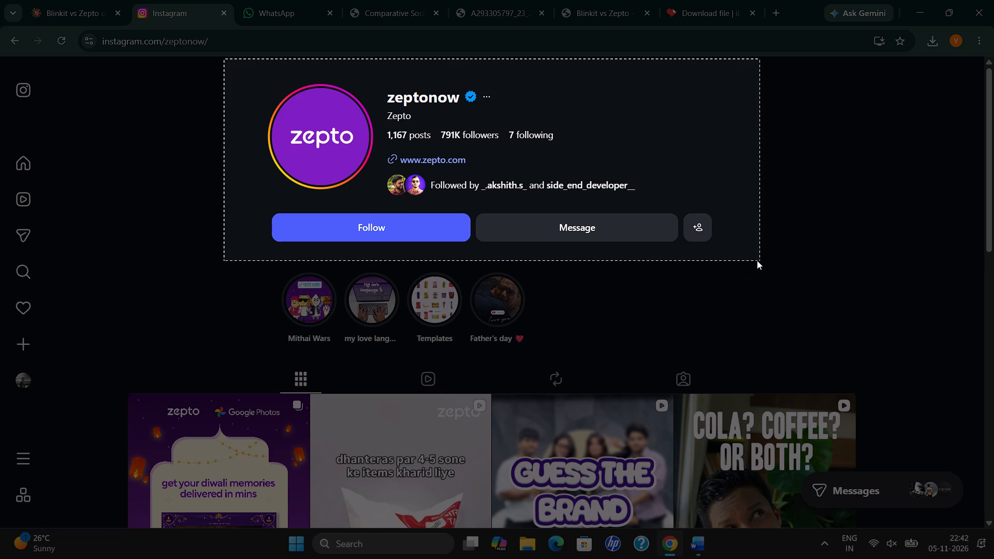
drag(757, 260, 754, 260)
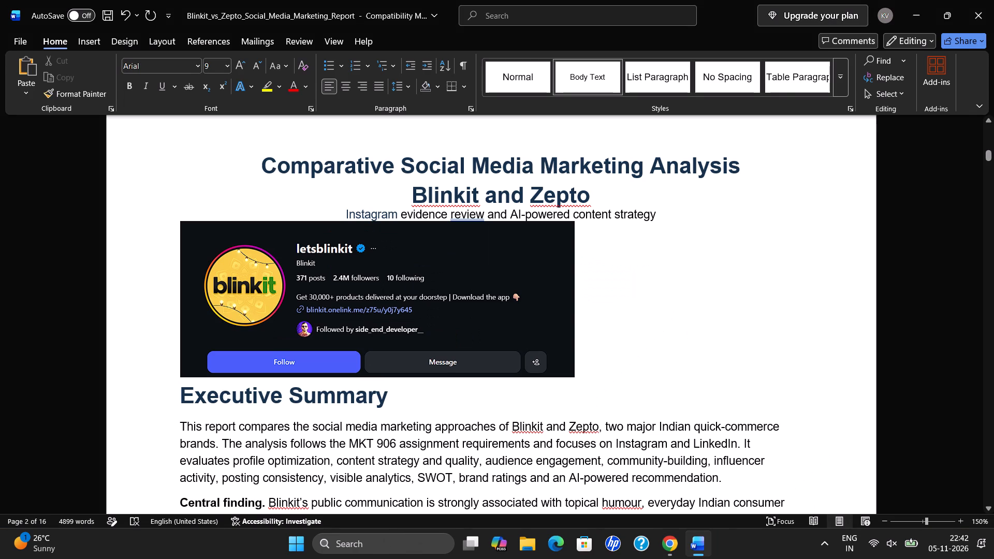
key(ctrl+v)
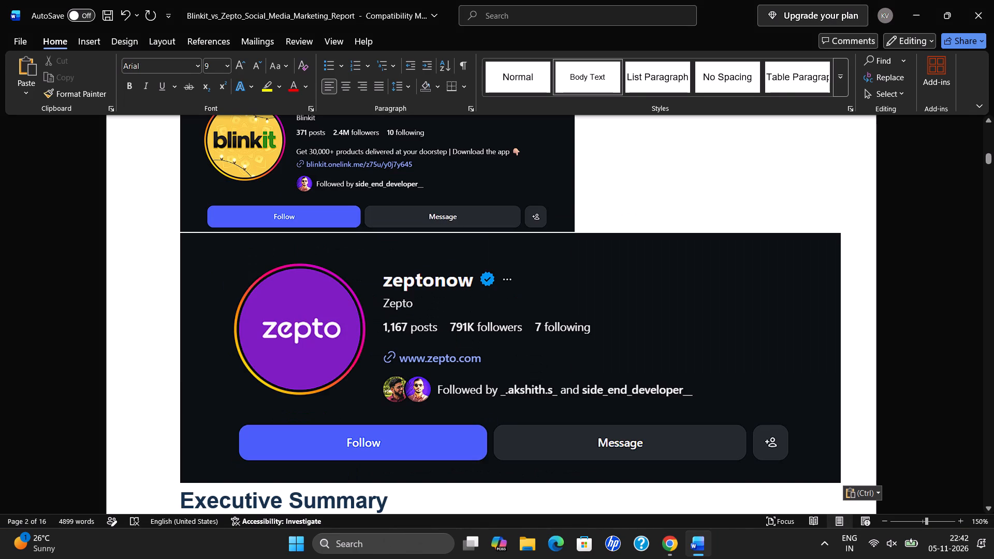
Try to pull the zeptonow screenshot up to the letsblinkit one by deleting the space between them.
click(174, 250)
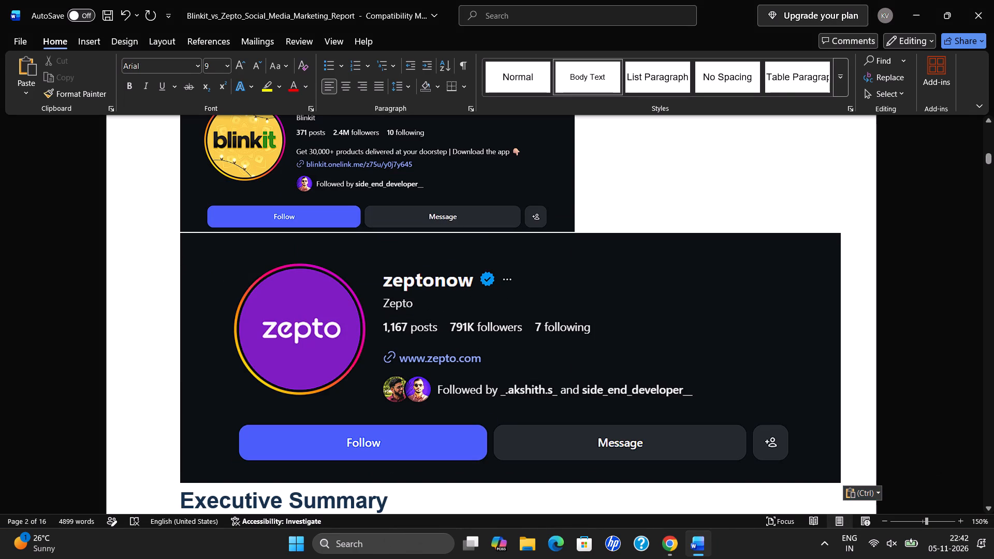
click(179, 250)
key(BackSpace)
double_click(179, 250)
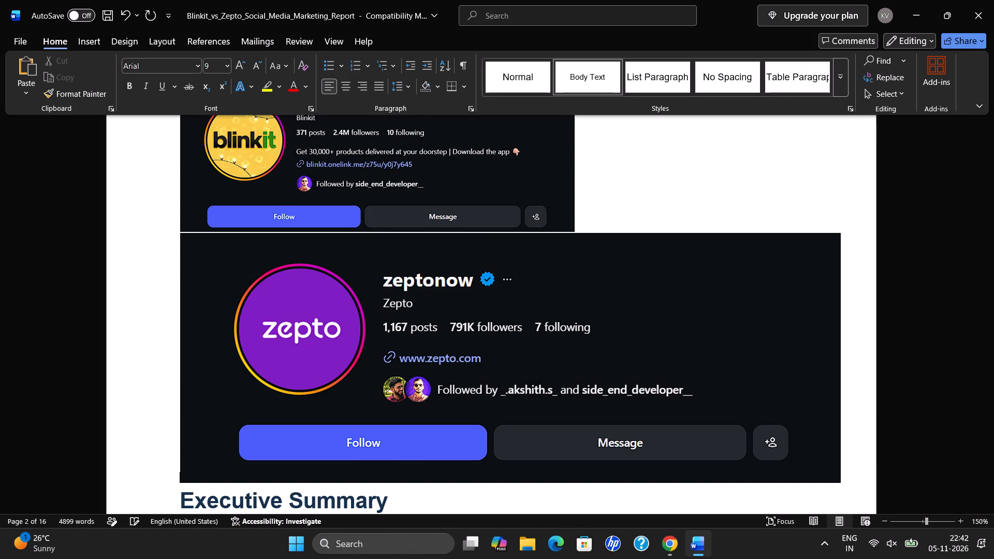
key(BackSpace)
click(179, 250)
key(BackSpace)
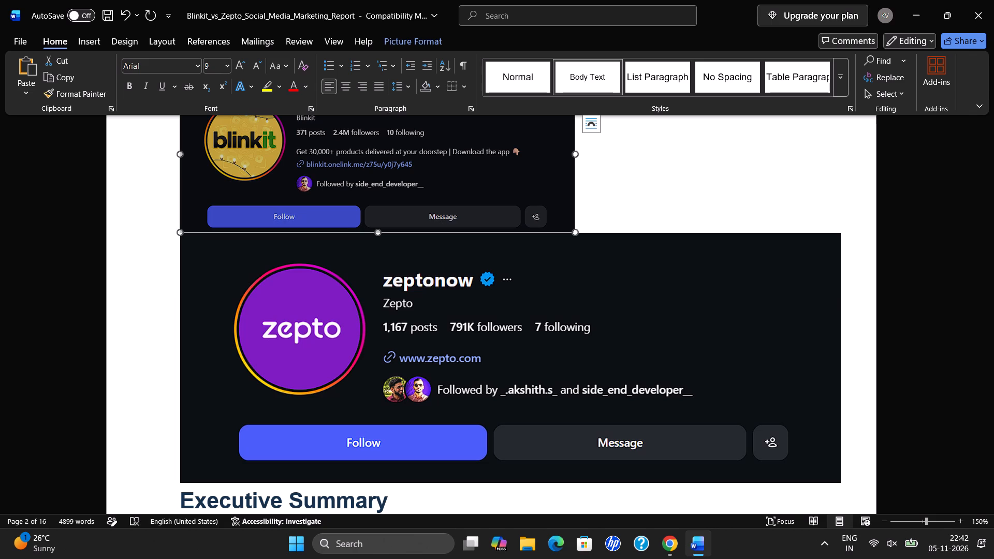
Shrink the zeptonow screenshot proportionally until it is about as wide as the letsblinkit screenshot.
scroll(210, 242, right, 1)
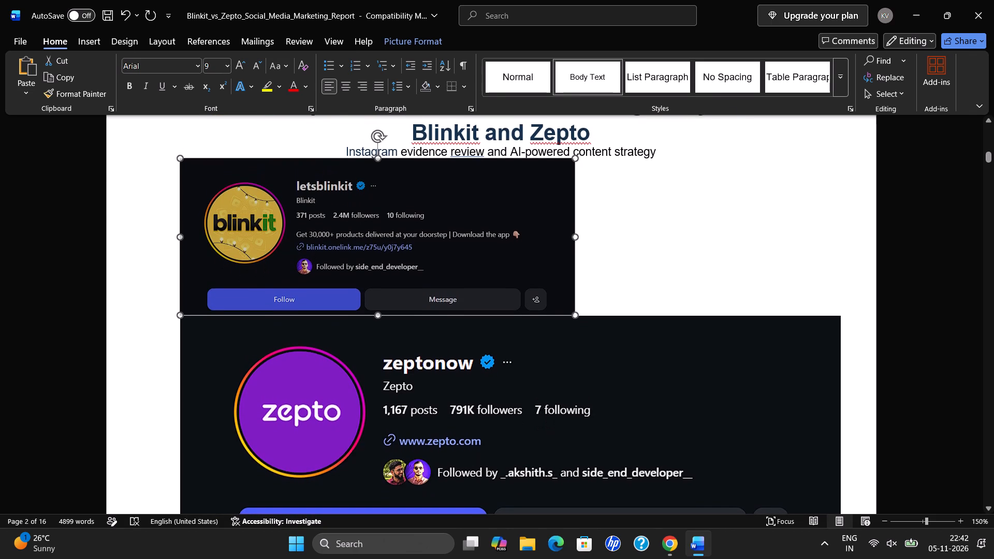
scroll(315, 396, down, 1)
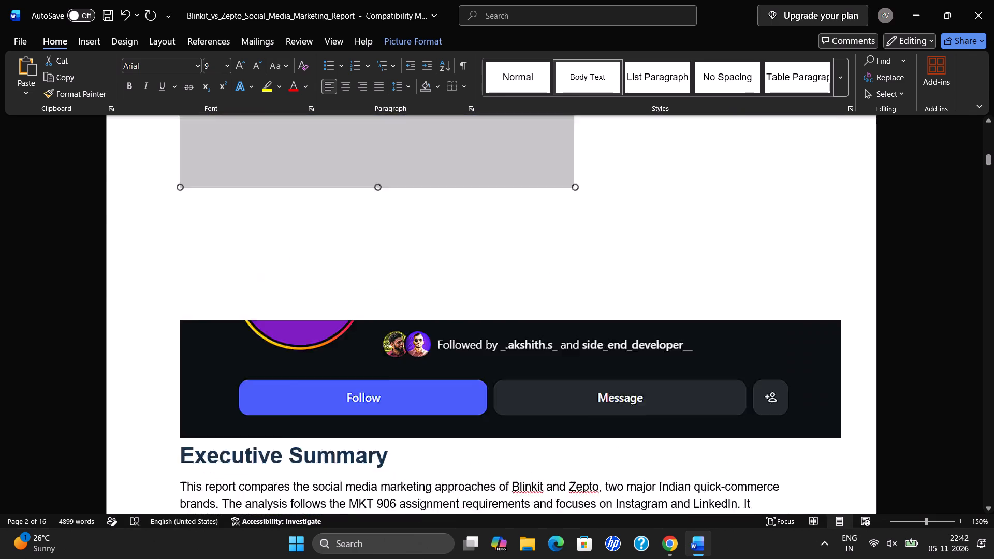
scroll(315, 396, down, 1)
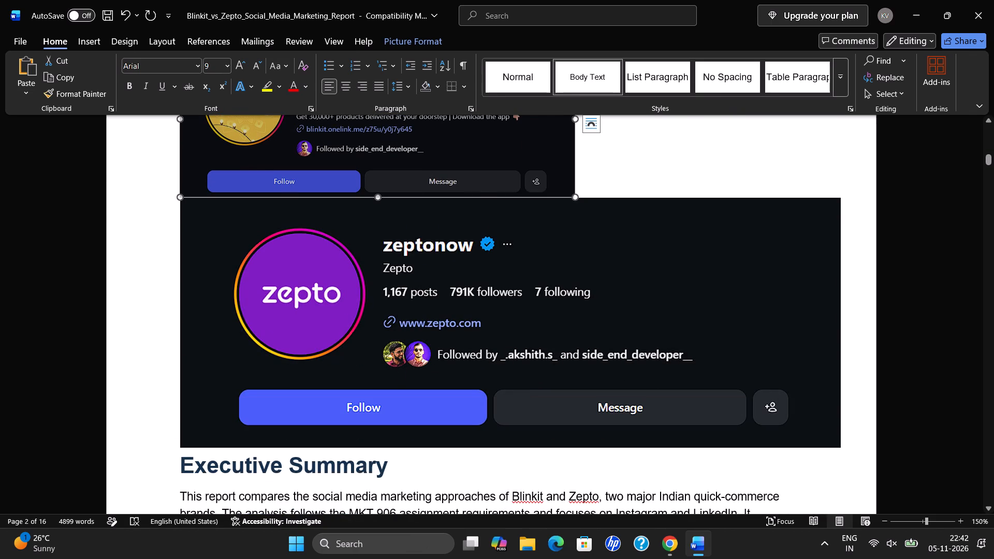
click(839, 446)
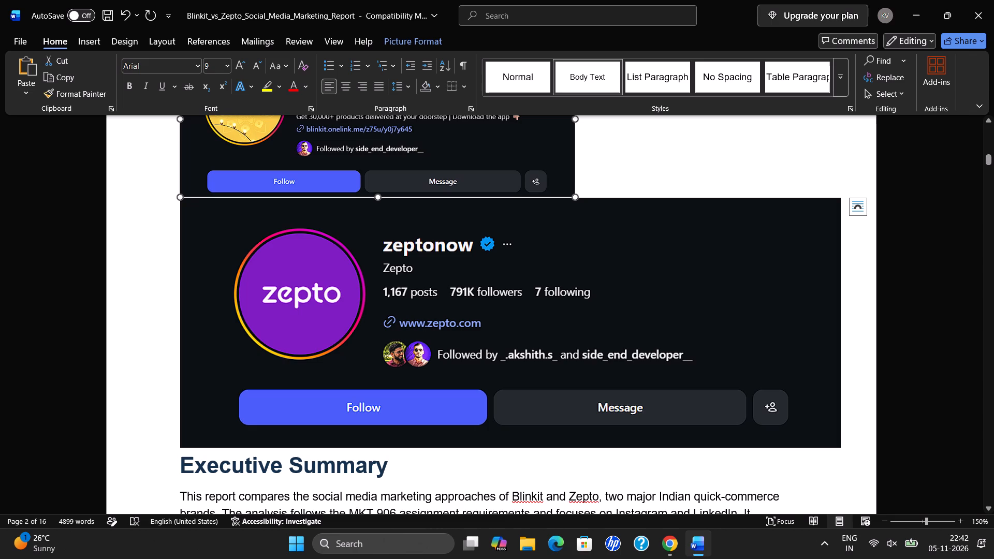
drag(843, 448, 562, 334)
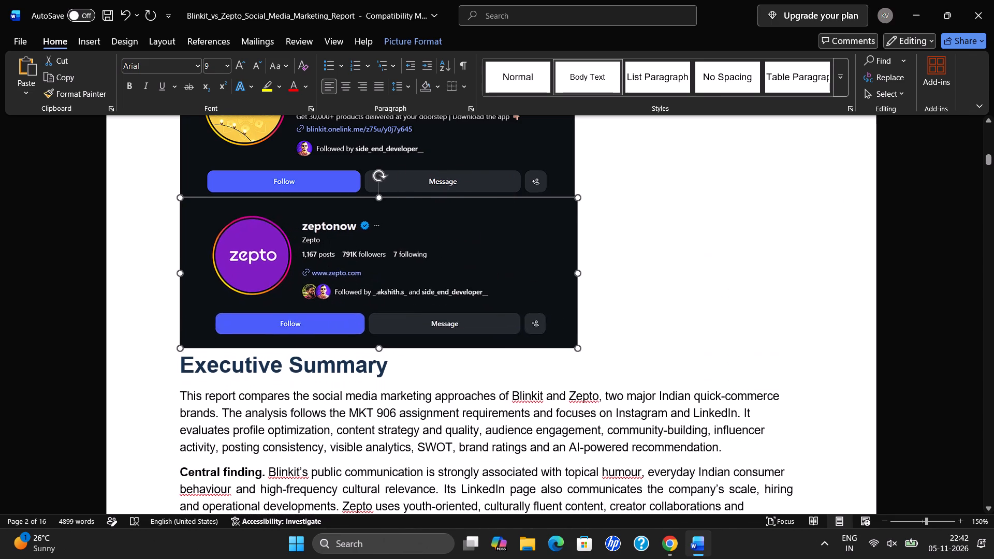
drag(562, 334, 578, 320)
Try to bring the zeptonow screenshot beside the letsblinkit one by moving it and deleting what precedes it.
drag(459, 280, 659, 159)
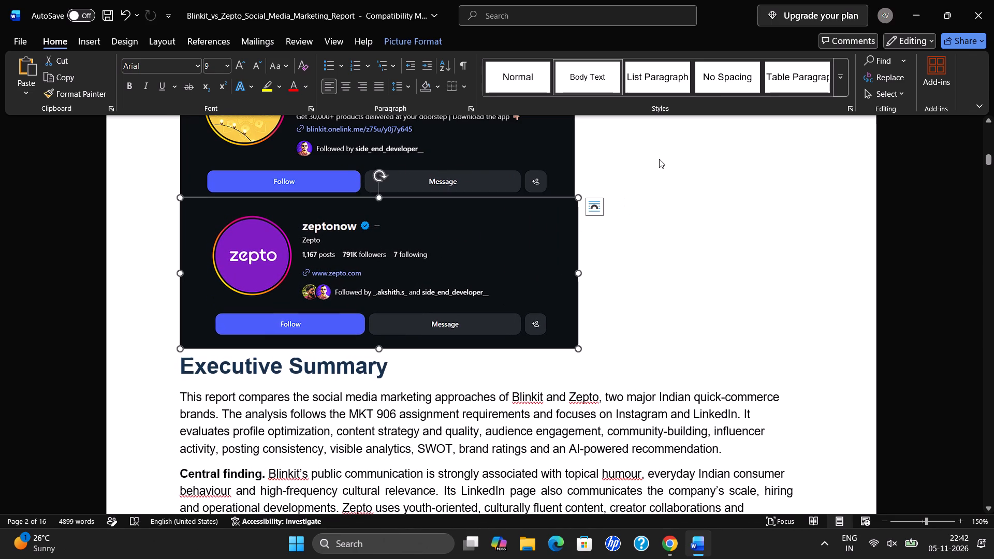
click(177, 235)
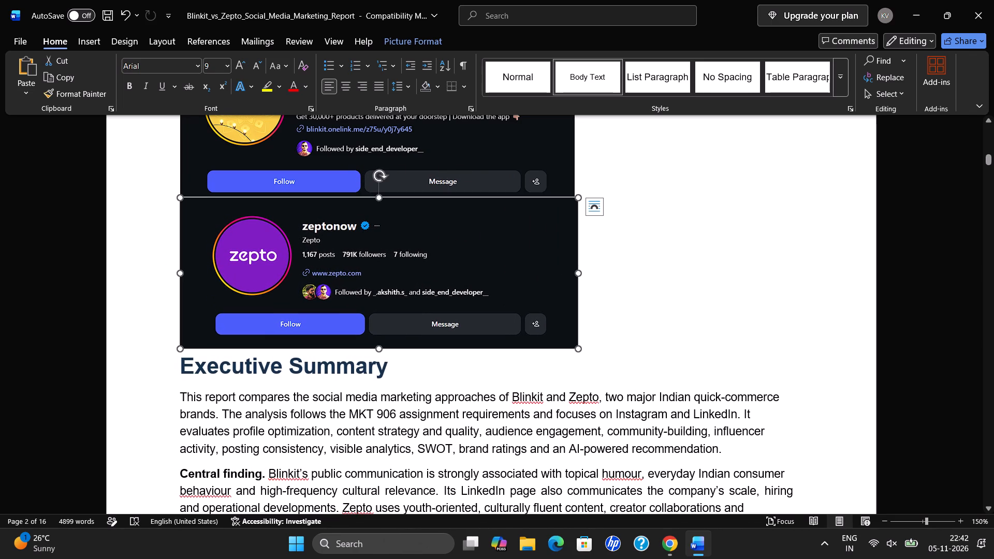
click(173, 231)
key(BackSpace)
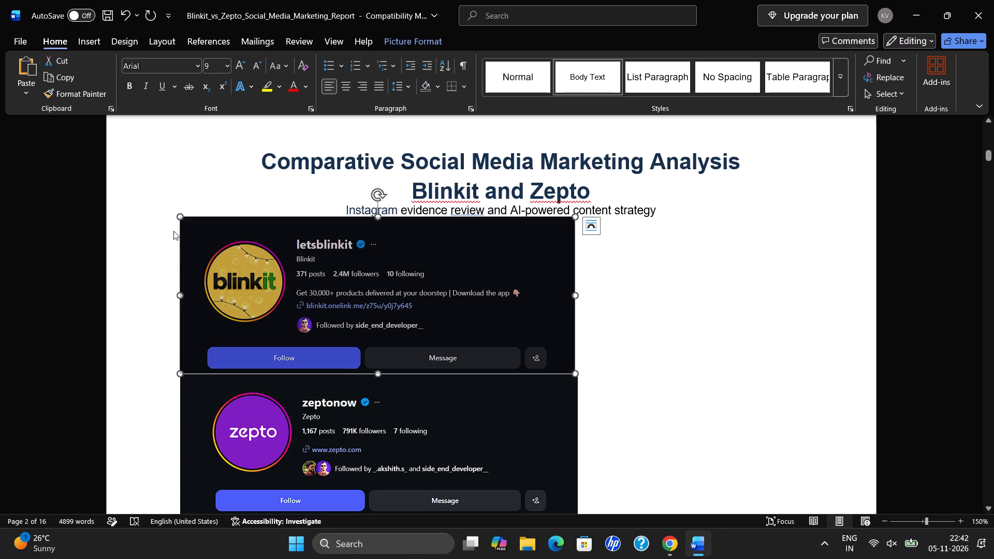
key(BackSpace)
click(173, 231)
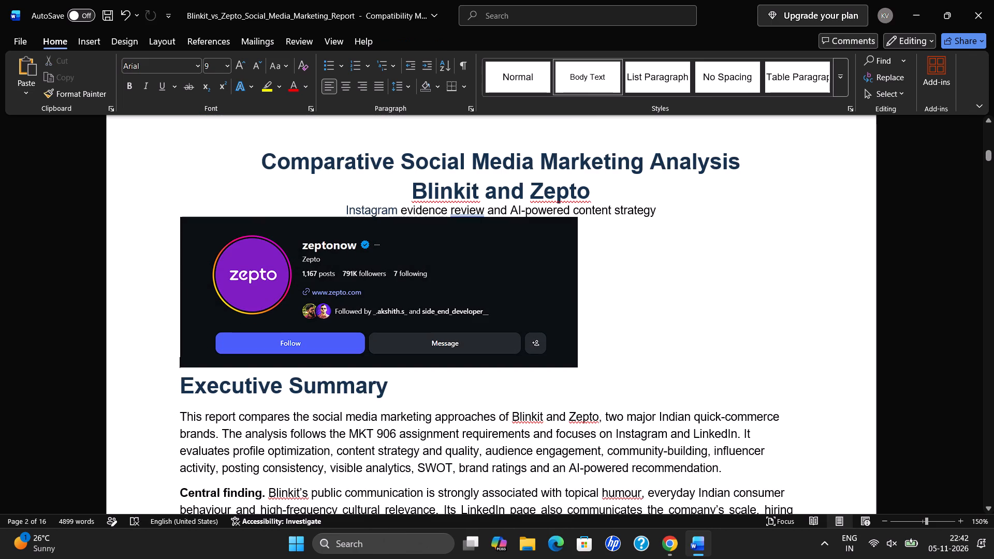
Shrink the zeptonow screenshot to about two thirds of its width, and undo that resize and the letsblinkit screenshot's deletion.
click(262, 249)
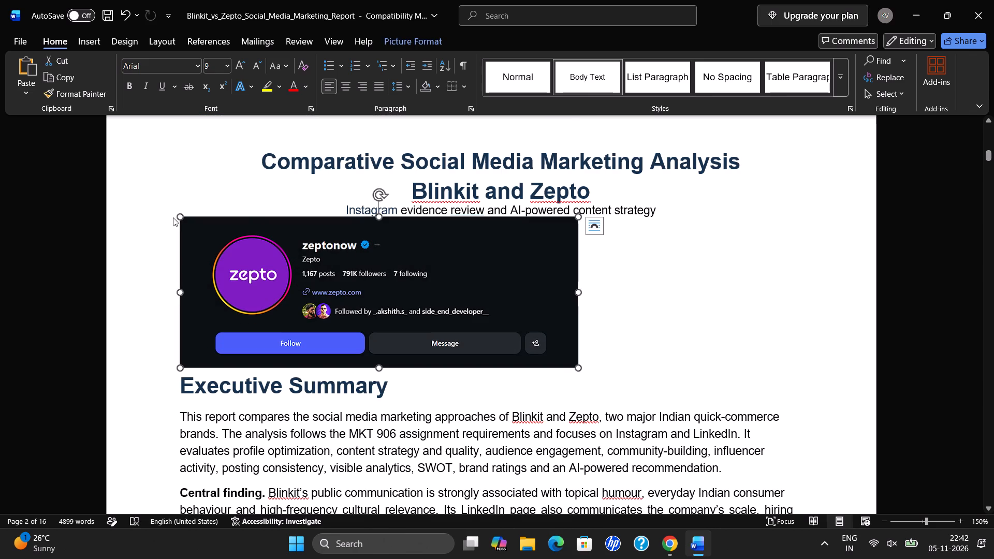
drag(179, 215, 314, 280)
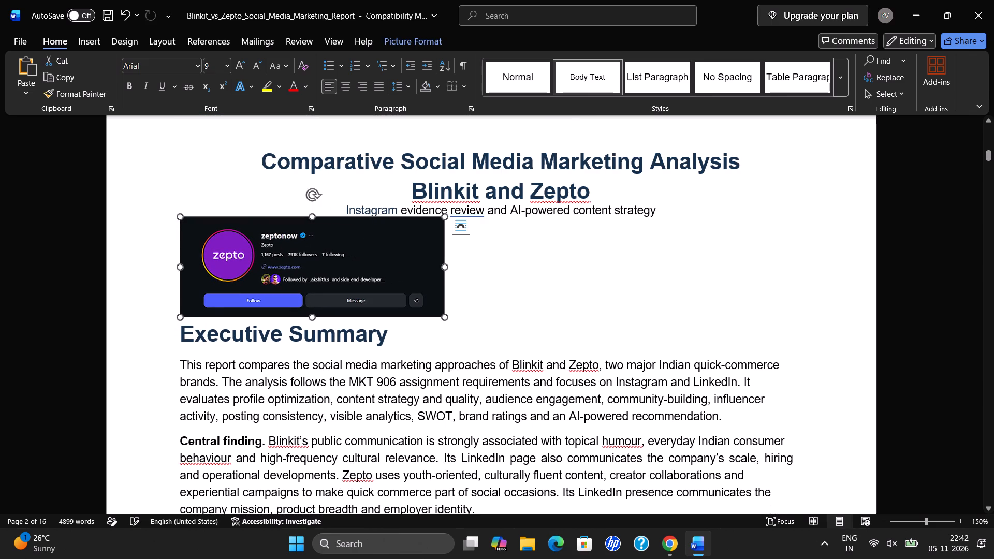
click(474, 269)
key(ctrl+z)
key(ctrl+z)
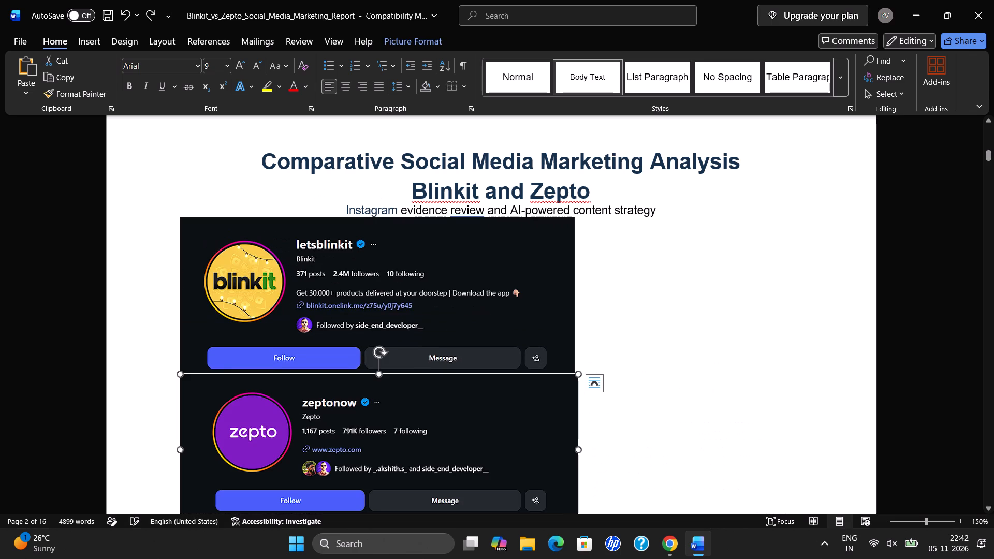
Shrink the Zepto profile screenshot to about two-thirds of its size and cut it from below the Blinkit screenshot.
drag(180, 376, 323, 438)
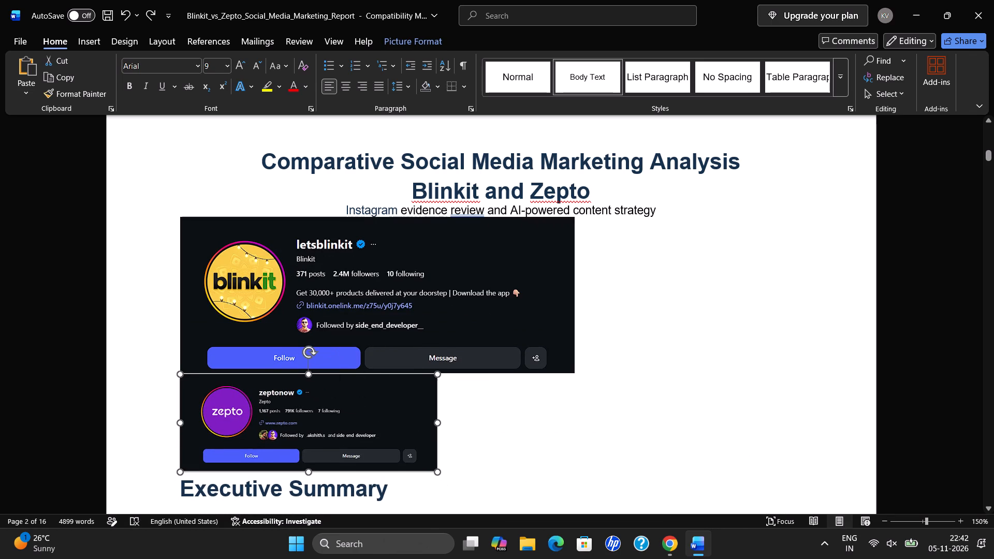
drag(323, 438, 324, 438)
double_click(310, 435)
key(ctrl+x)
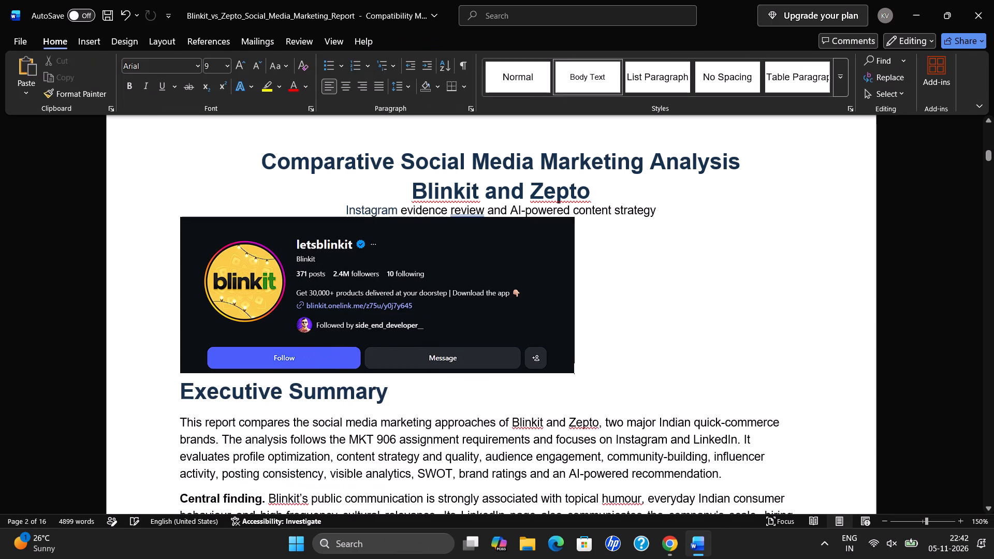
Shrink the Blinkit profile screenshot to about four-fifths of its size to make room beside it.
click(617, 266)
click(441, 309)
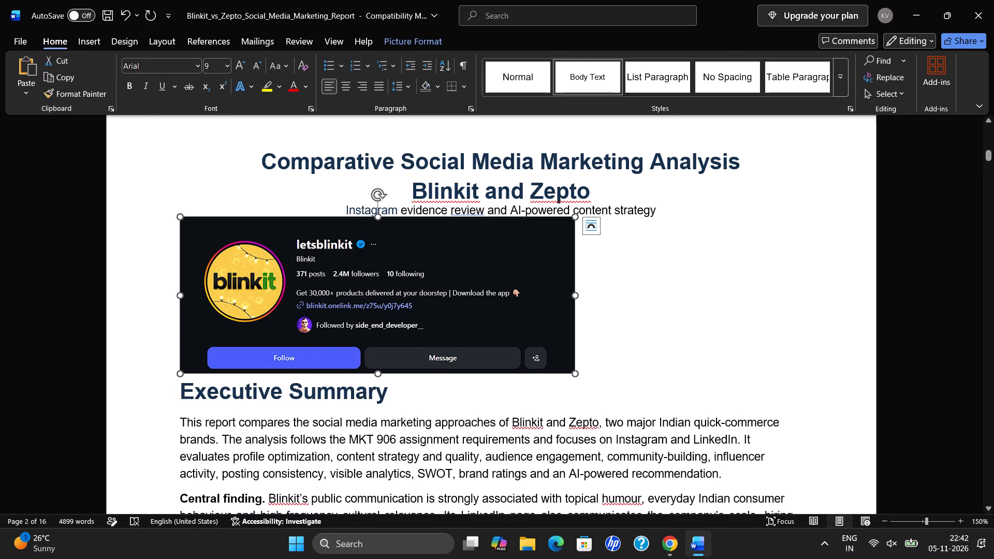
drag(573, 375, 423, 357)
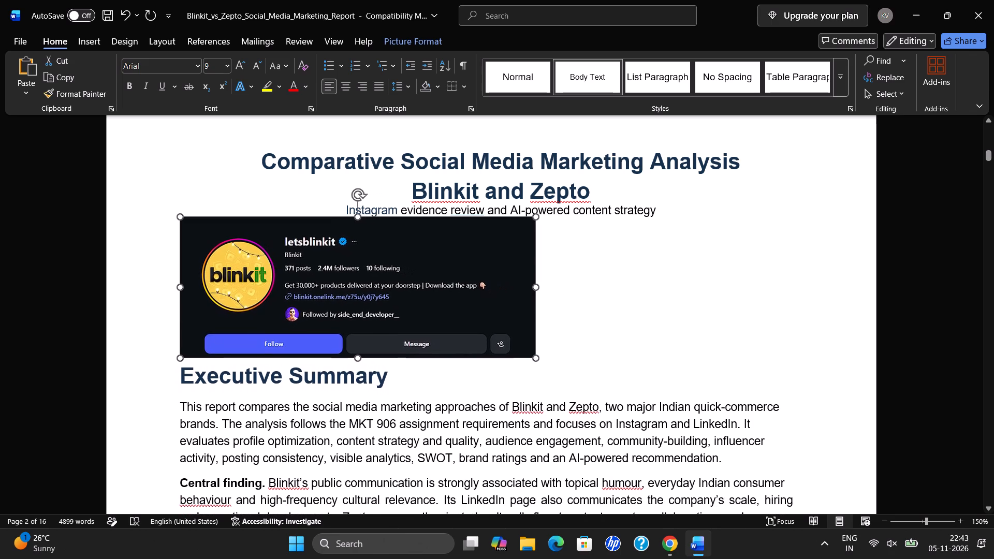
drag(423, 357, 316, 340)
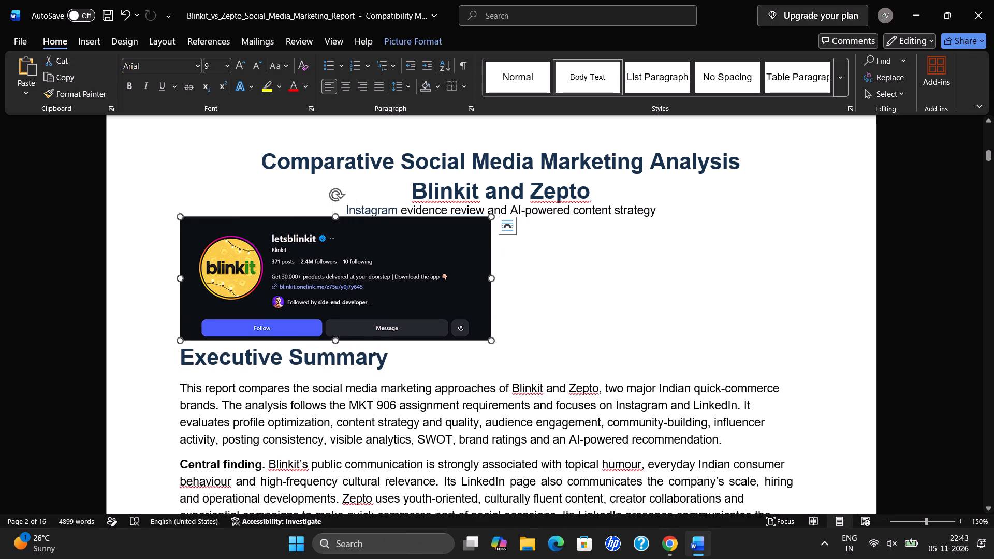
Paste the Zepto profile screenshot on the same line as the Blinkit screenshot, just after it.
click(557, 274)
key(space)
text(s)
key(BackSpace)
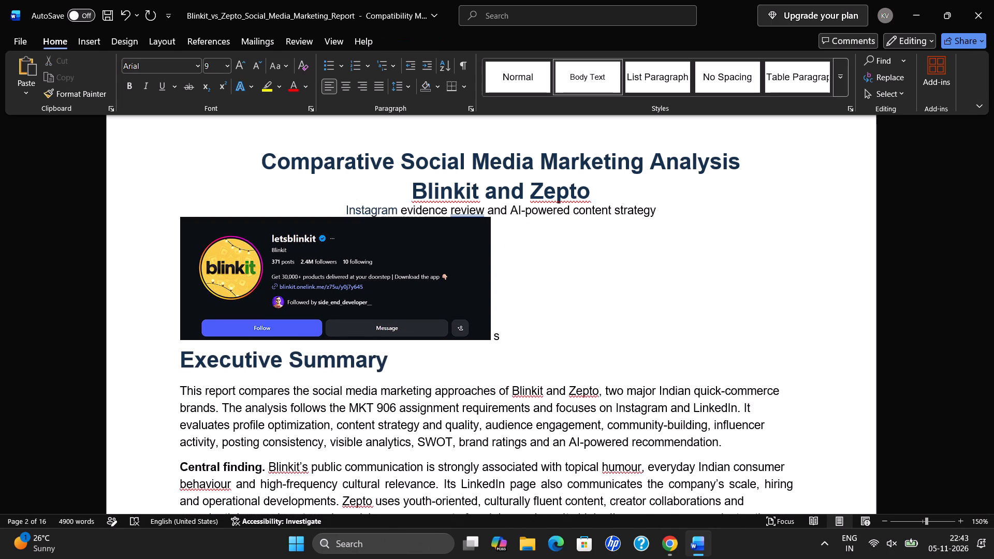
double_click(503, 240)
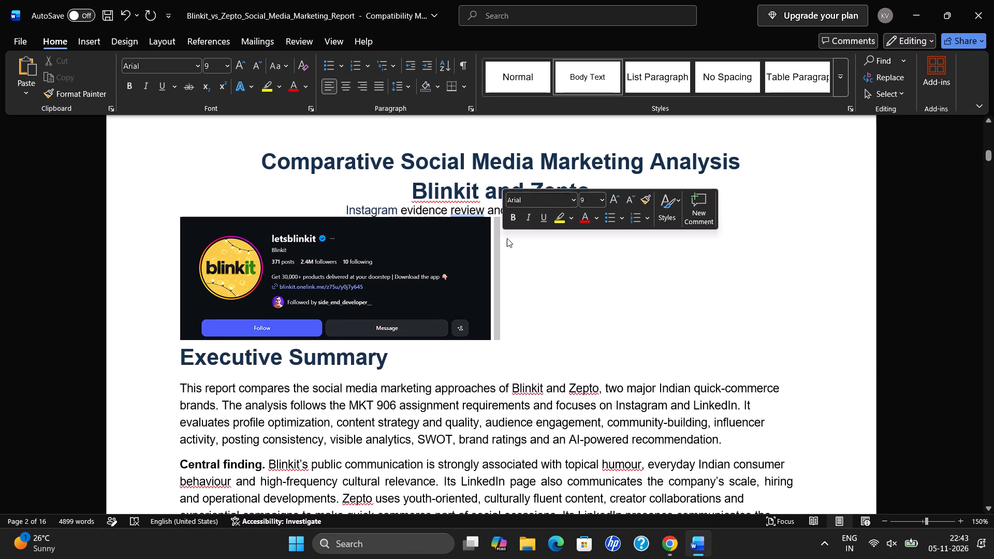
key(ctrl+v)
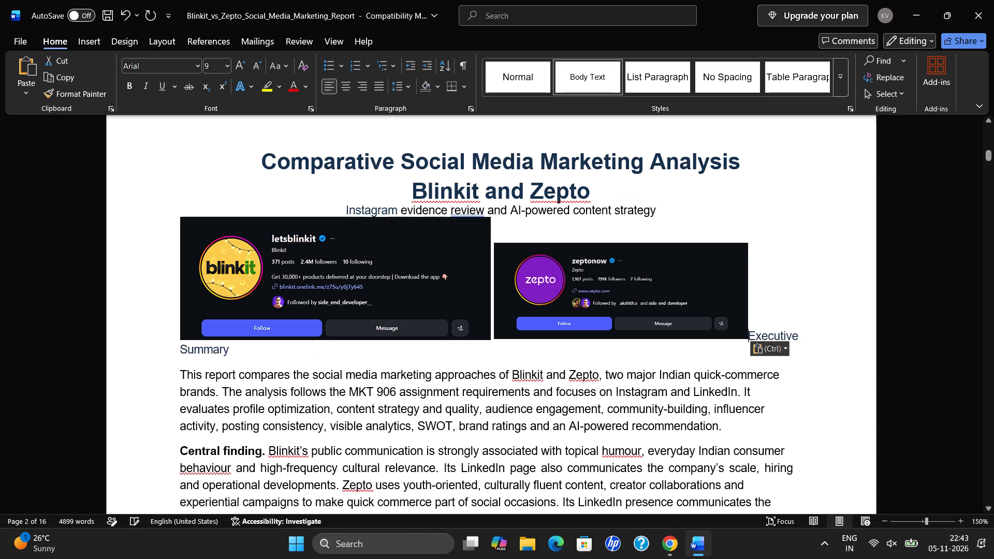
Shrink the Blinkit profile screenshot further to match the height of the Zepto screenshot beside it.
click(447, 243)
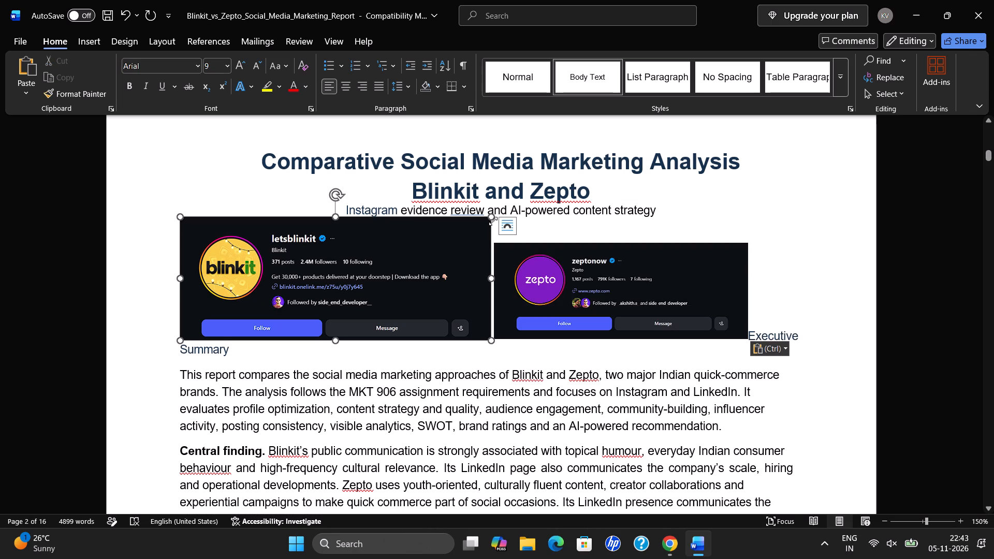
drag(493, 212, 504, 205)
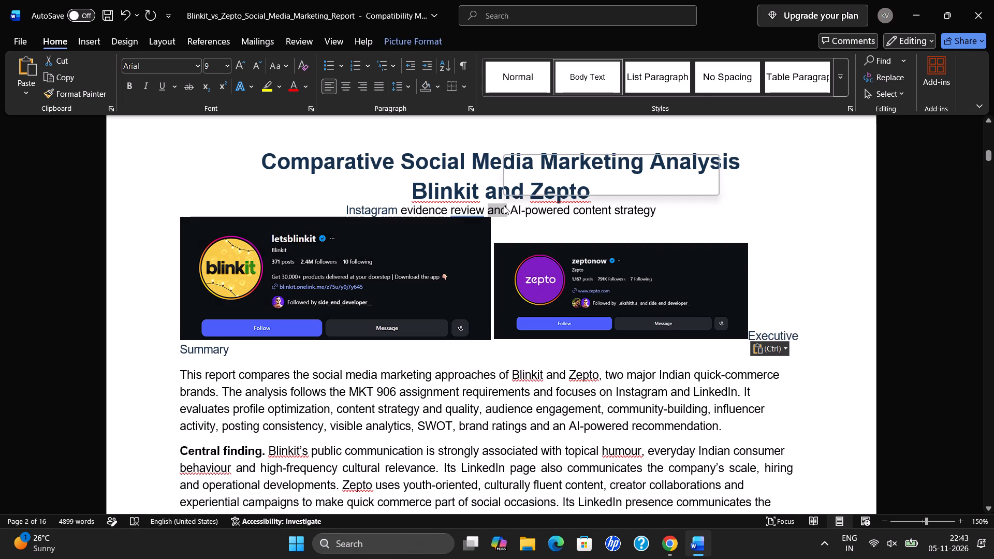
click(504, 205)
click(464, 248)
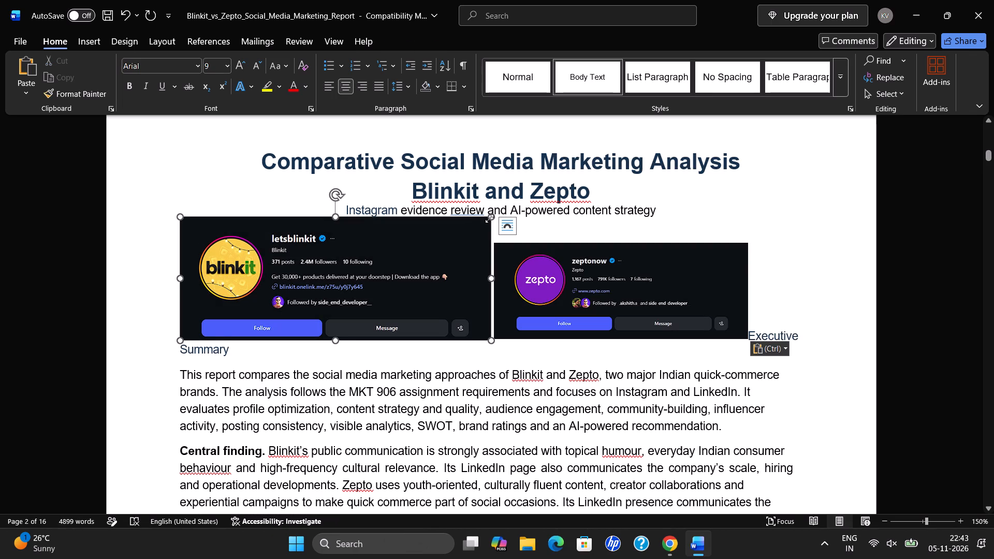
drag(179, 219, 225, 242)
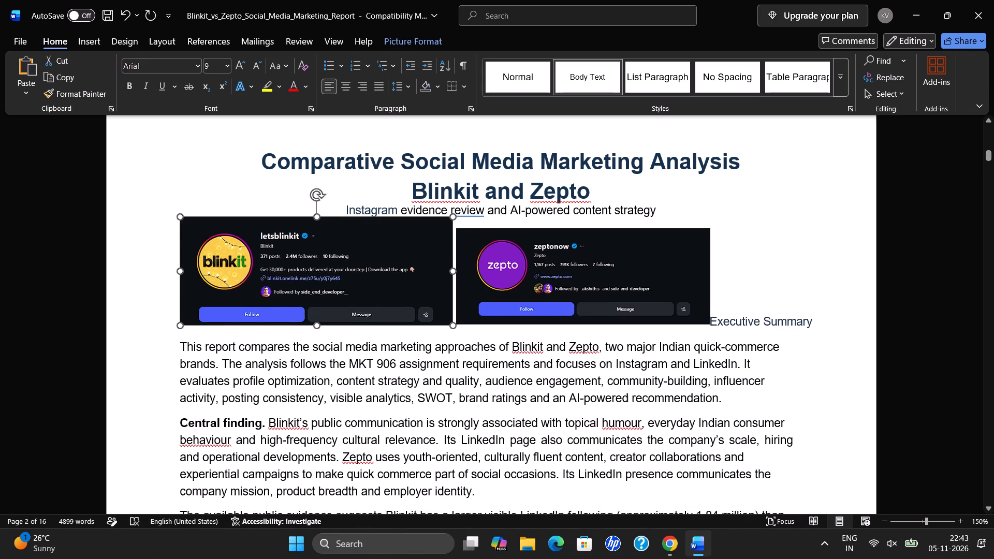
drag(225, 242, 248, 256)
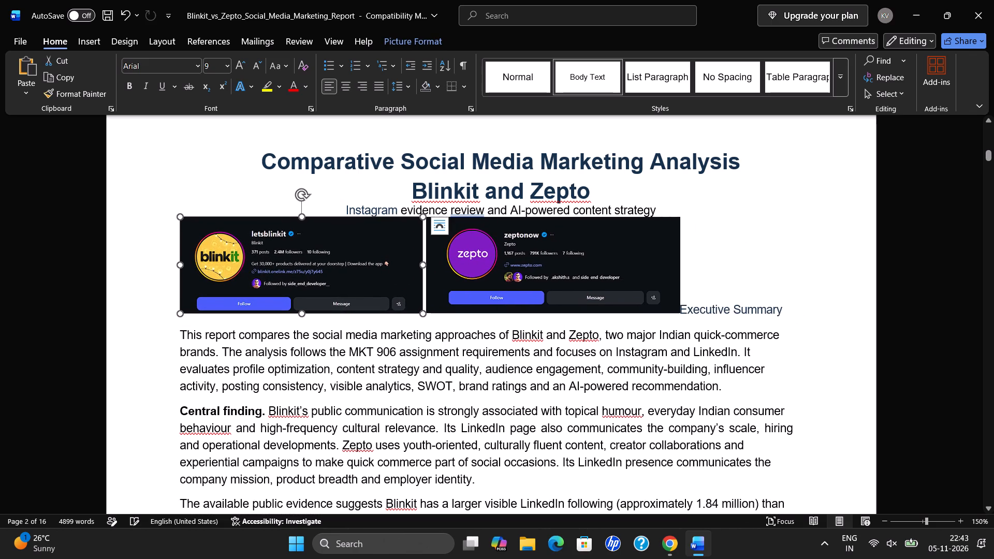
Indent the side-by-side Blinkit and Zepto profile screenshots with leading spaces so they sit roughly centred beneath the title block.
click(160, 226)
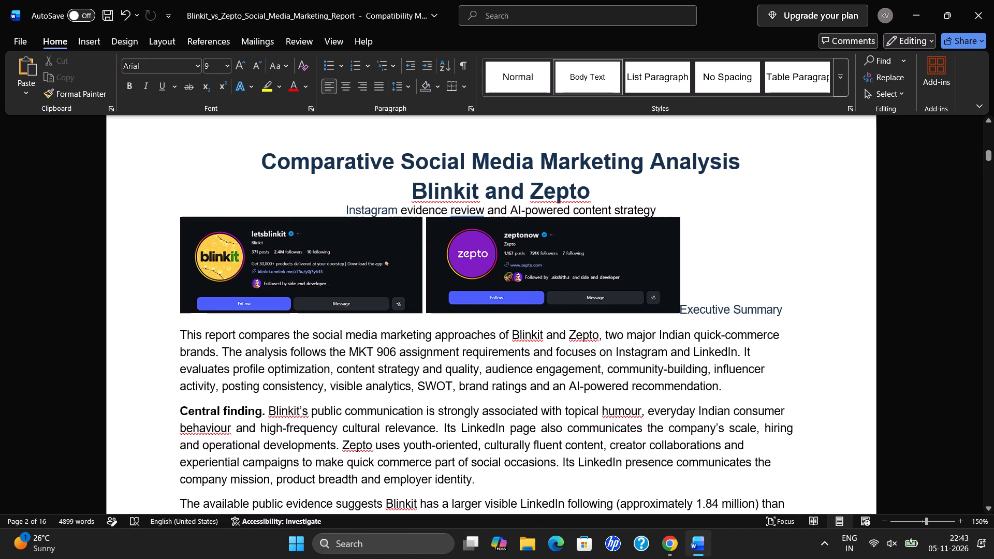
click(169, 229)
key(space)
key(space)
key(space)
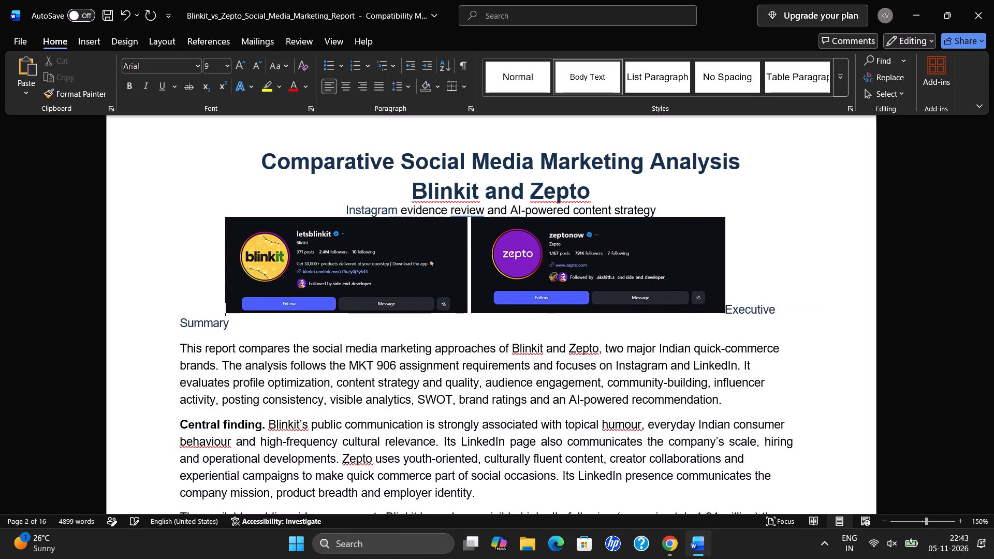
key(space)
key(space)
key(space)
key(space)
key(space)
key(space)
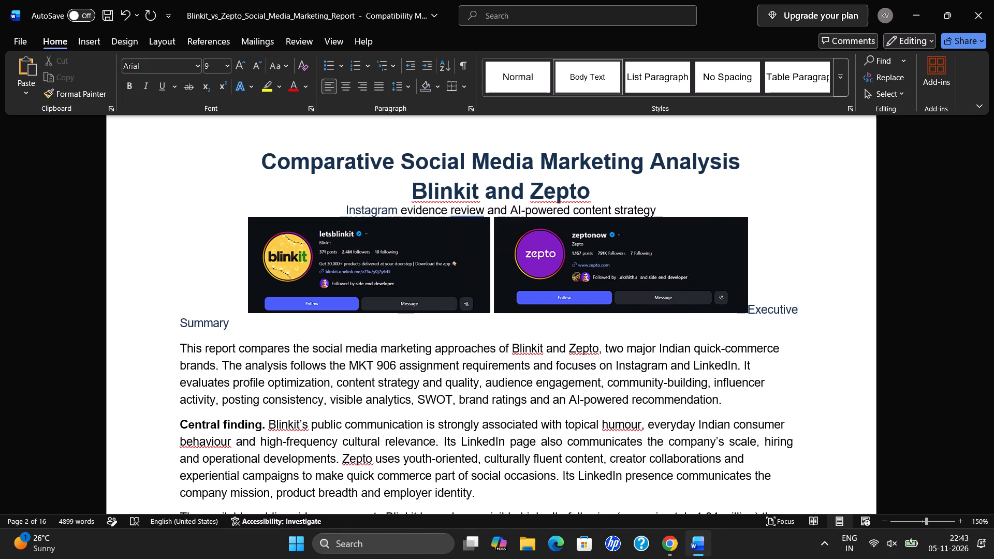
Move the Executive Summary heading off the screenshot line onto its own line below the Zepto profile screenshot.
click(748, 306)
click(756, 310)
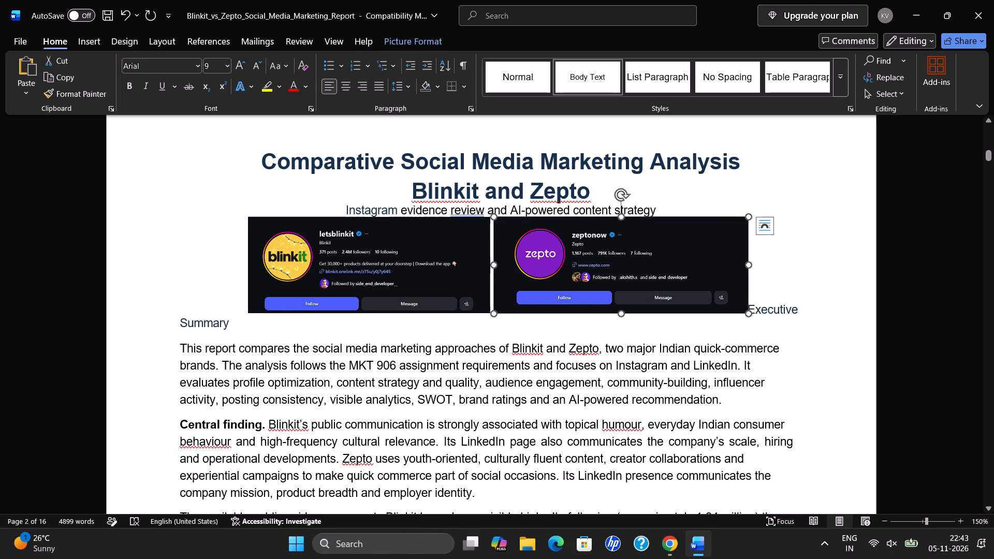
key(Left)
key(Left)
key(Right)
key(Return)
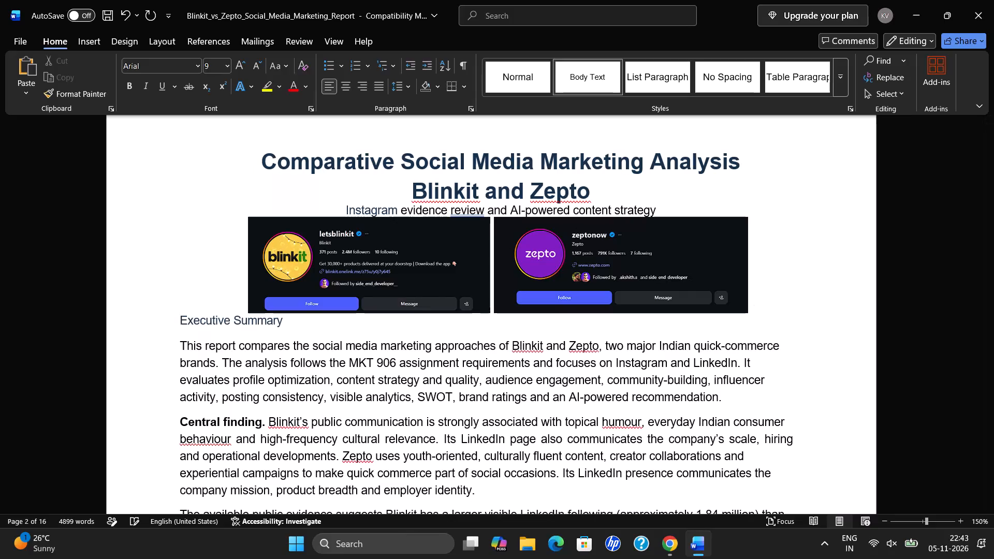
Add two blank lines between the side-by-side profile screenshots and the Executive Summary heading.
key(Return)
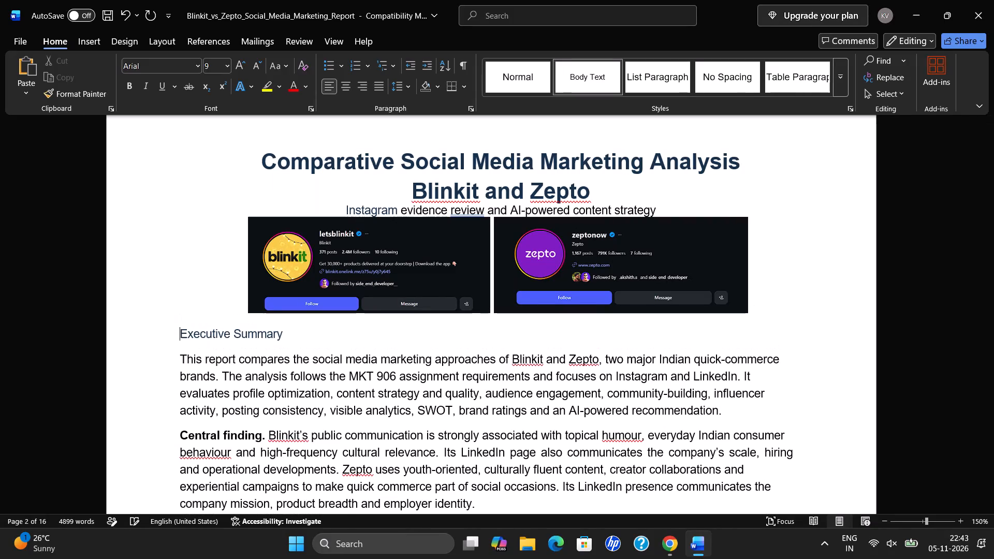
key(Return)
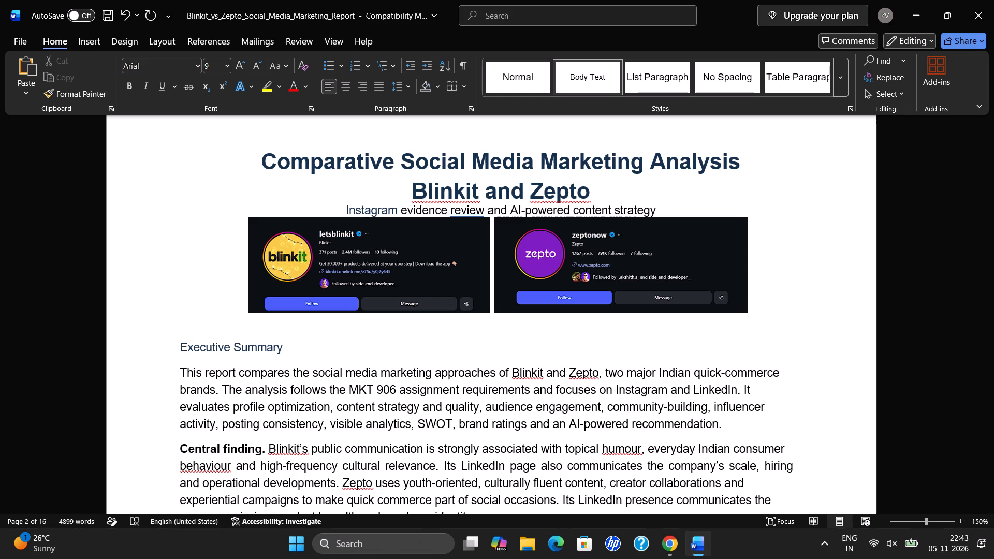
click(752, 279)
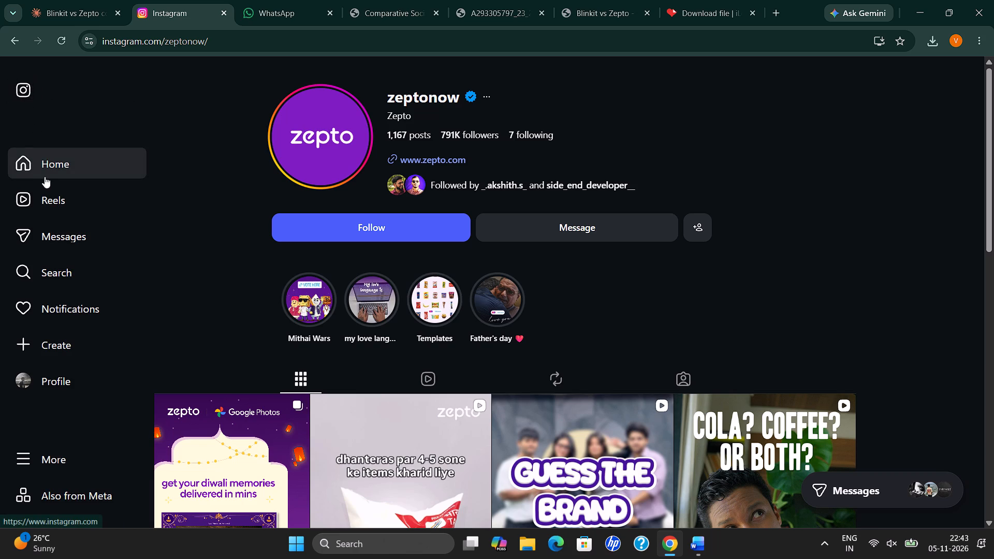
In Chrome, go from the Zepto profile to the Instagram home feed and view the top of it.
click(45, 176)
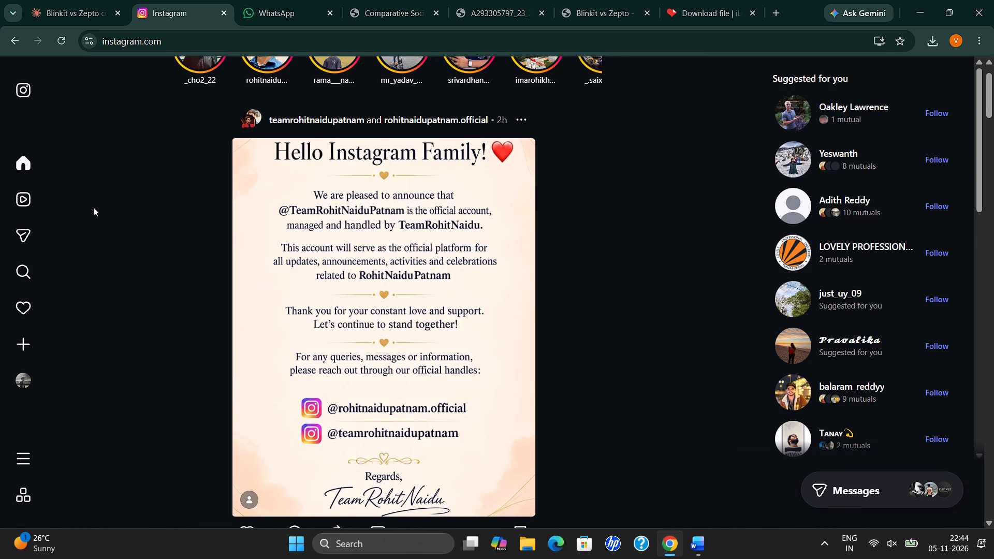
scroll(93, 207, up, 4)
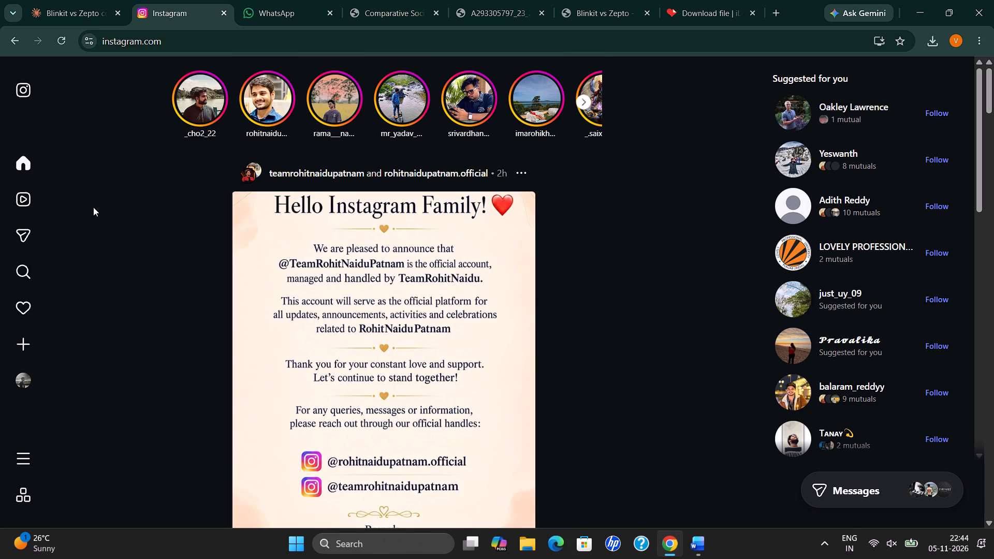
scroll(93, 207, up, 1)
scroll(244, 128, right, 2)
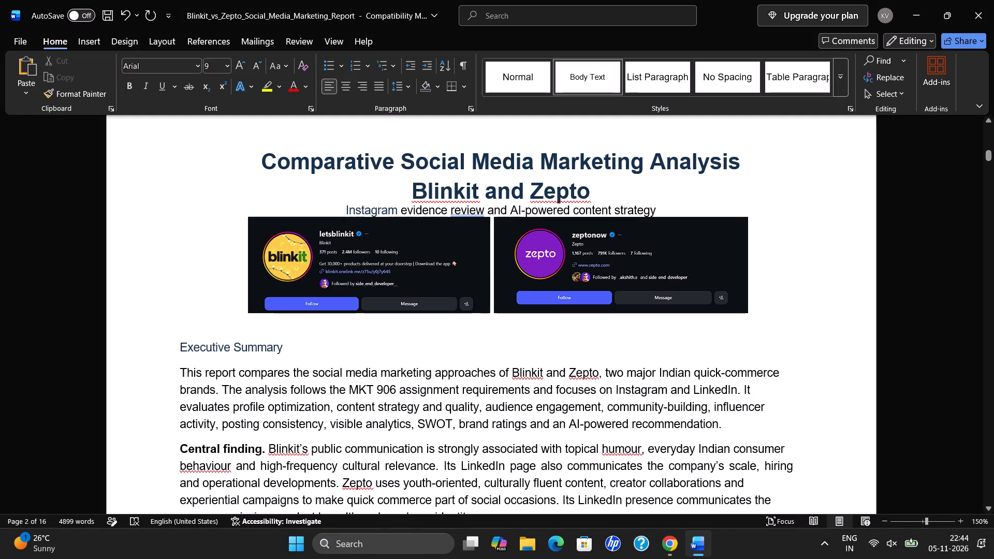
Switch back to the Word report and add a blank line after the subtitle, above the profile screenshots.
click(683, 204)
key(Return)
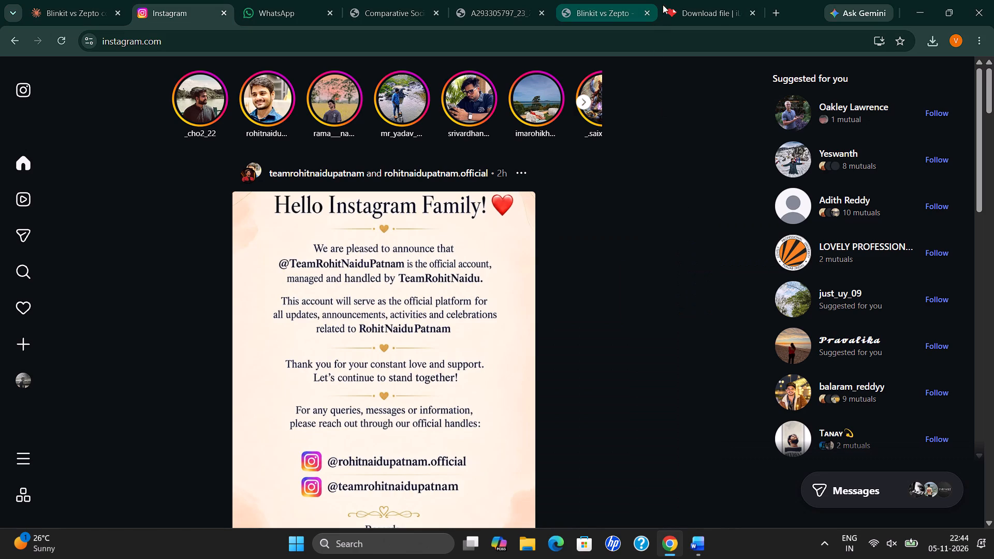
Copy the heading "Additional supplied profile evidence" from the boAt and Noise sample PDF and paste it above the profile screenshots in the Word report.
click(682, 0)
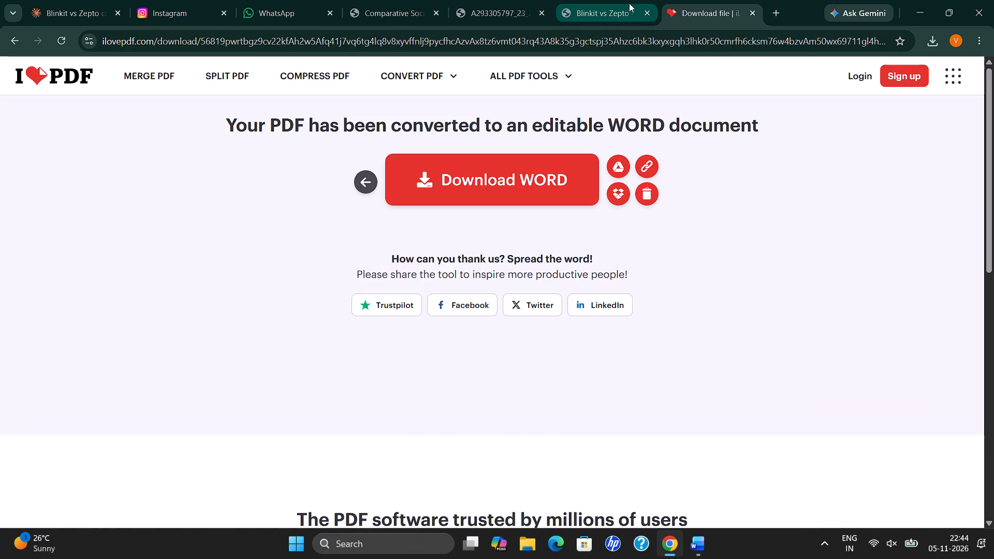
click(629, 3)
scroll(573, 263, down, 4)
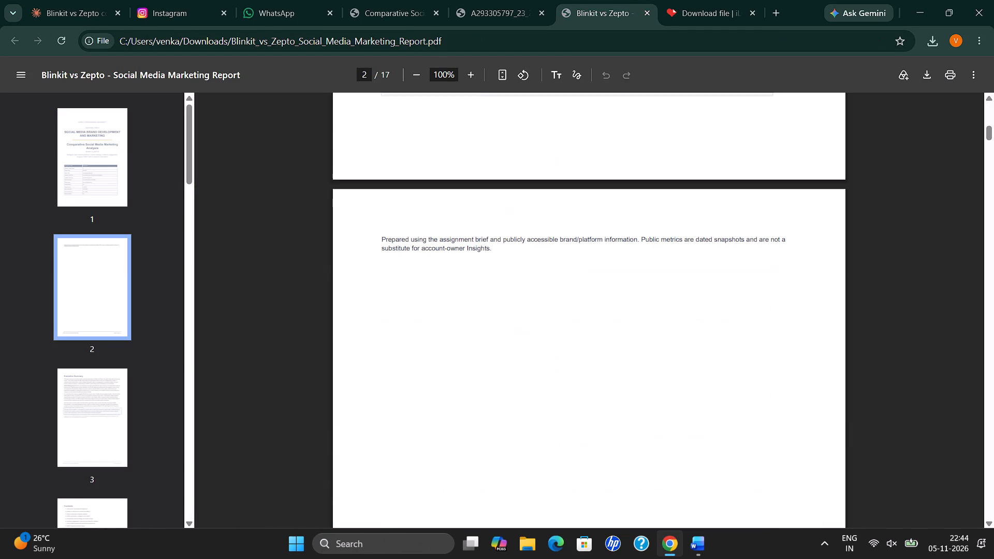
scroll(573, 263, down, 9)
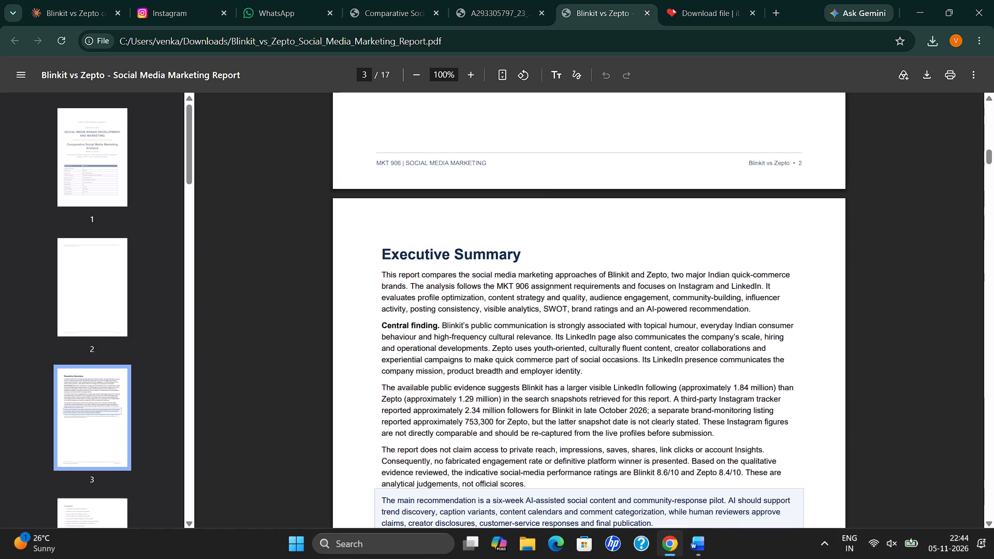
click(511, 0)
click(444, 2)
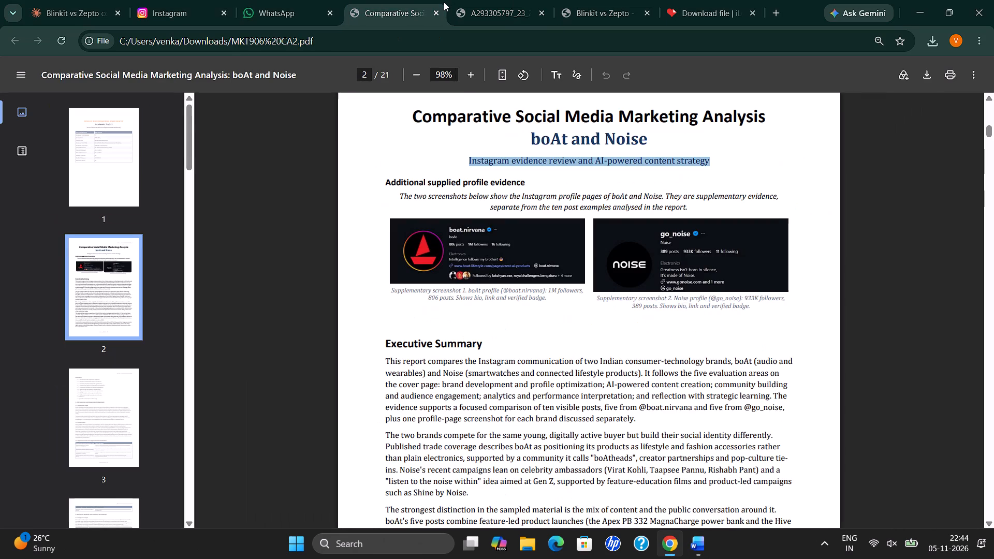
click(477, 177)
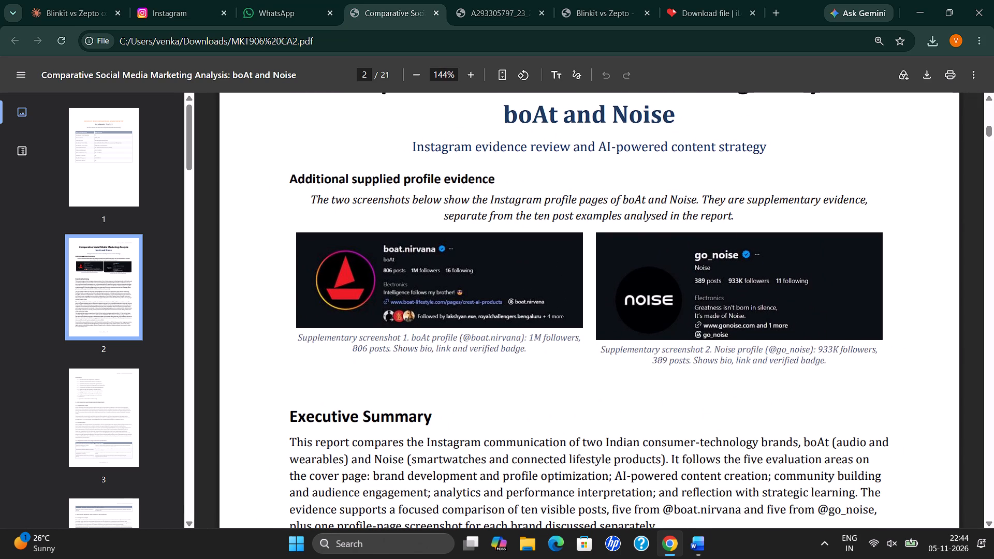
drag(290, 178, 509, 183)
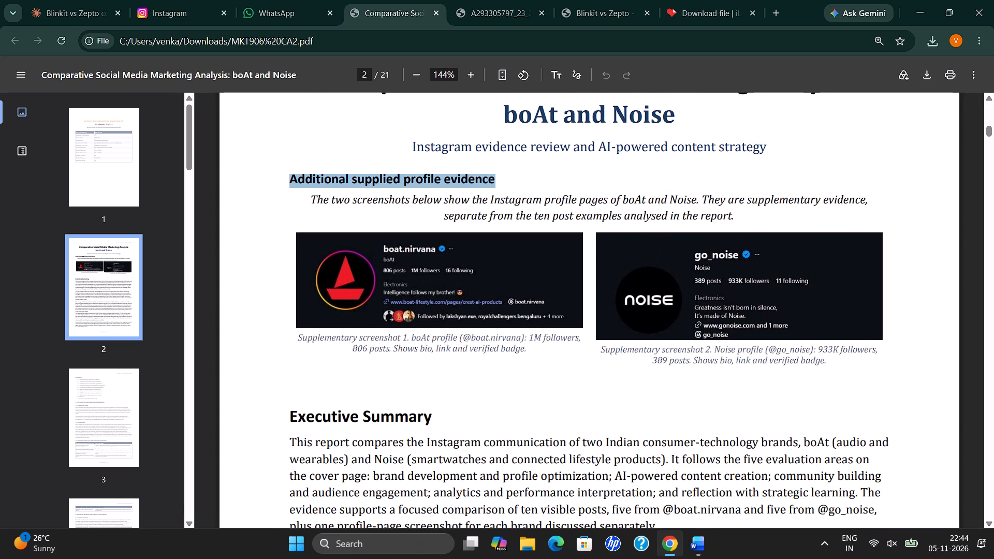
drag(509, 183, 502, 184)
drag(502, 184, 500, 184)
key(ctrl+c)
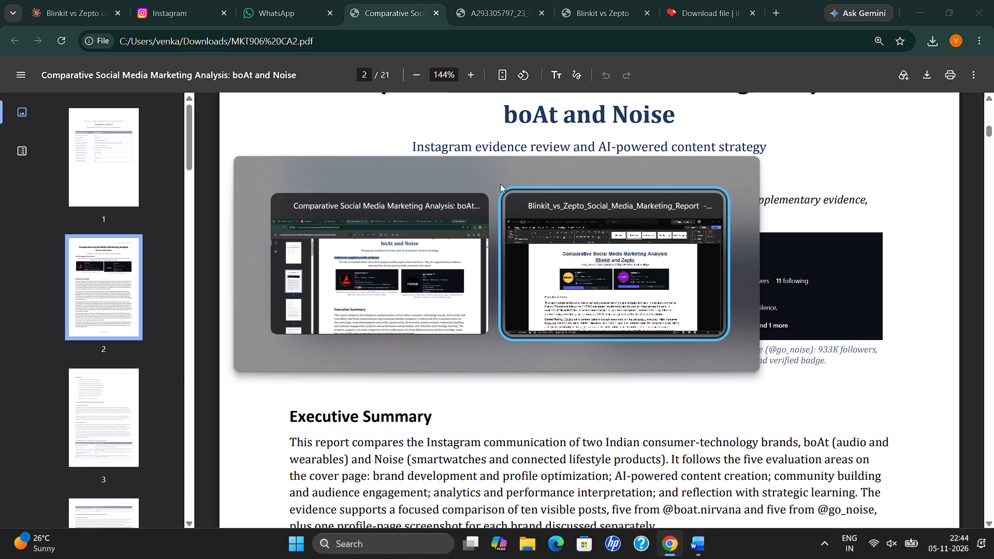
key(ctrl+v)
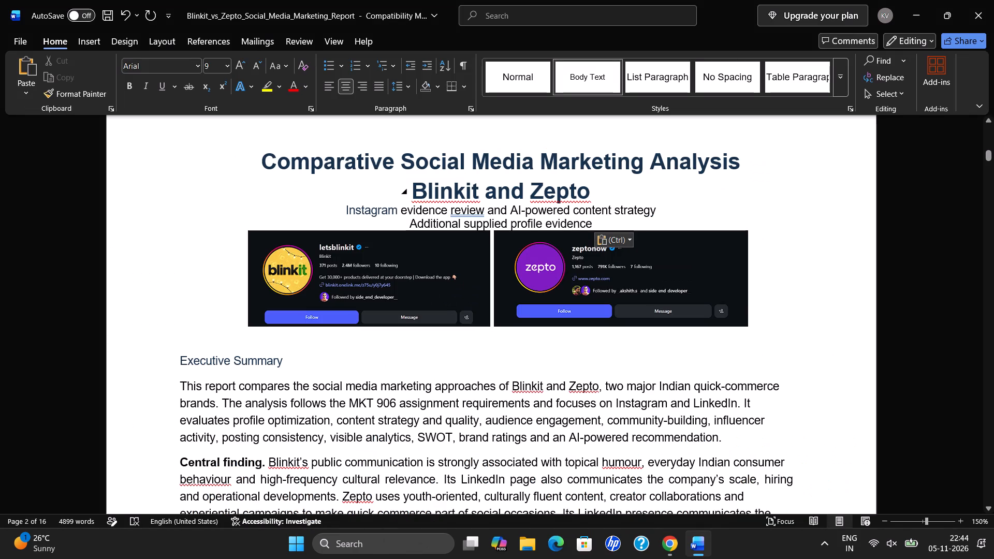
Left-align the pasted "Additional supplied profile evidence" heading, end it with a colon and start a new line below it.
click(325, 82)
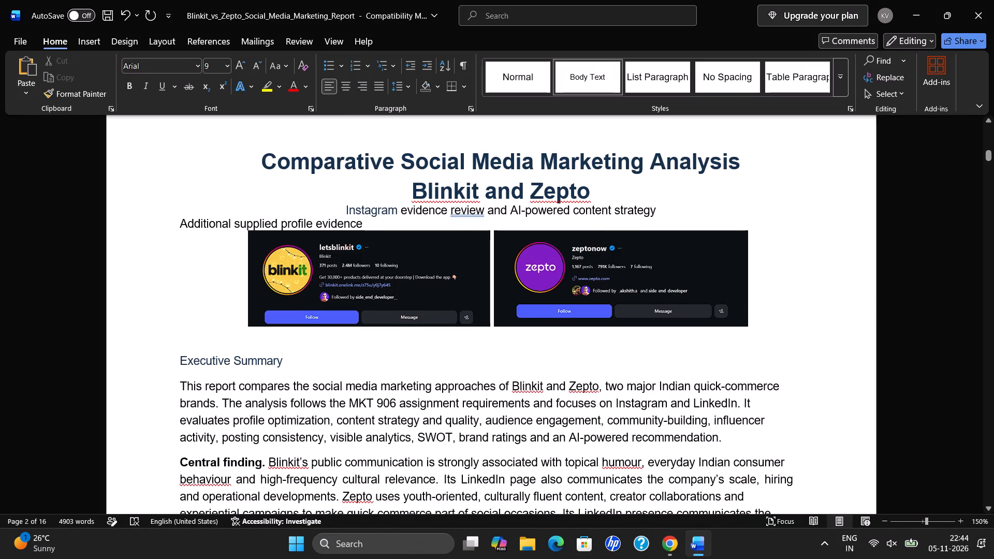
key(shift+colon)
key(Return)
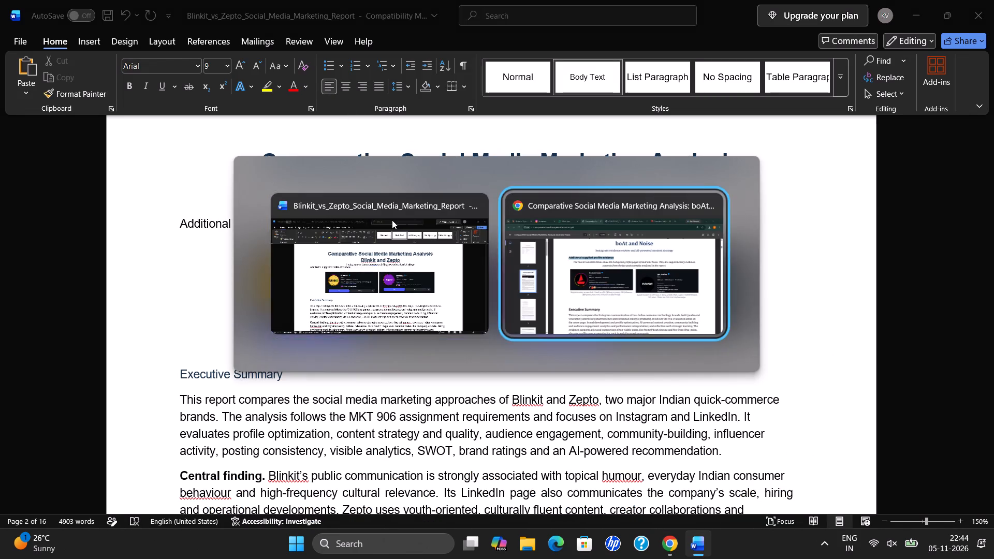
Copy the two-sentence note under "Additional supplied profile evidence" from the boAt and Noise PDF and paste it below that heading in the Word report.
drag(313, 197, 593, 213)
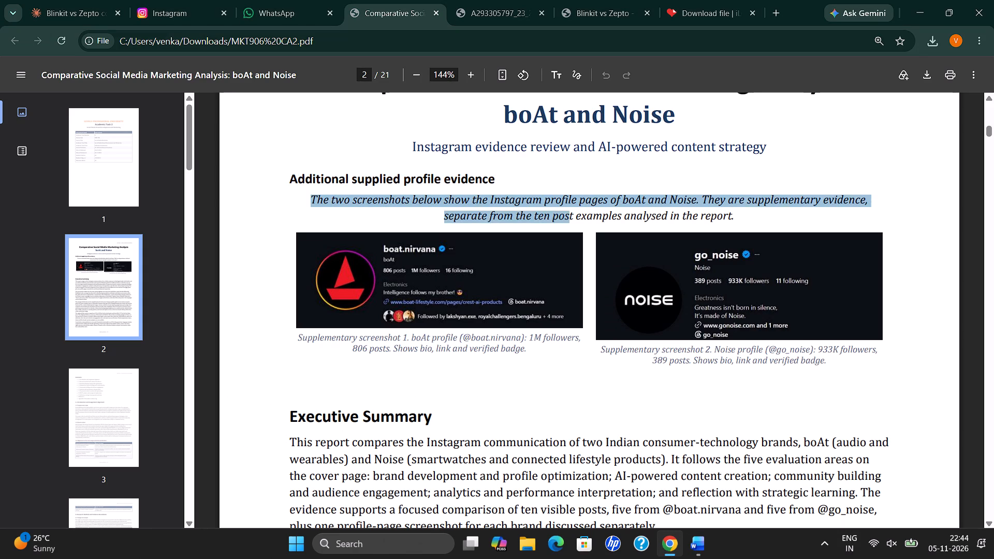
drag(593, 213, 736, 215)
key(ctrl+c)
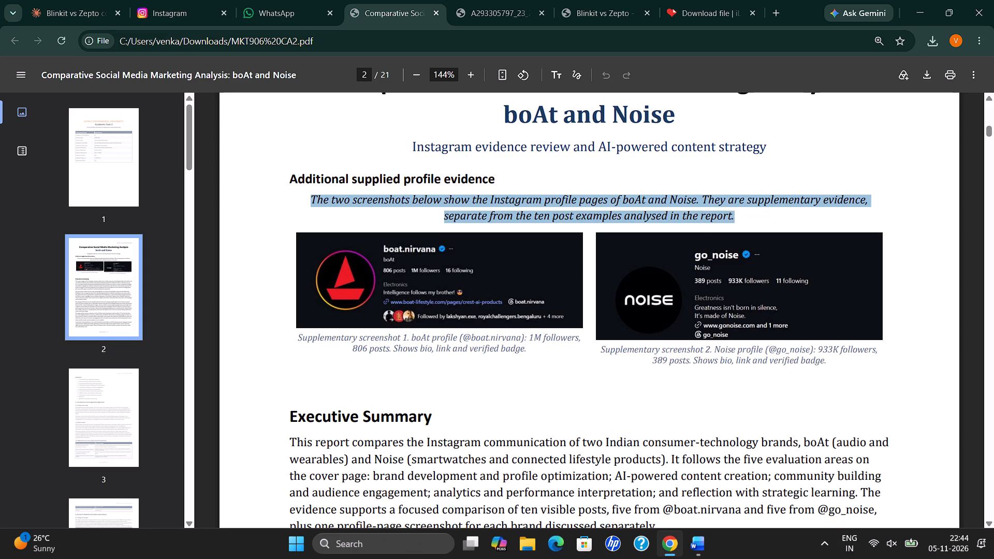
key(Tab)
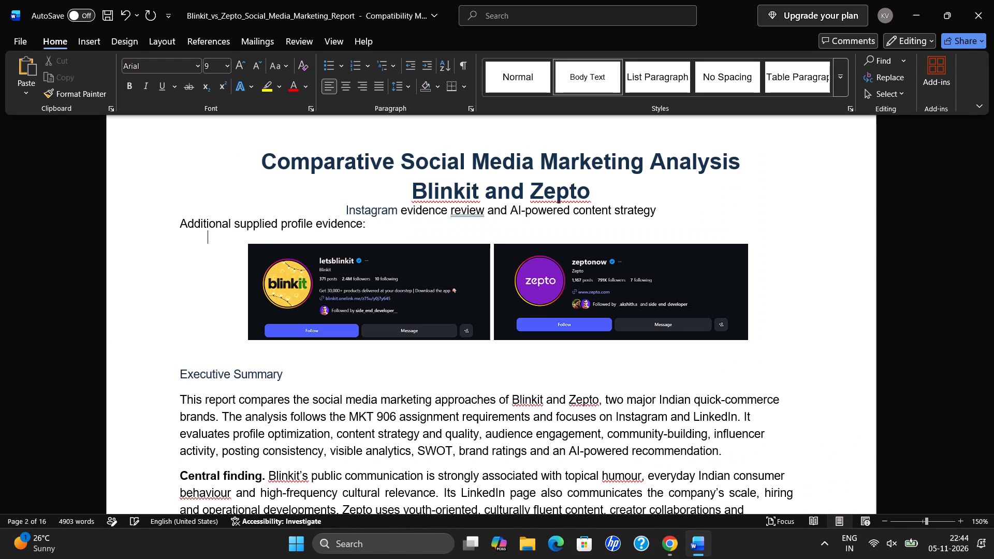
key(ctrl+v)
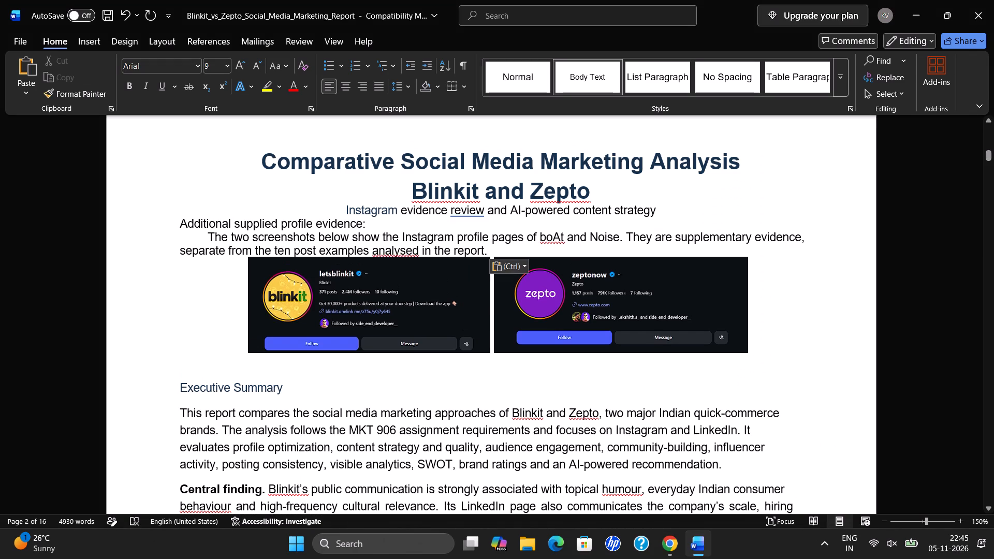
Format the pasted note about the two screenshots as italic, size 8 and centred.
drag(489, 250, 217, 237)
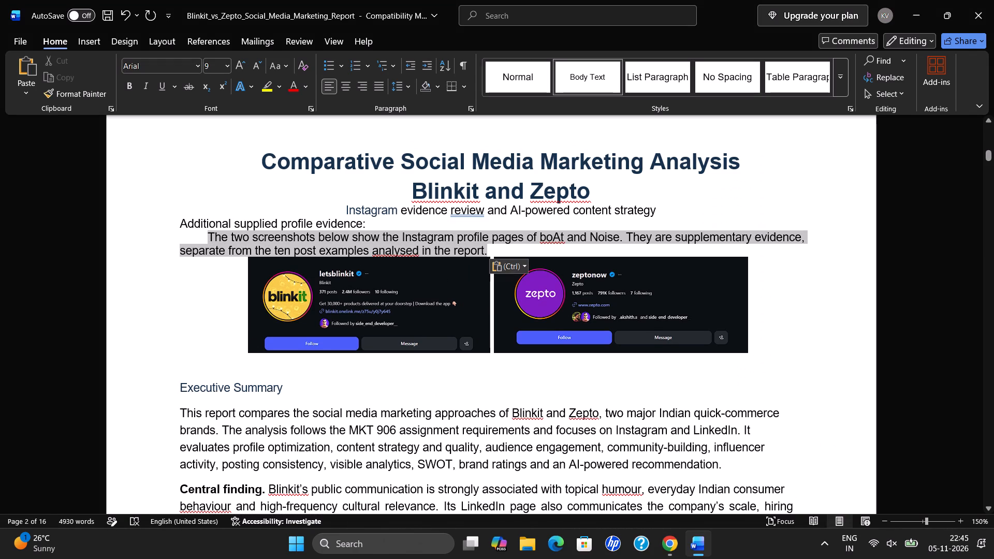
drag(217, 237, 217, 237)
click(151, 83)
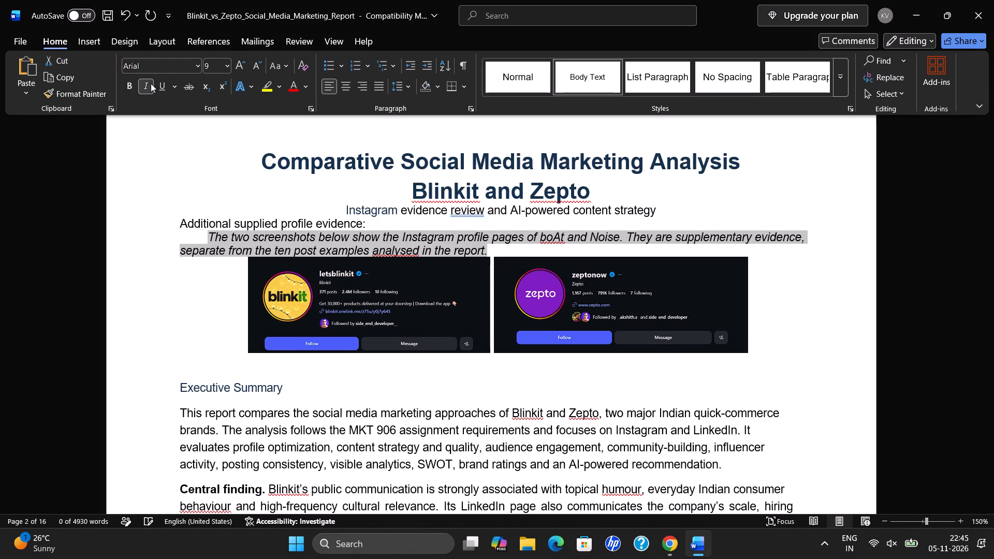
click(228, 65)
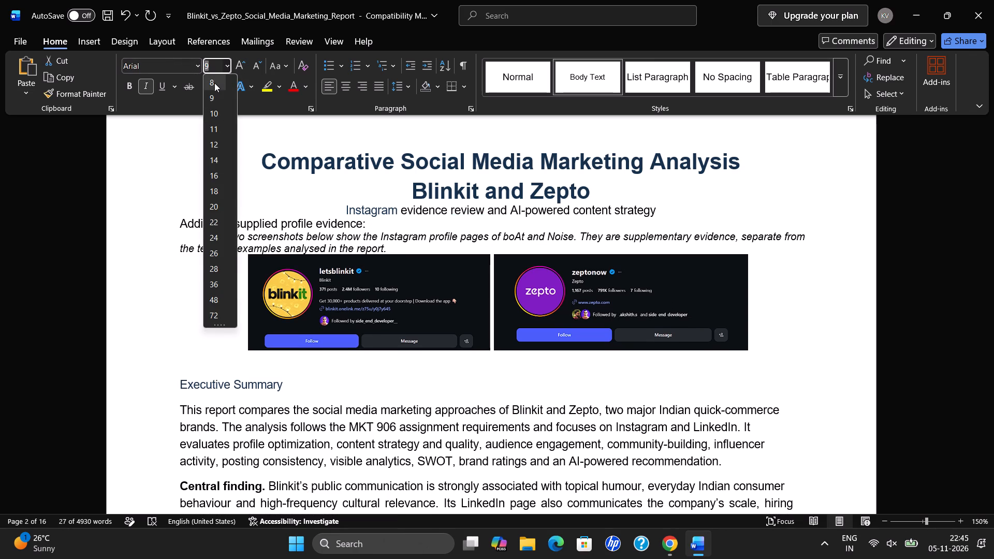
click(214, 83)
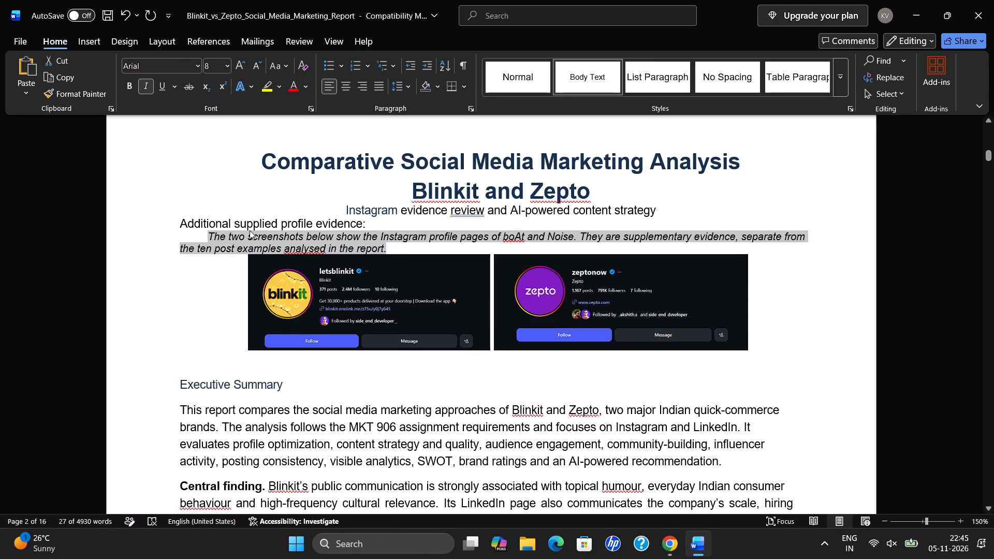
click(347, 86)
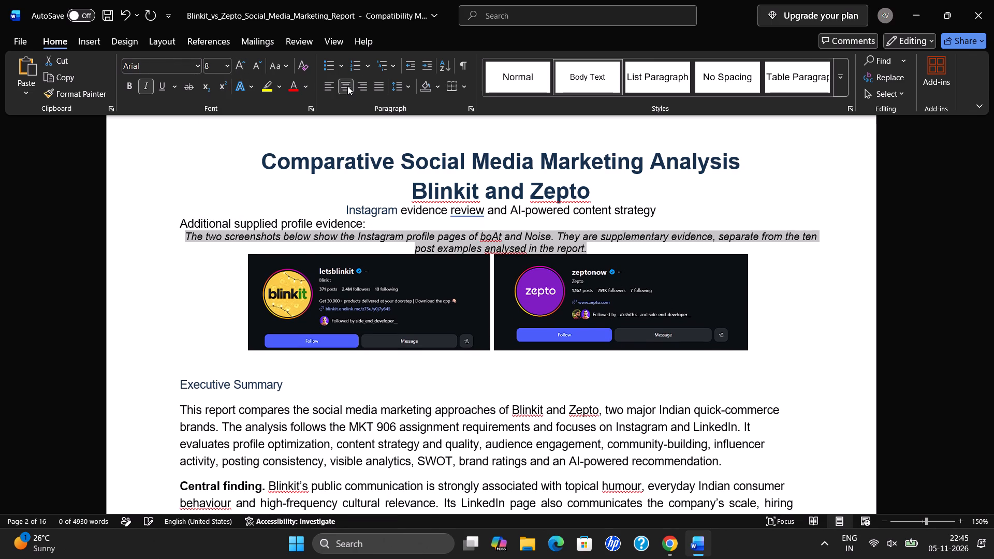
Select the "Additional supplied profile evidence:" heading and open the font choices for it.
click(368, 219)
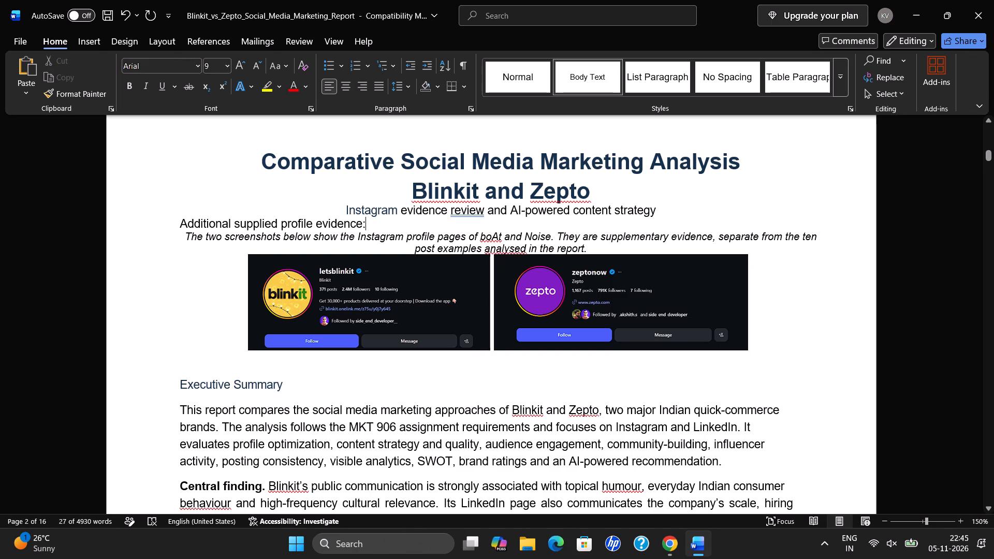
drag(366, 221, 188, 226)
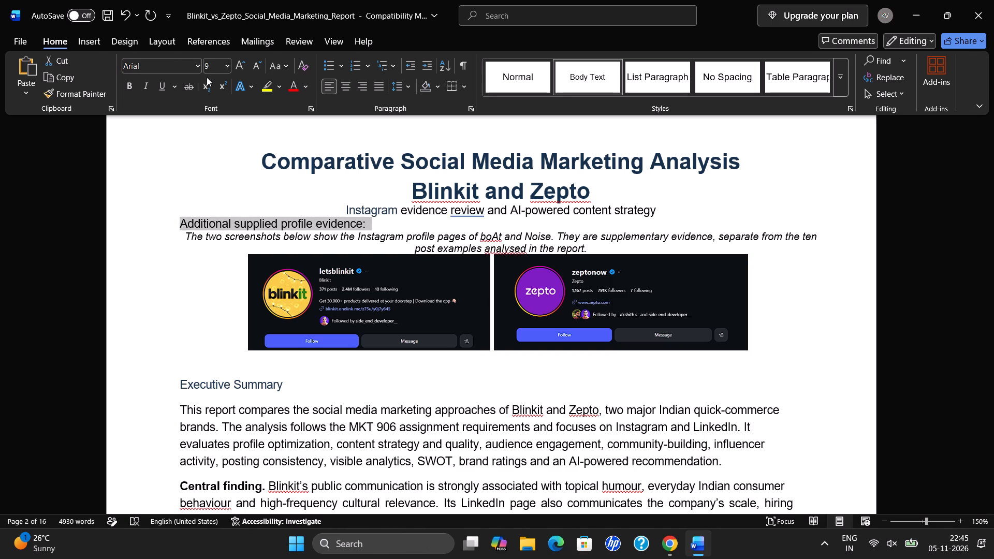
click(197, 66)
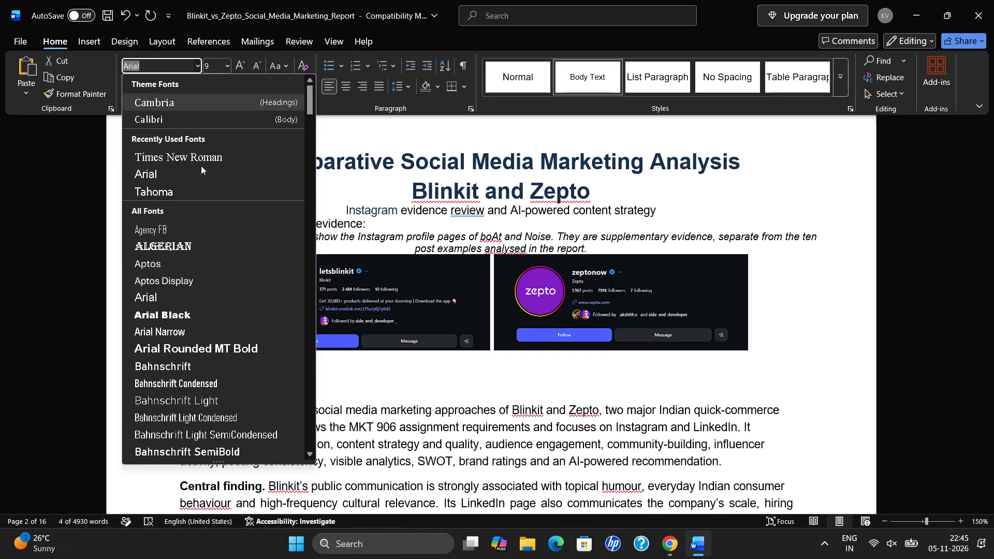
Format the "Additional supplied profile evidence:" heading as bold Arial, size 9.
click(199, 182)
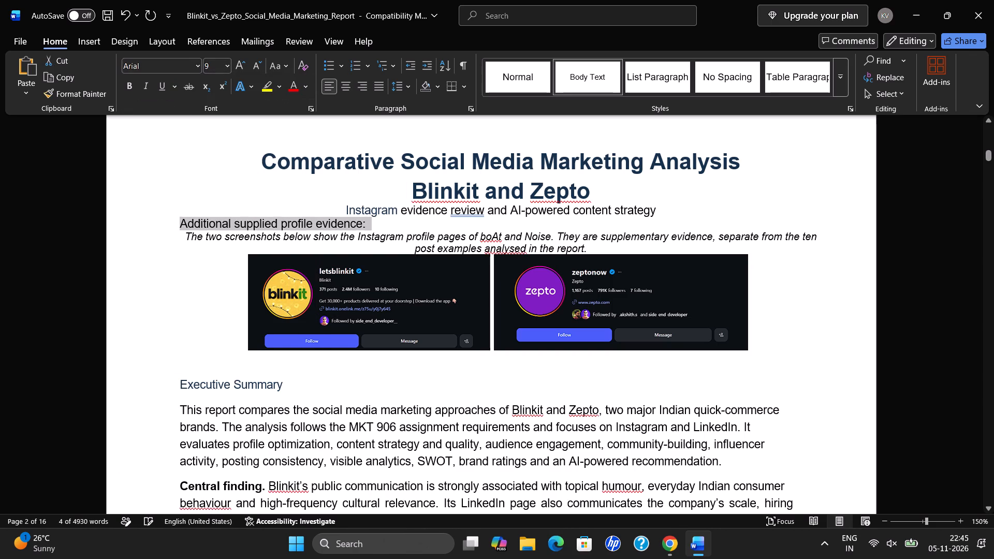
click(229, 62)
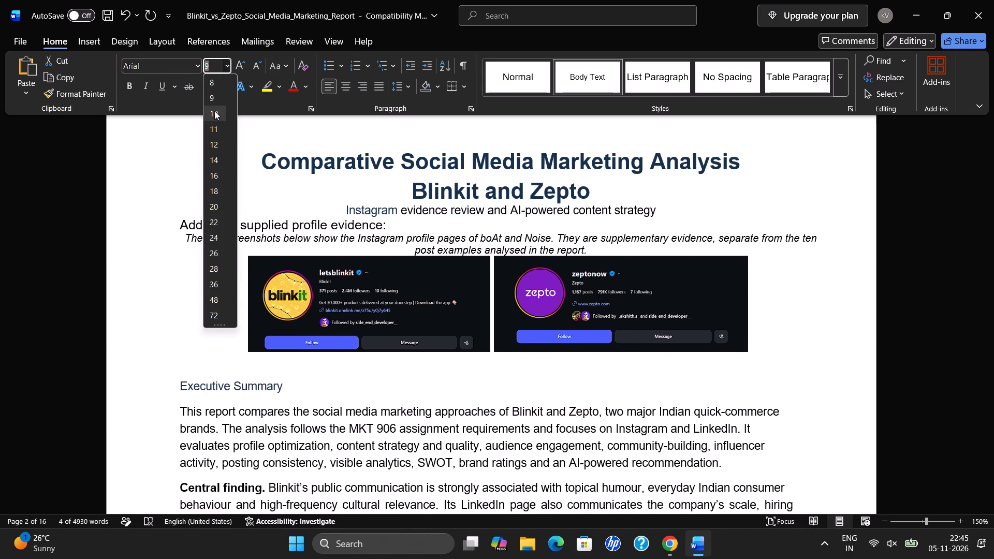
click(209, 101)
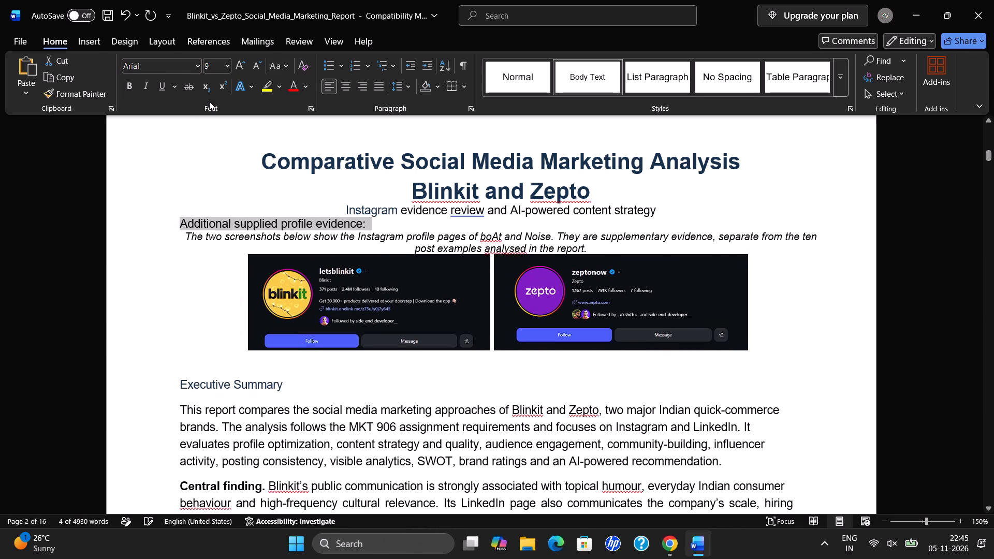
click(124, 79)
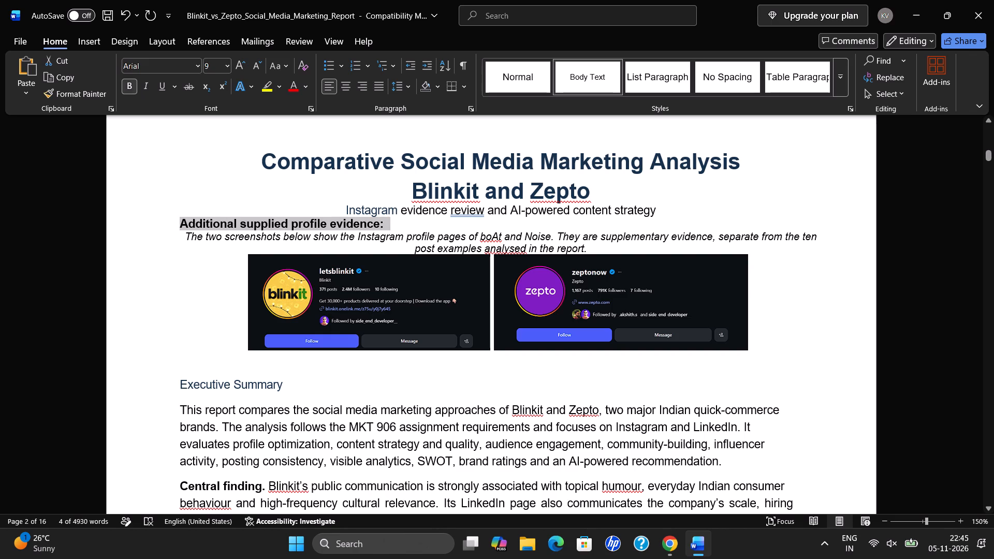
Add a blank line above and below the "Additional supplied profile evidence:" heading.
click(664, 206)
key(Return)
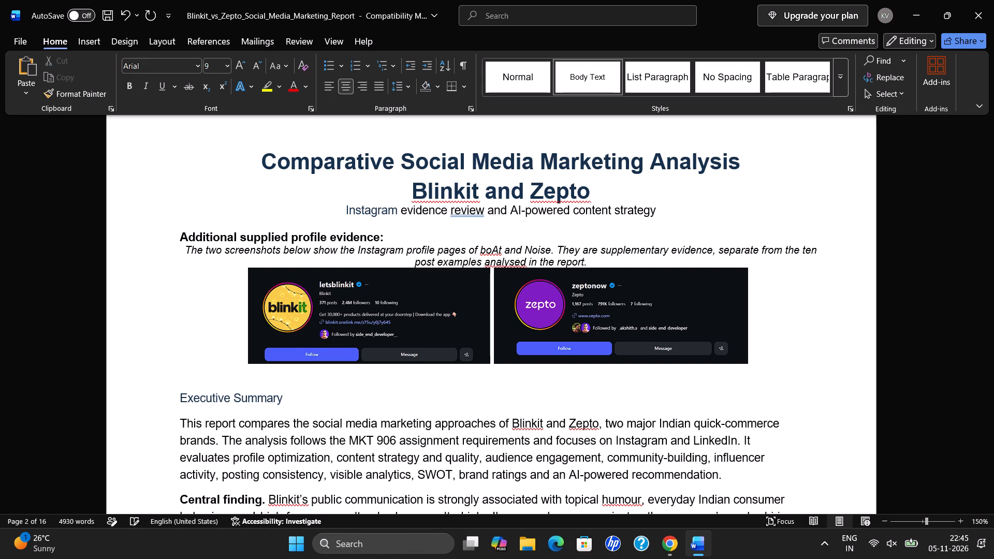
click(397, 233)
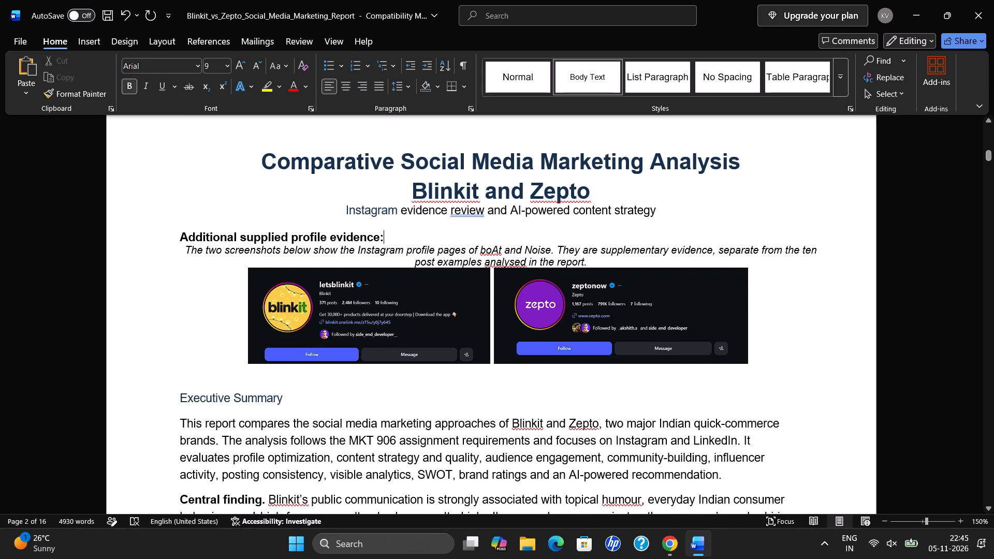
key(Return)
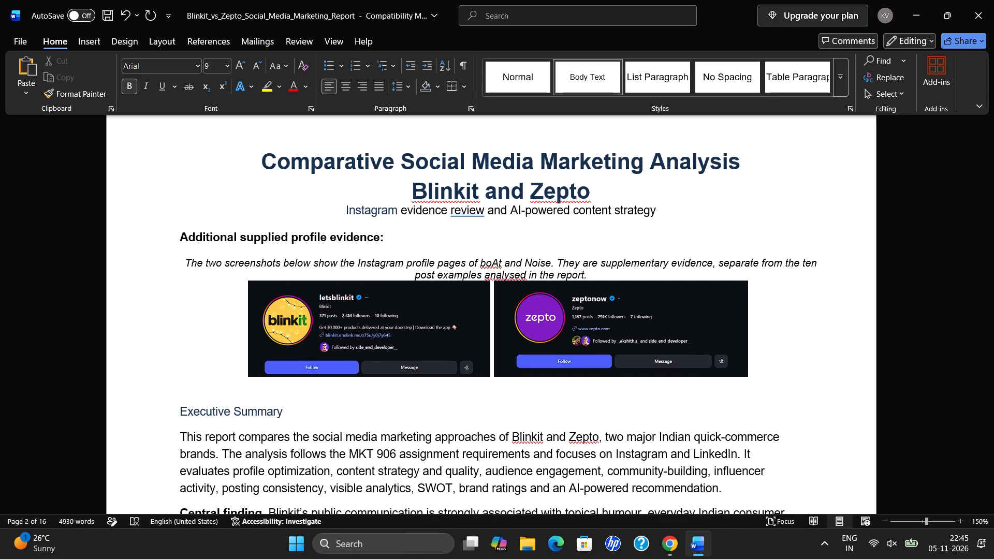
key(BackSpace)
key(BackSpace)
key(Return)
In the italic note above the profile screenshots, replace the brand name boAt with "blinkit" and Noise with "zepto".
double_click(496, 267)
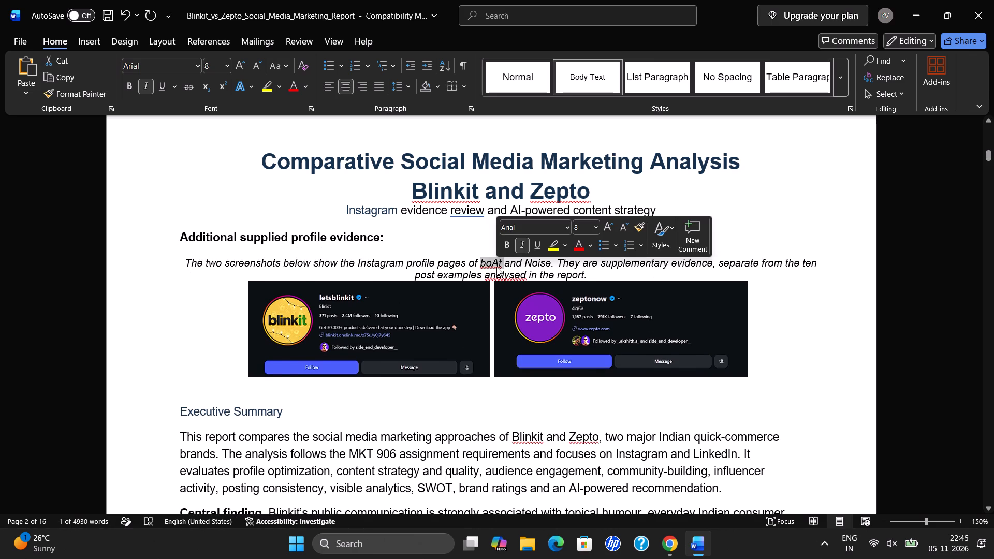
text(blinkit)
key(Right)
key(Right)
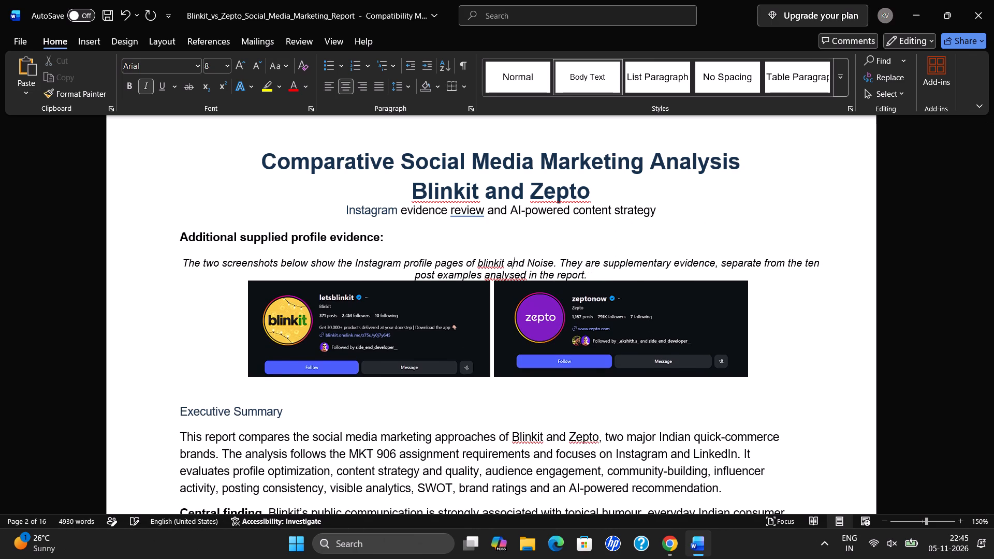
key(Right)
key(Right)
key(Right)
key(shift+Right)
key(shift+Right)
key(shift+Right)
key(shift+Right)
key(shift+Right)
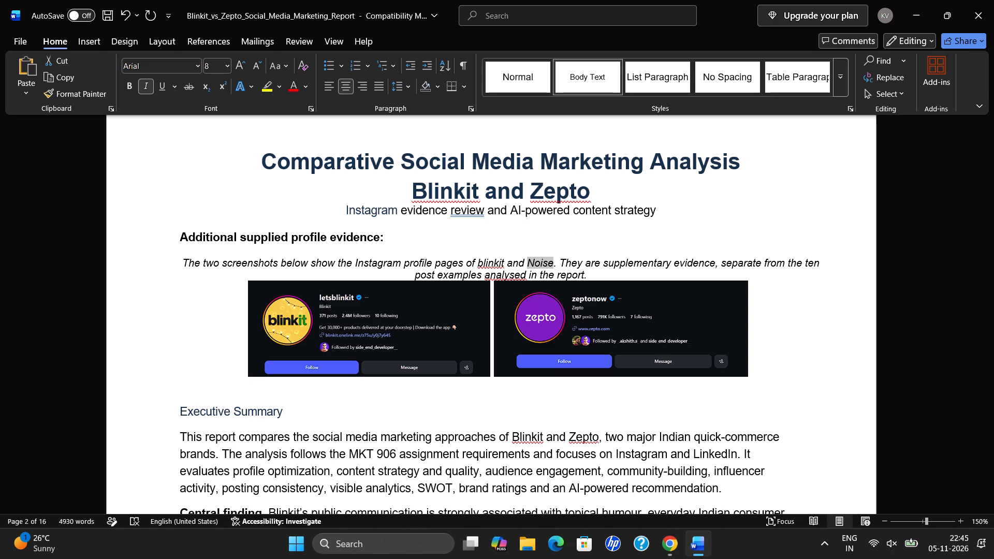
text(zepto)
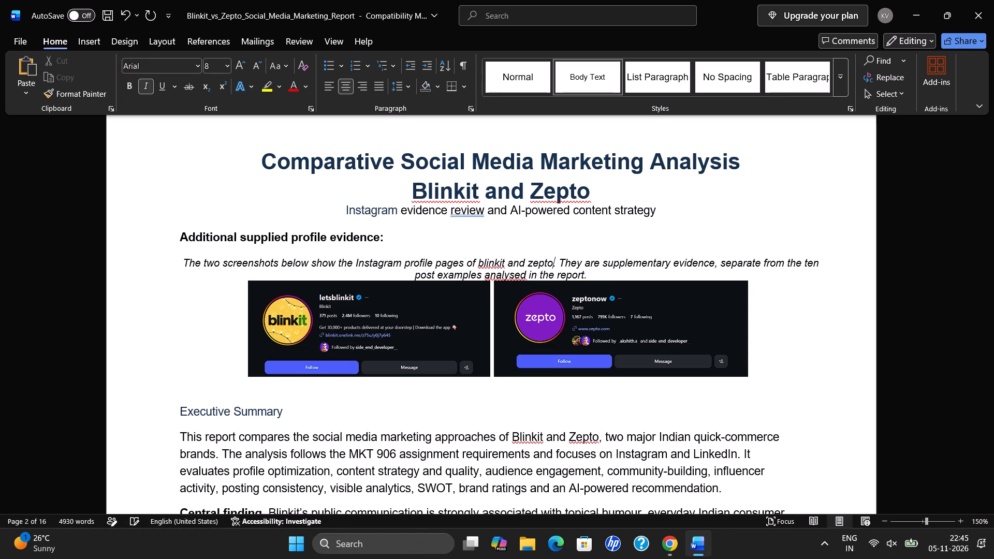
Review the report from the profile evidence section down through the Executive Summary.
scroll(496, 267, down, 1)
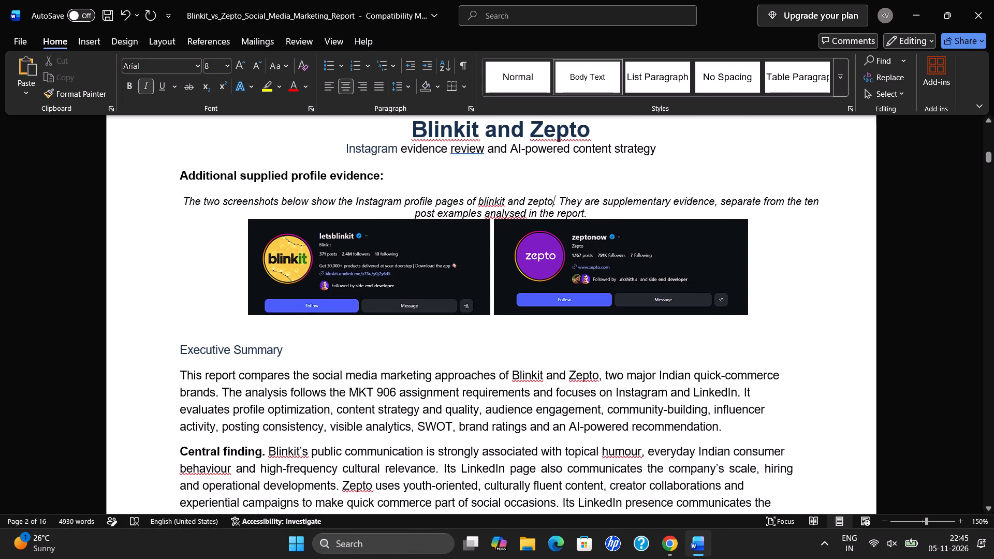
scroll(496, 267, down, 1)
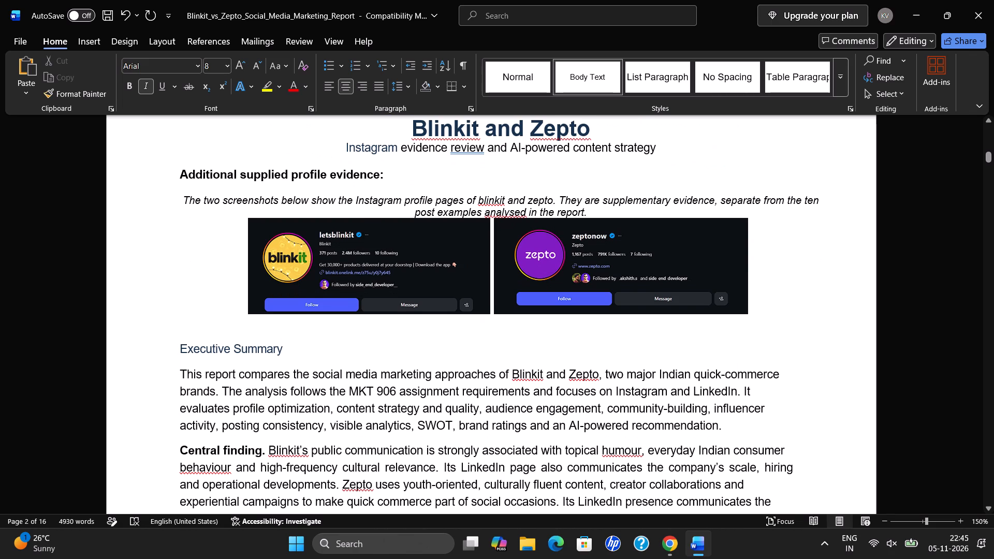
scroll(496, 267, down, 1)
scroll(496, 267, up, 1)
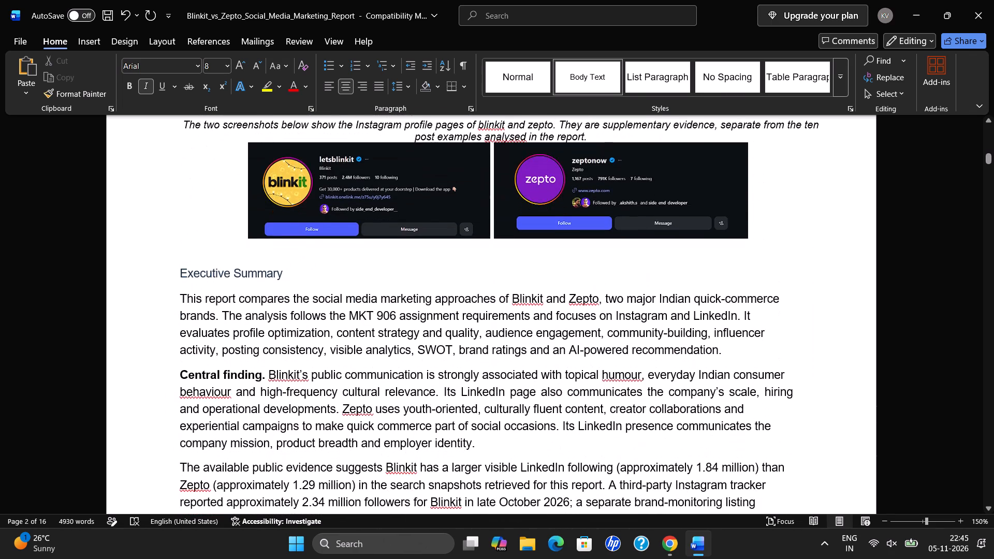
scroll(496, 267, down, 2)
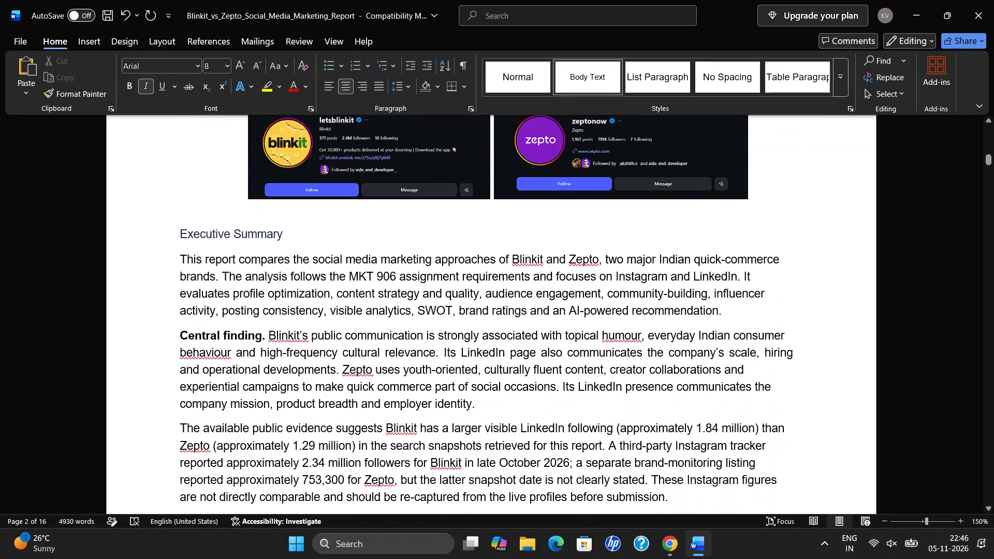
Review the report from the Executive Summary through the contents list to the Introduction and Assignment Alignment section.
scroll(496, 267, down, 1)
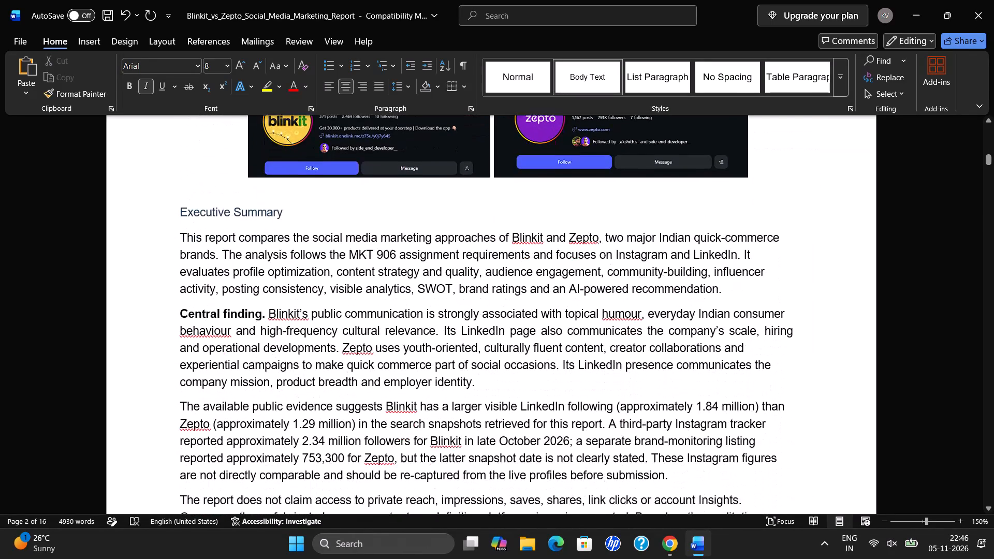
scroll(496, 267, down, 2)
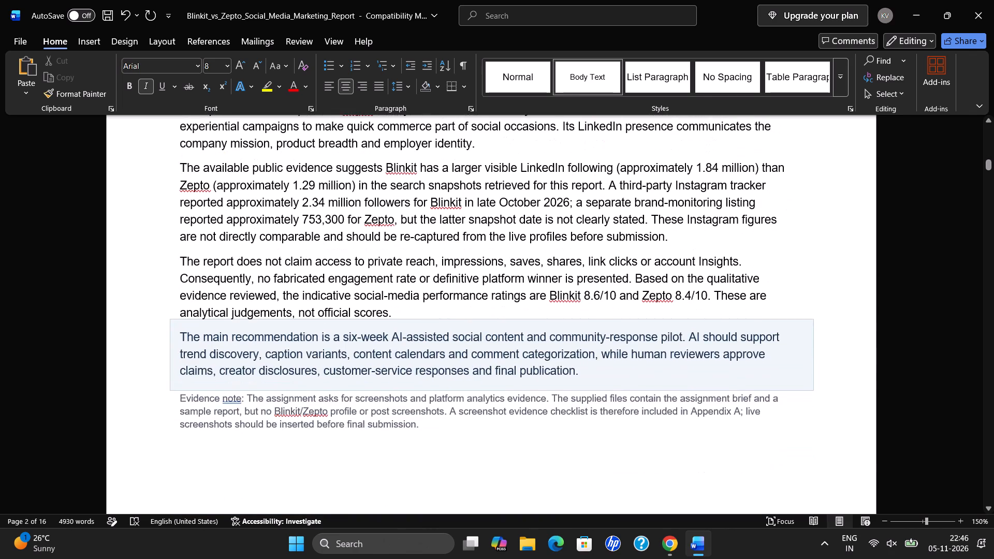
scroll(496, 267, down, 3)
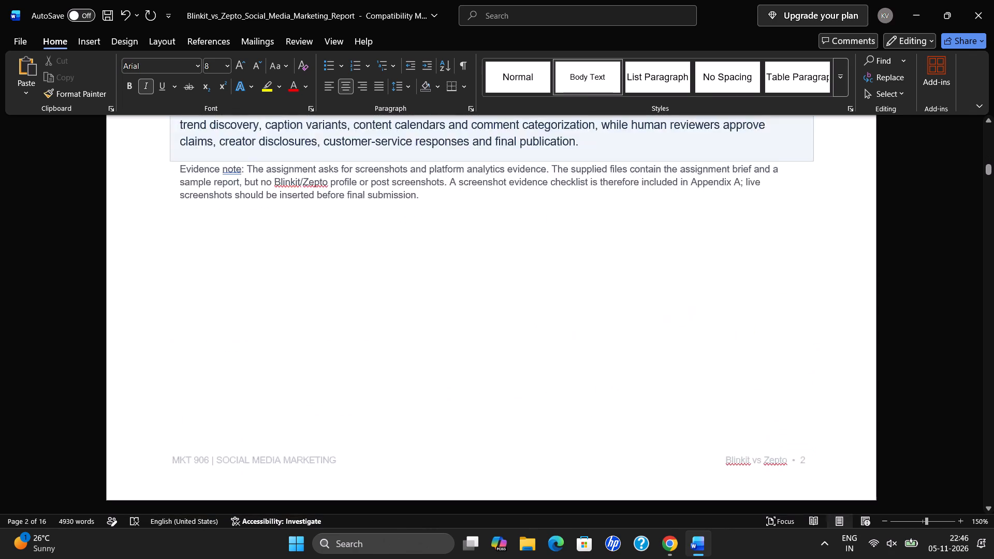
scroll(496, 267, down, 2)
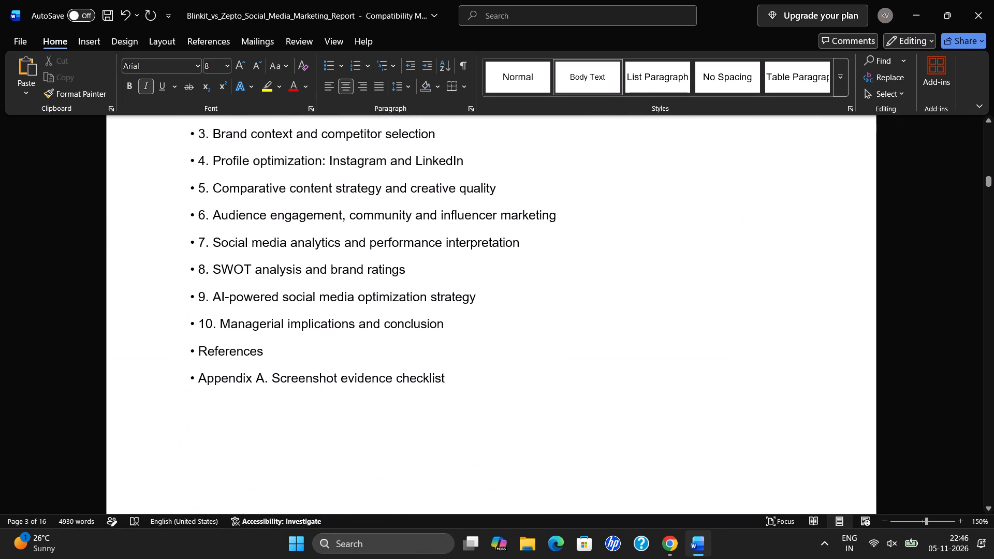
ctrl+scroll(373, 343, down, 4)
scroll(373, 343, down, 4)
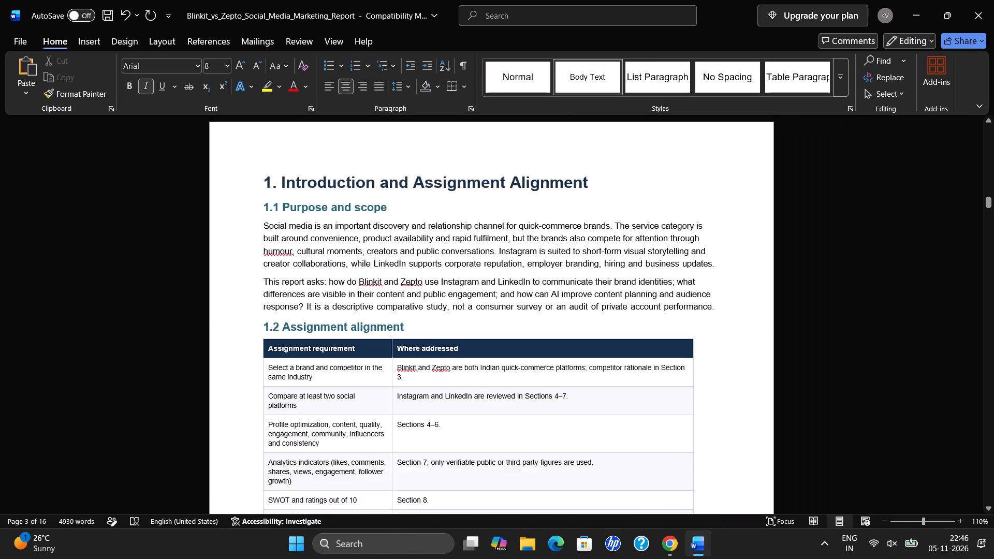
scroll(373, 343, down, 3)
ctrl+scroll(373, 343, up, 2)
scroll(373, 343, up, 2)
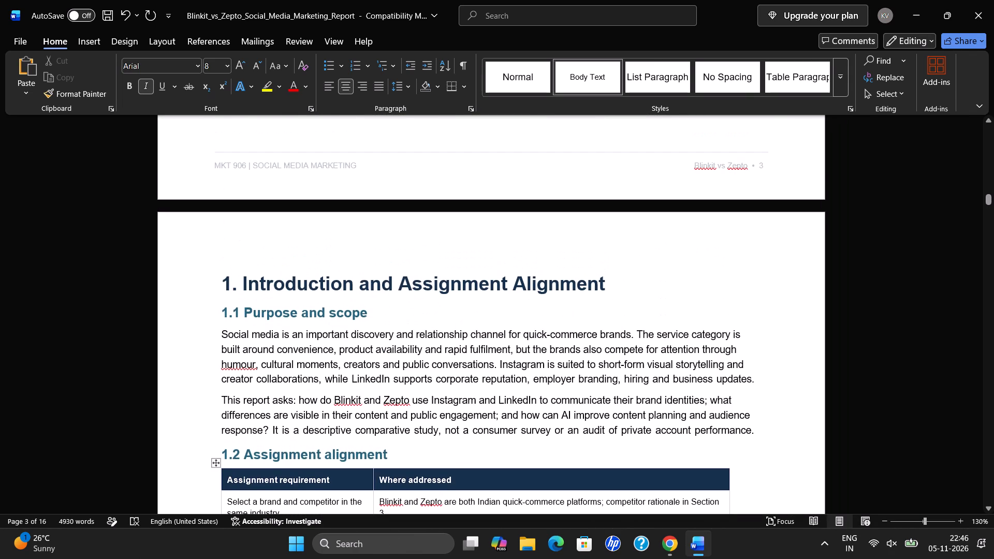
scroll(373, 343, down, 1)
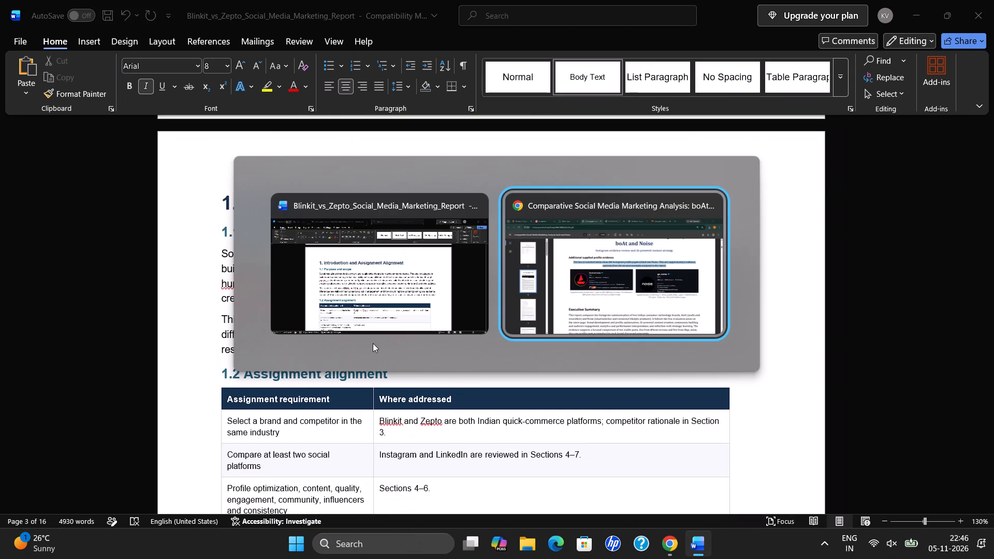
In Chrome, examine the boAt and Noise sample PDF from its Executive Summary through the Figure 1 post screenshot in Section 4.3.
scroll(373, 343, down, 6)
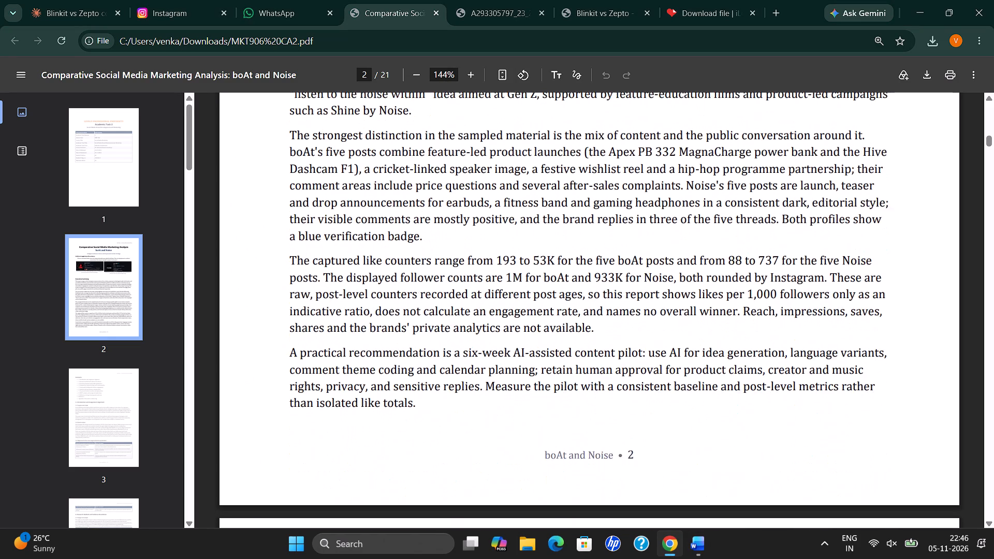
scroll(373, 343, down, 9)
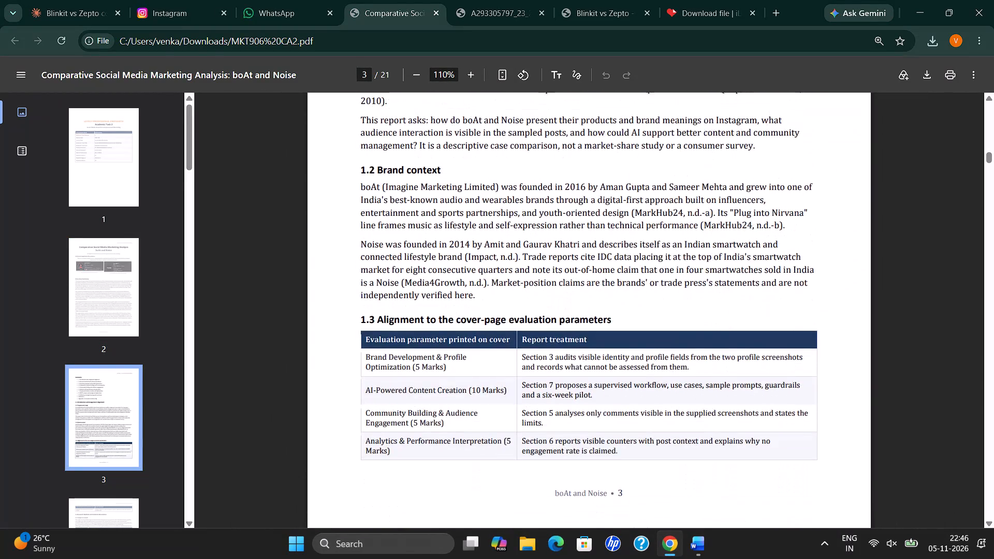
scroll(373, 343, down, 14)
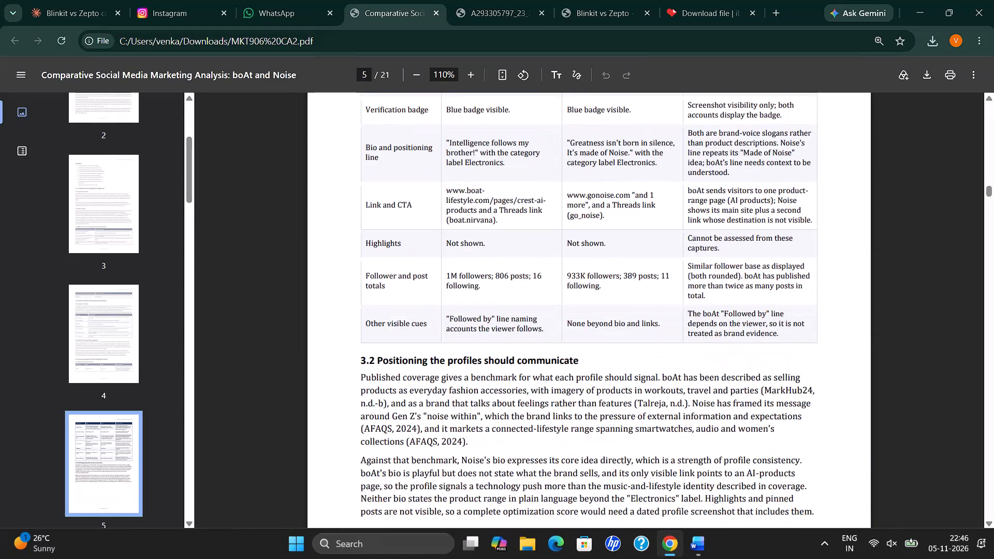
scroll(373, 343, down, 12)
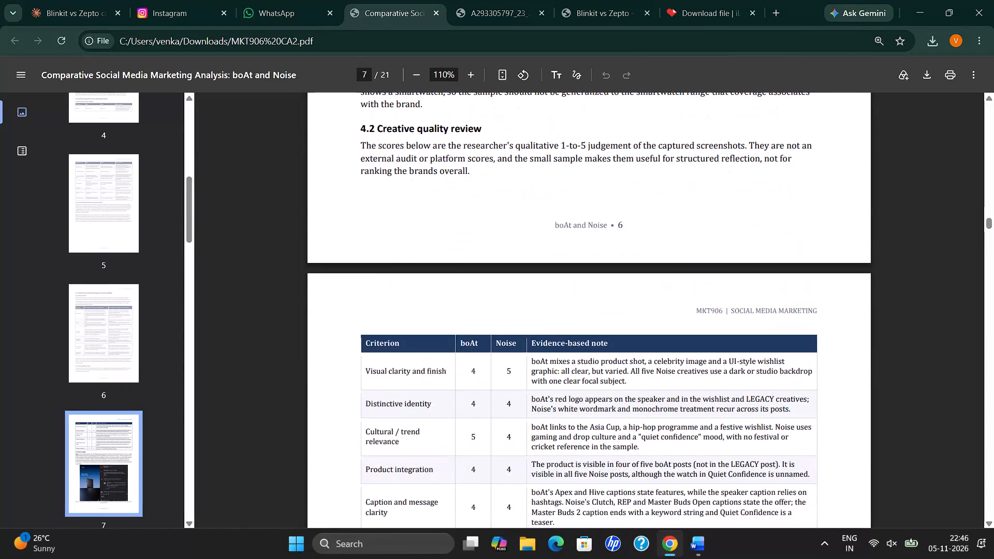
scroll(373, 343, down, 4)
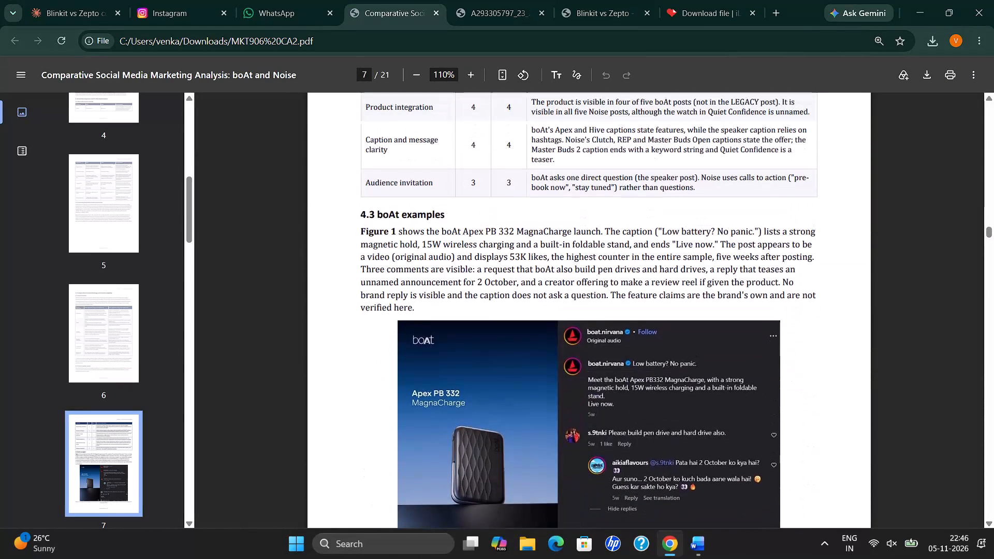
scroll(373, 343, down, 2)
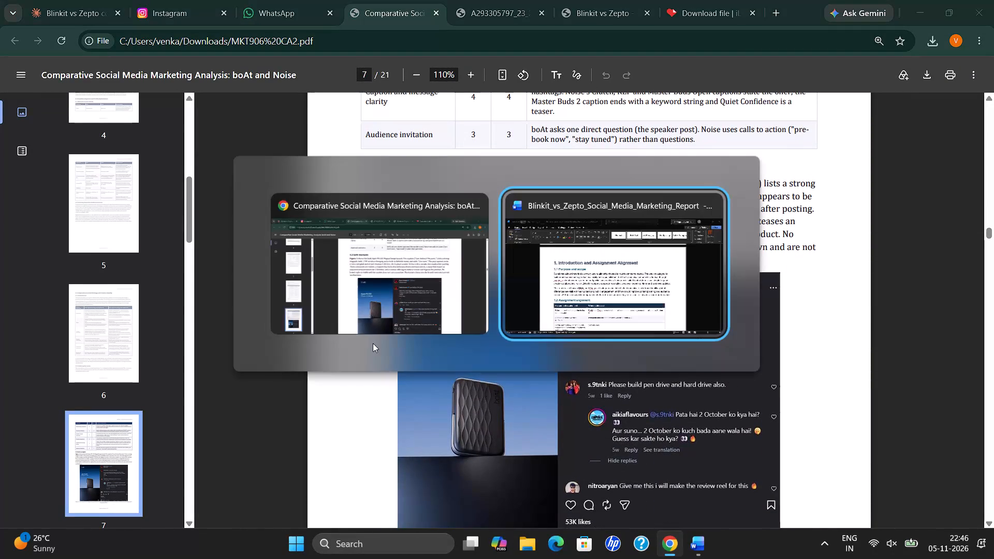
In the Word report, delete the stray citation code ending the first paragraph of Section 6.3 Influencer marketing.
scroll(382, 411, down, 5)
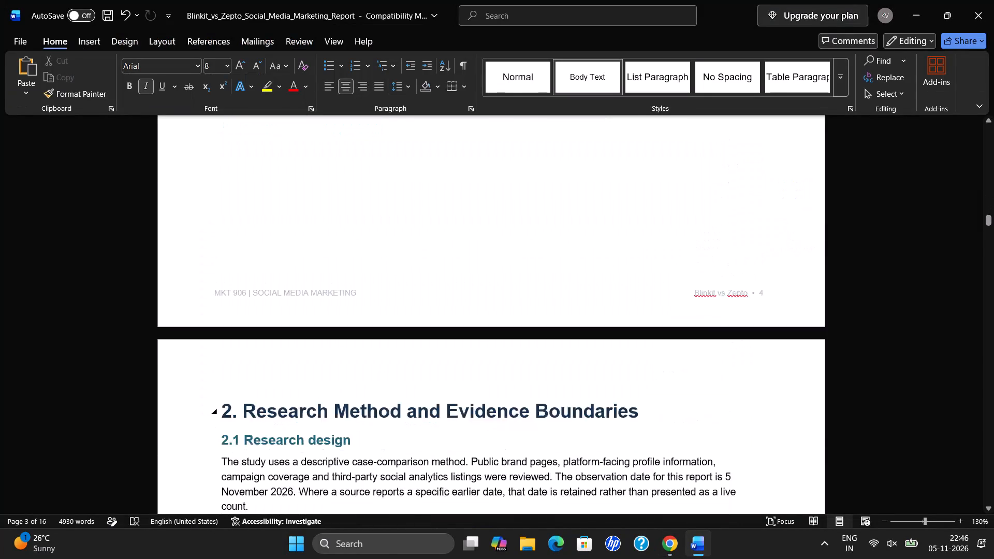
scroll(382, 411, down, 12)
scroll(382, 411, up, 1)
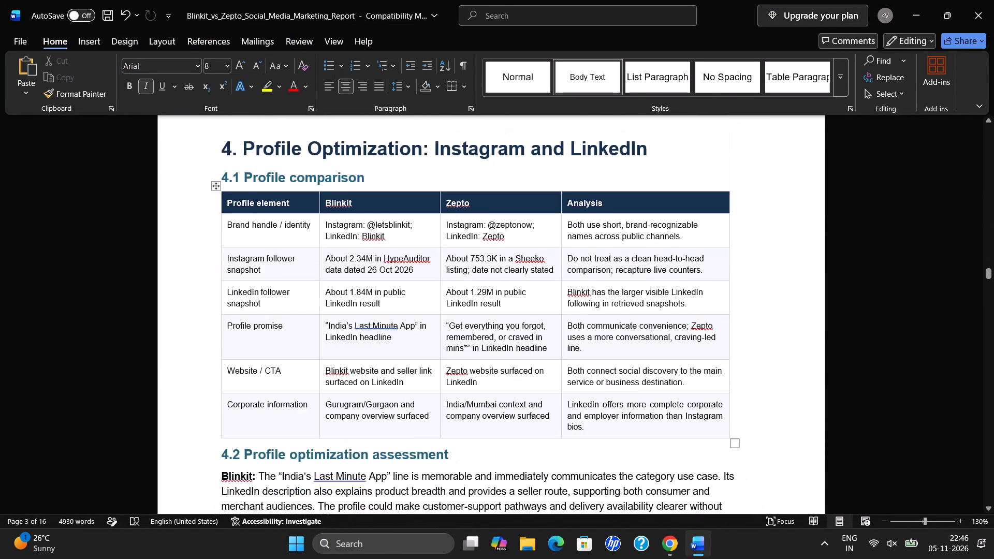
scroll(382, 411, up, 2)
scroll(382, 411, down, 8)
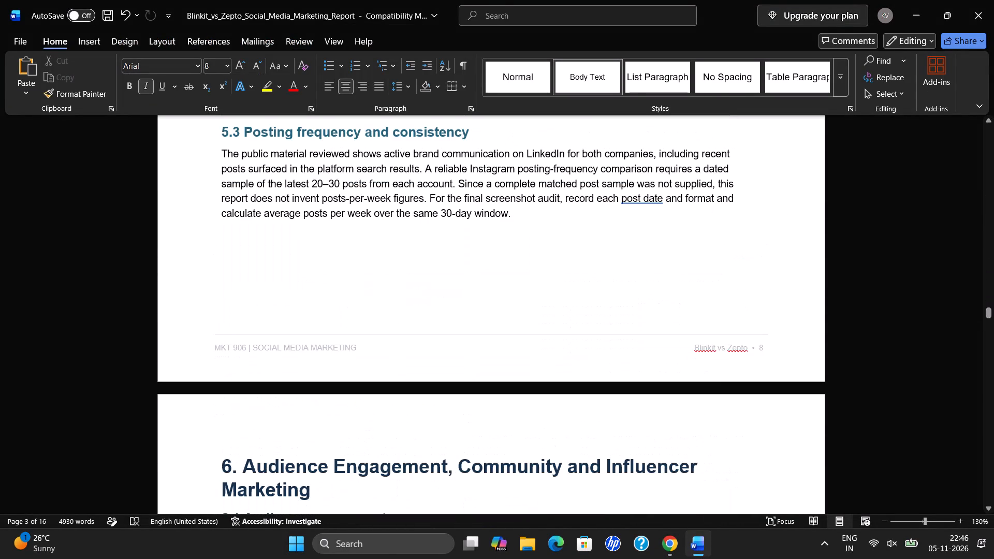
ctrl+scroll(382, 411, down, 1)
scroll(382, 411, down, 3)
ctrl+scroll(382, 411, down, 2)
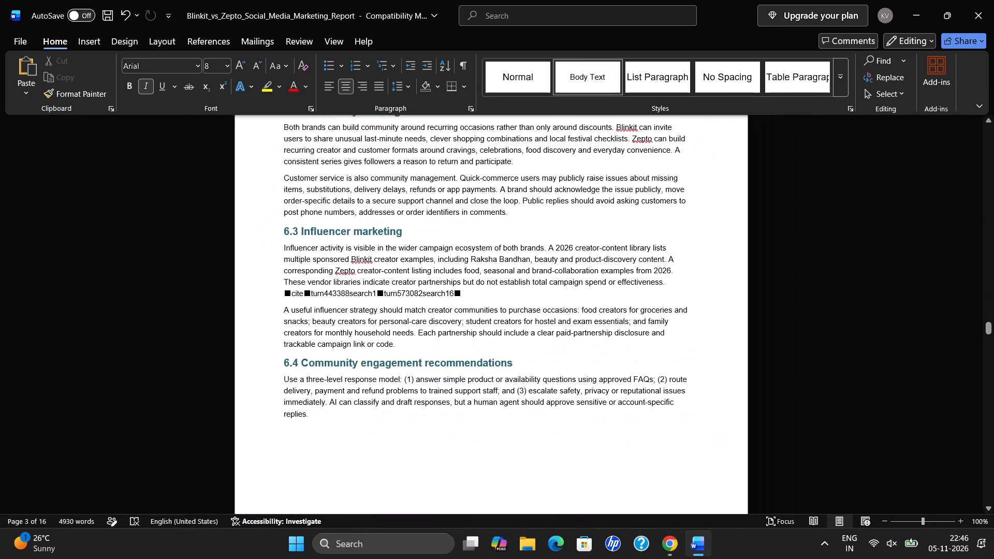
scroll(382, 411, up, 1)
drag(468, 448, 284, 445)
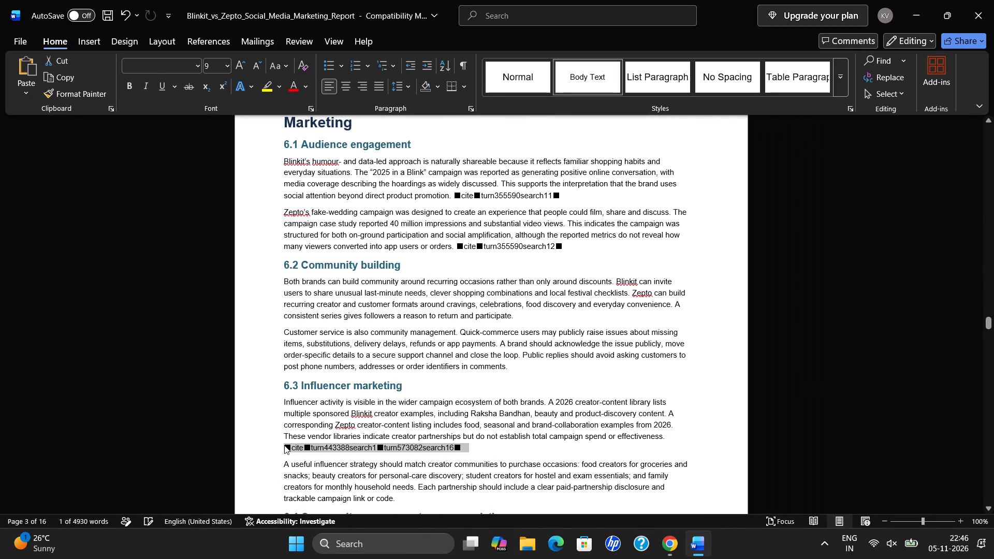
key(BackSpace)
Delete the stray citation code and the extra space ending the Zepto fake-wedding paragraph in Section 6.1.
drag(576, 245, 463, 241)
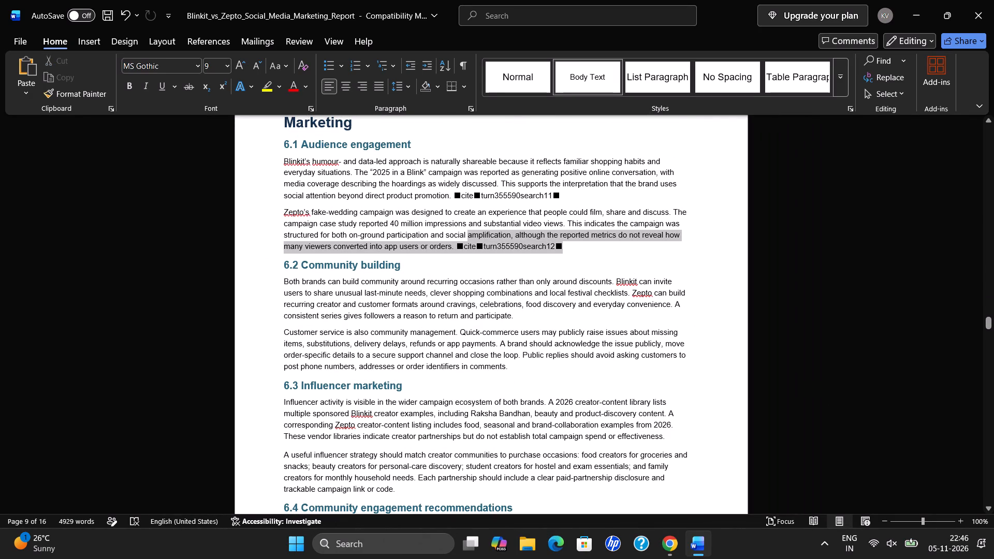
drag(463, 241, 459, 245)
key(BackSpace)
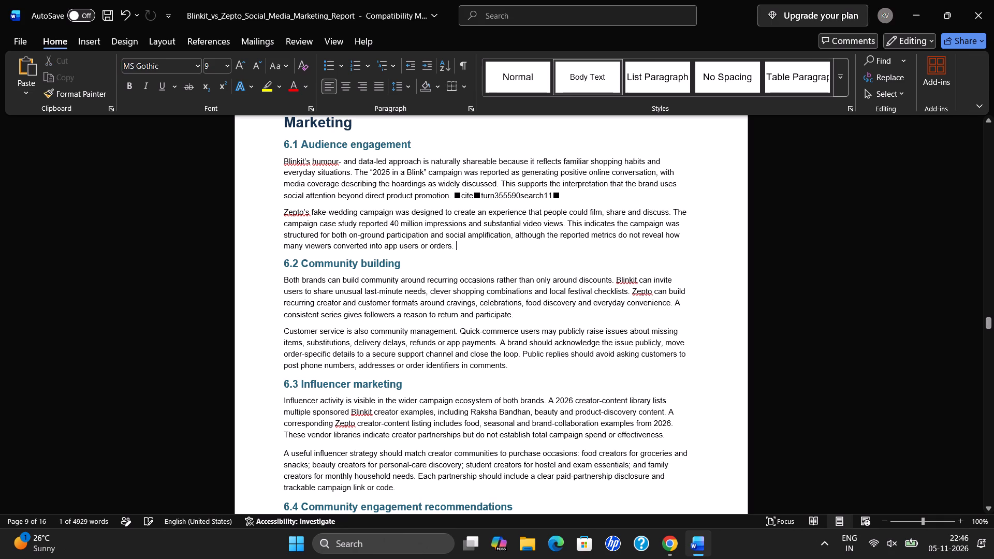
key(BackSpace)
Delete the stray citation code ending the first paragraph of Section 6.1, about Blinkit's humour- and data-led approach.
click(568, 197)
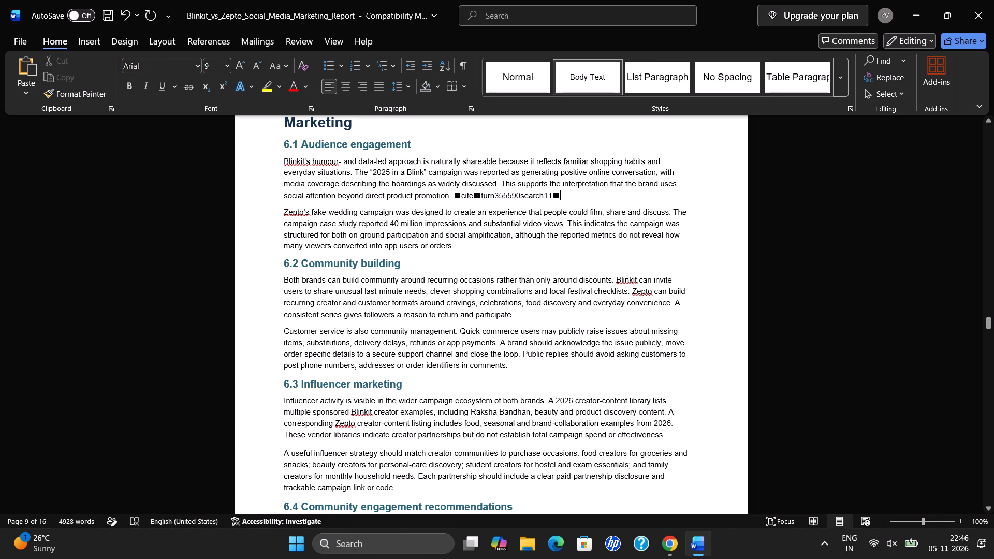
key(shift+Left)
key(shift+Left)
key(shift+Left)
key(shift+Left)
key(shift+Left)
key(shift+Left)
key(shift+Left)
key(shift+Left)
key(shift+Left)
key(shift+Left)
key(shift+Left)
key(shift+Left)
key(shift+Left)
key(shift+Left)
key(shift+Left)
key(shift+Left)
key(shift+Left)
key(shift+Left)
key(shift+Left)
key(shift+Left)
key(shift+Left)
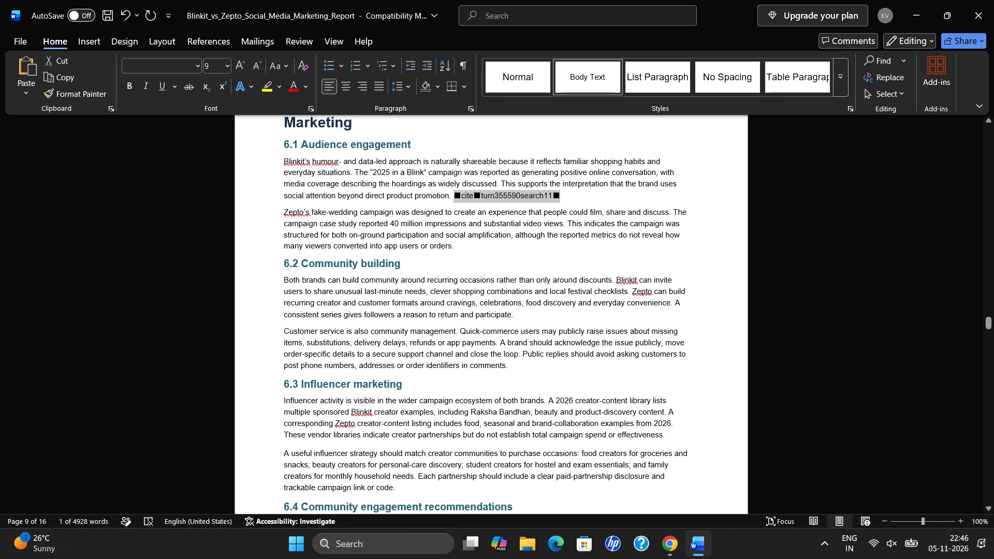
key(shift+Left)
key(BackSpace)
Review the report's Sections 5 and 4, including the profile comparison table, and the appendix's capture protocol and analytics worksheet.
scroll(568, 197, up, 3)
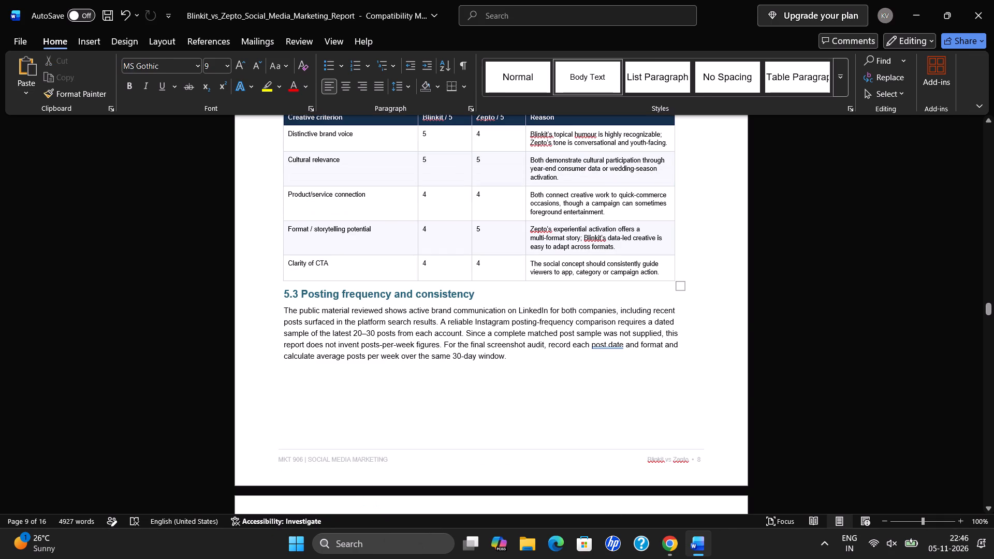
scroll(568, 197, up, 7)
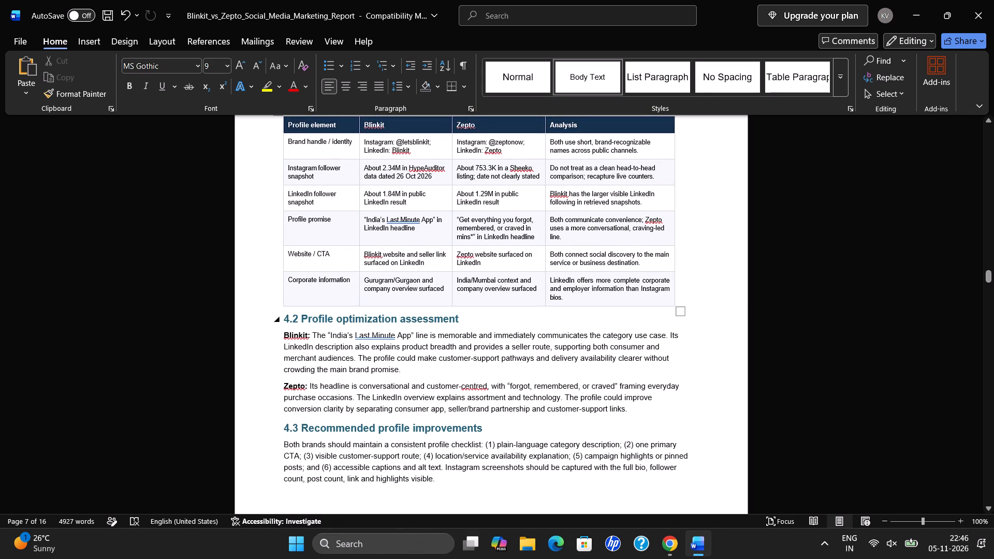
scroll(560, 356, right, 1)
scroll(560, 356, down, 1)
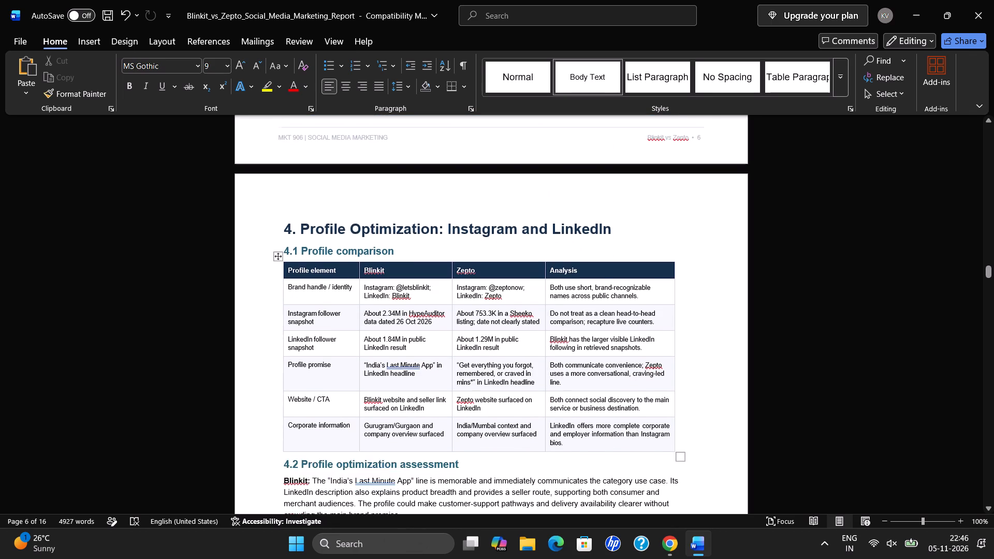
scroll(560, 356, down, 1)
ctrl+scroll(560, 356, up, 3)
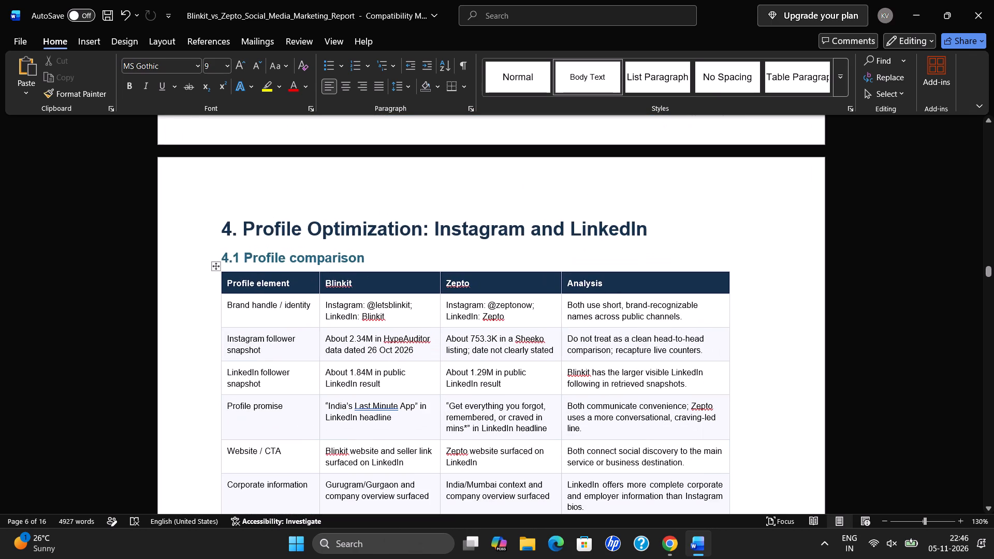
click(433, 354)
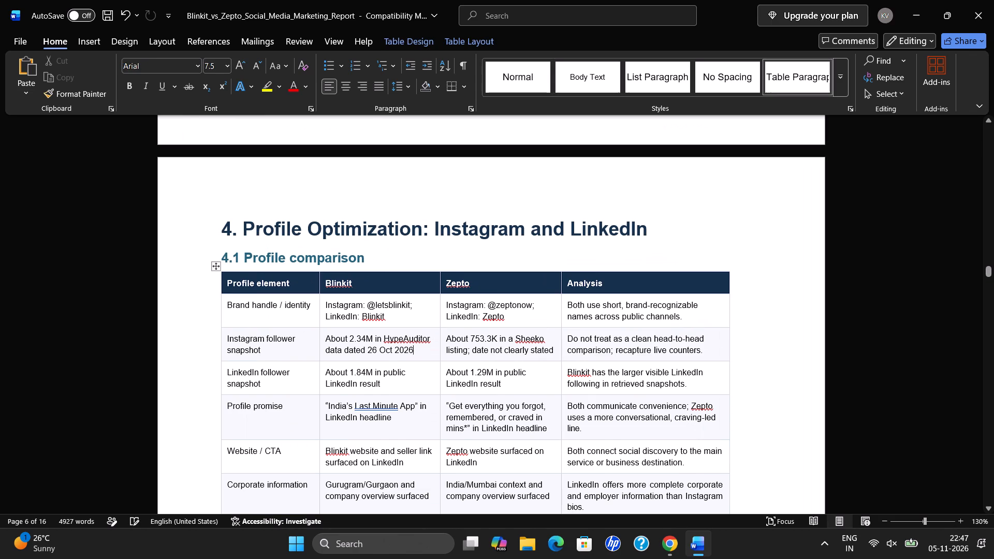
scroll(433, 354, down, 17)
scroll(433, 354, down, 7)
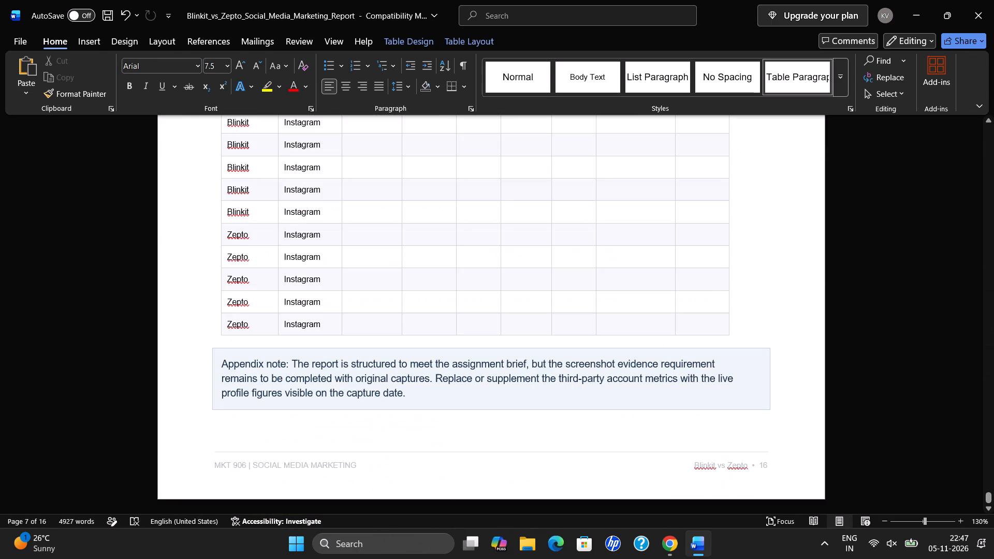
scroll(433, 354, down, 3)
scroll(433, 354, right, 1)
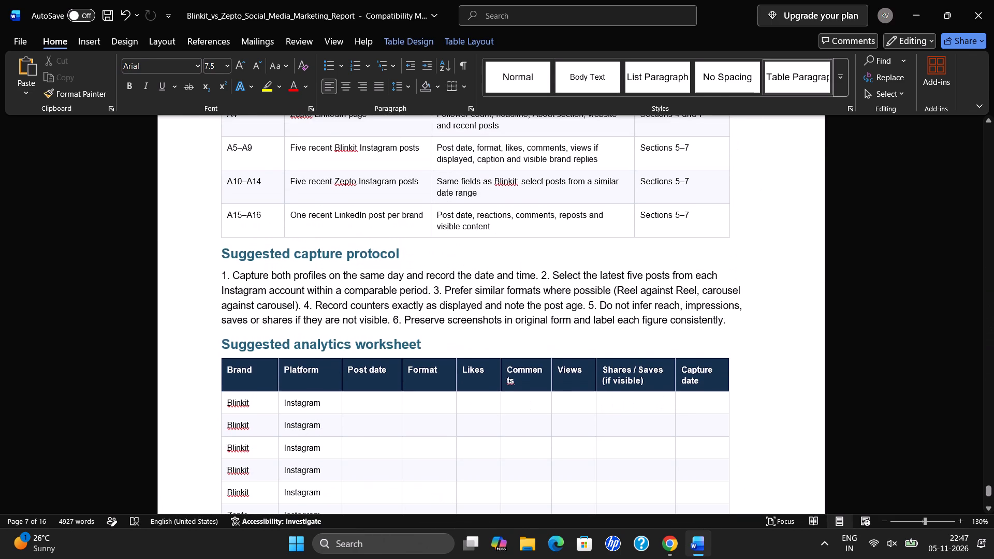
scroll(433, 354, right, 3)
scroll(433, 354, down, 1)
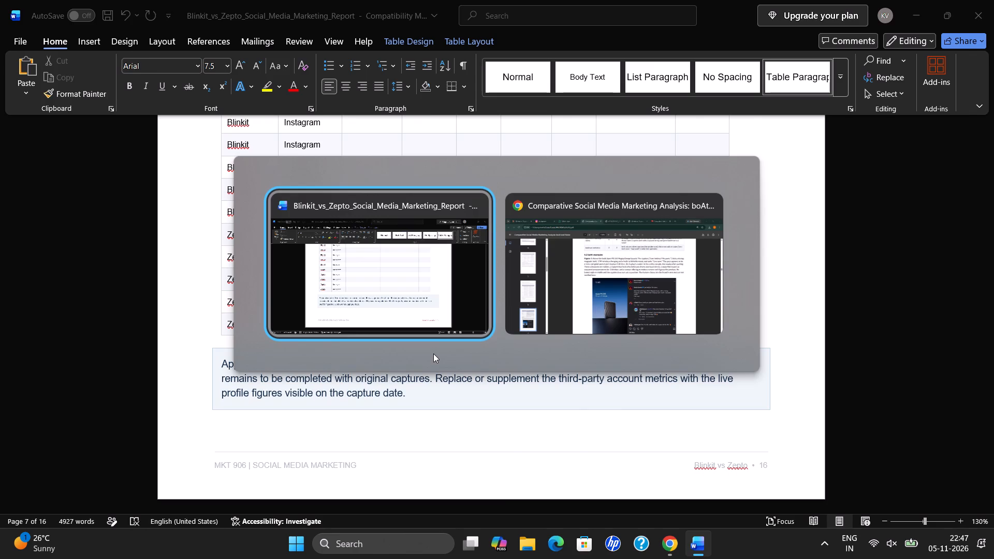
In Chrome, examine the sample PDF's later pages, covering its post screenshots with captions and the Section 6 analytics interpretation.
scroll(433, 354, down, 14)
scroll(433, 354, down, 7)
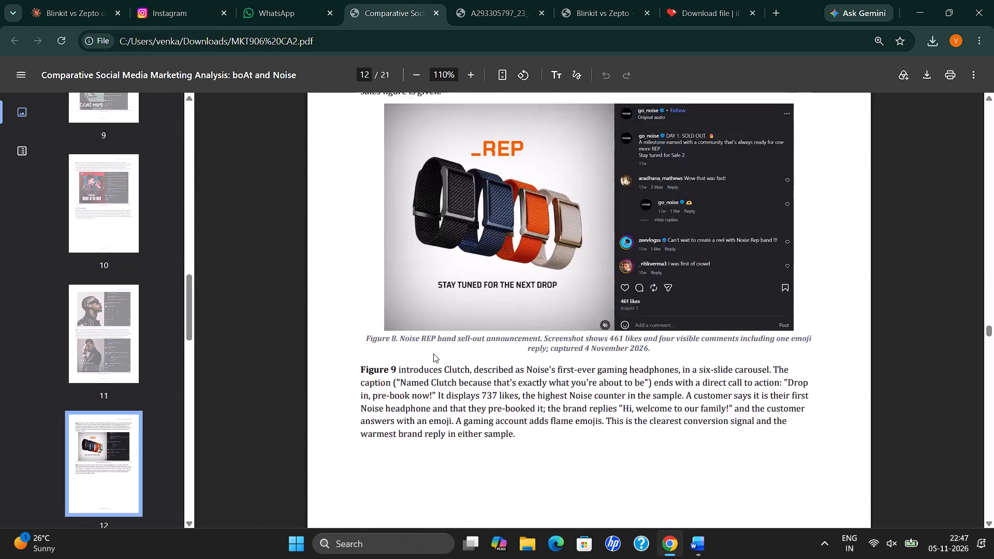
scroll(433, 354, down, 16)
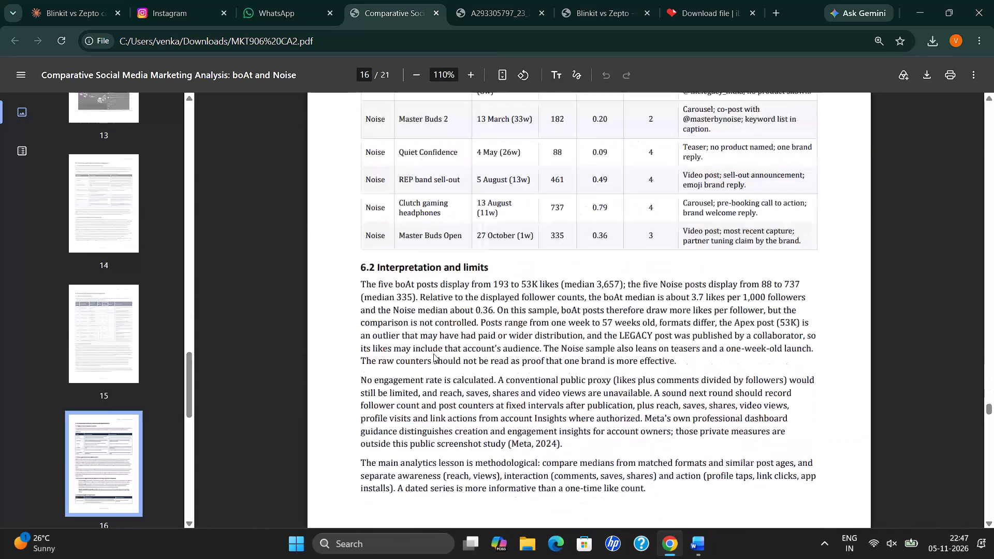
scroll(433, 354, down, 17)
scroll(433, 354, down, 8)
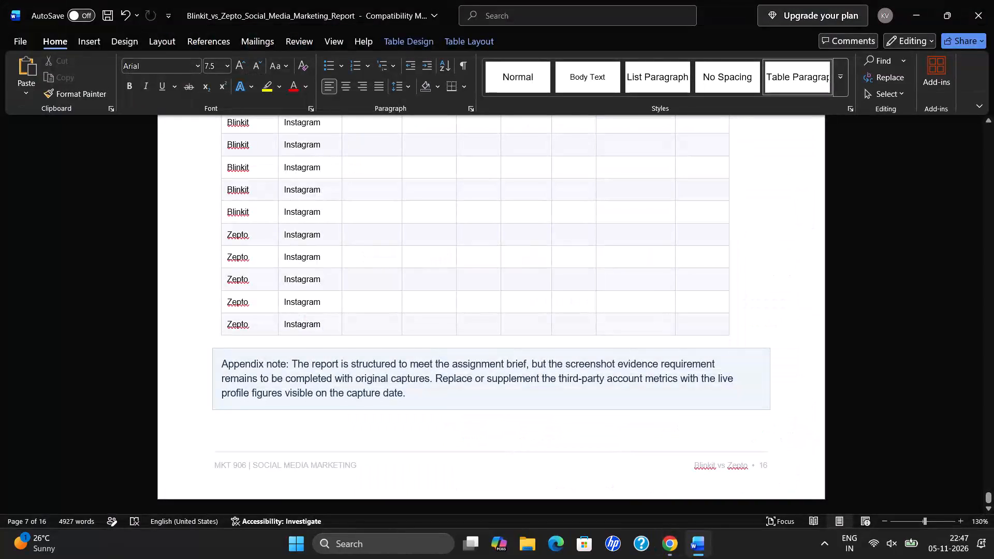
In the Word report, review the pages backwards from the appendix through the conclusion, SWOT and metrics sections to Section 6.
scroll(390, 362, down, 2)
scroll(390, 362, up, 10)
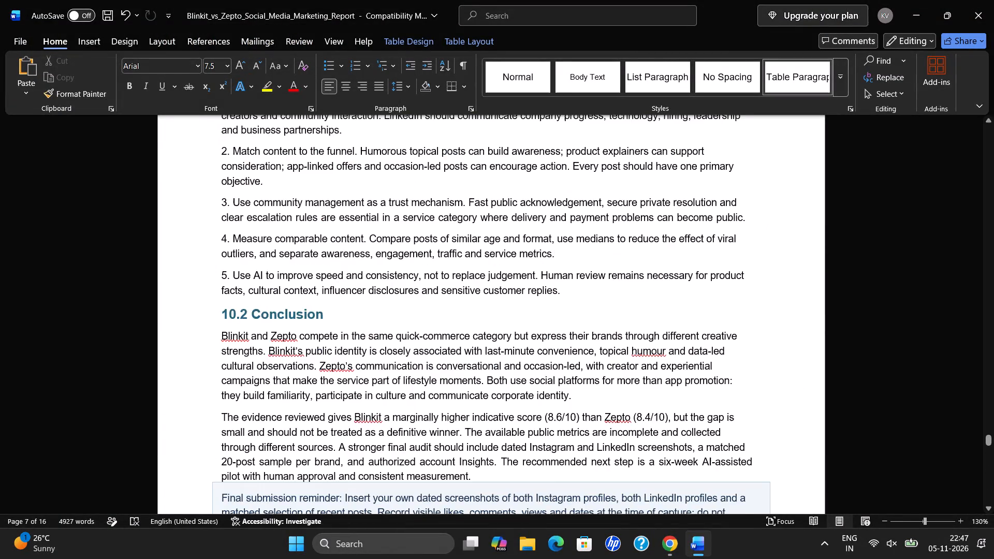
scroll(390, 362, up, 1)
ctrl+scroll(390, 362, down, 2)
scroll(390, 362, up, 2)
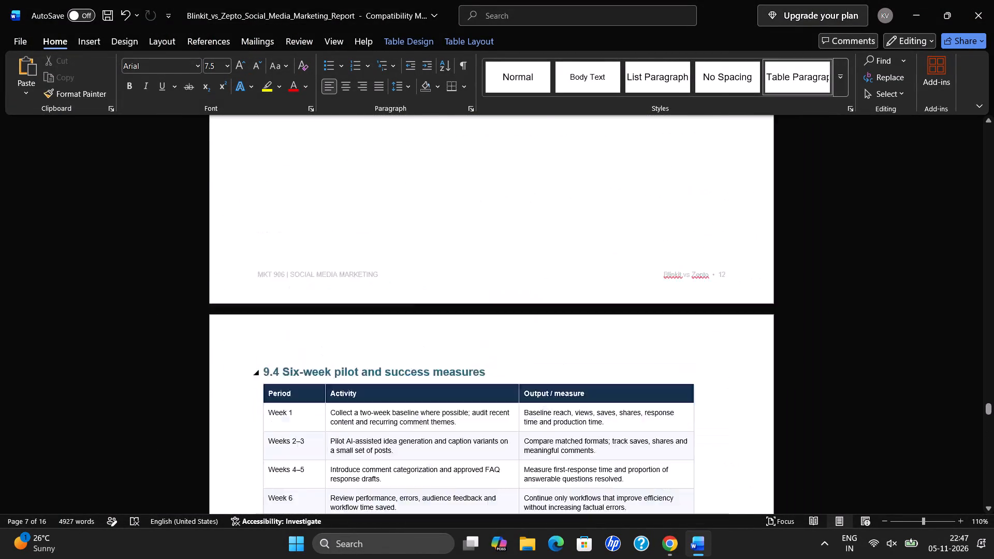
scroll(390, 362, up, 7)
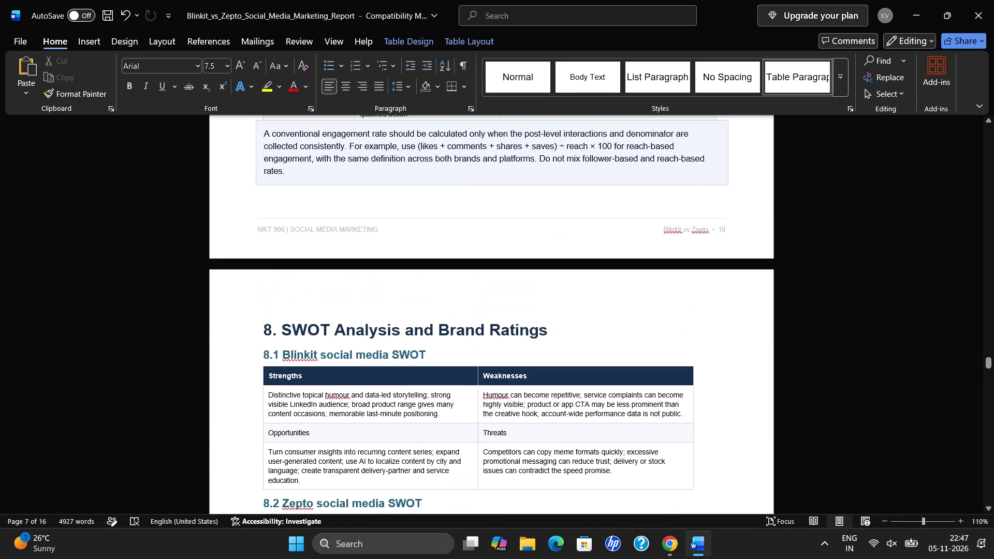
scroll(390, 362, up, 1)
scroll(390, 362, down, 1)
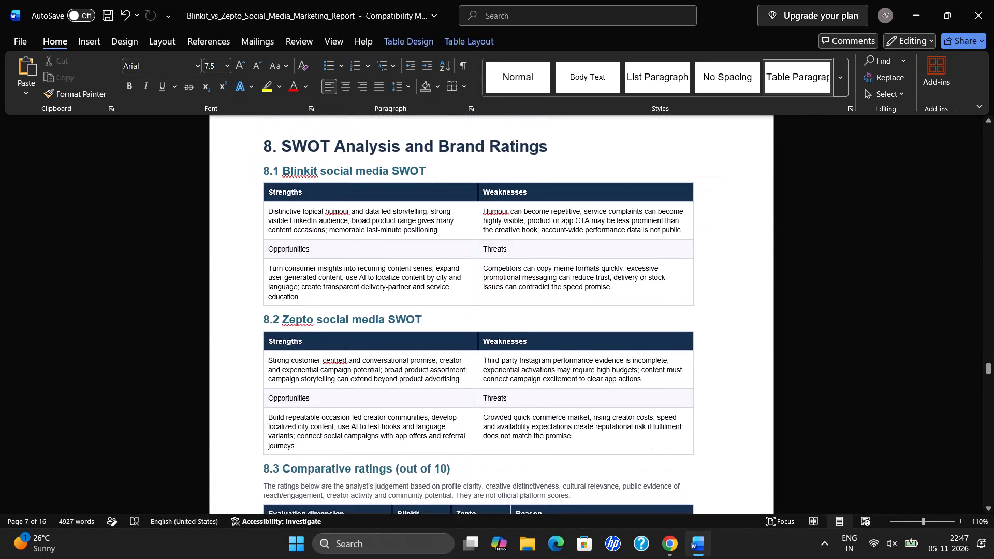
ctrl+scroll(390, 362, up, 2)
scroll(390, 362, up, 1)
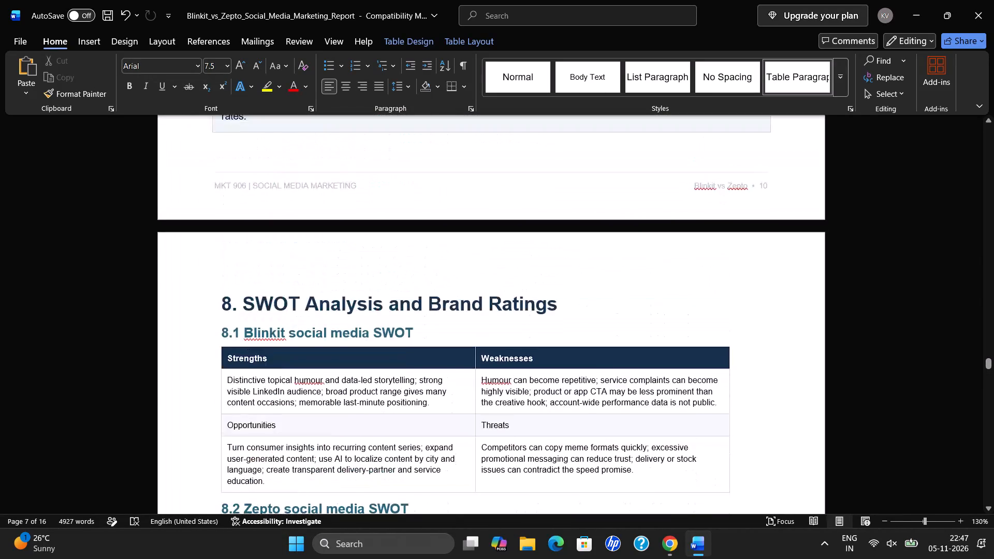
ctrl+scroll(390, 362, up, 3)
ctrl+scroll(390, 362, down, 1)
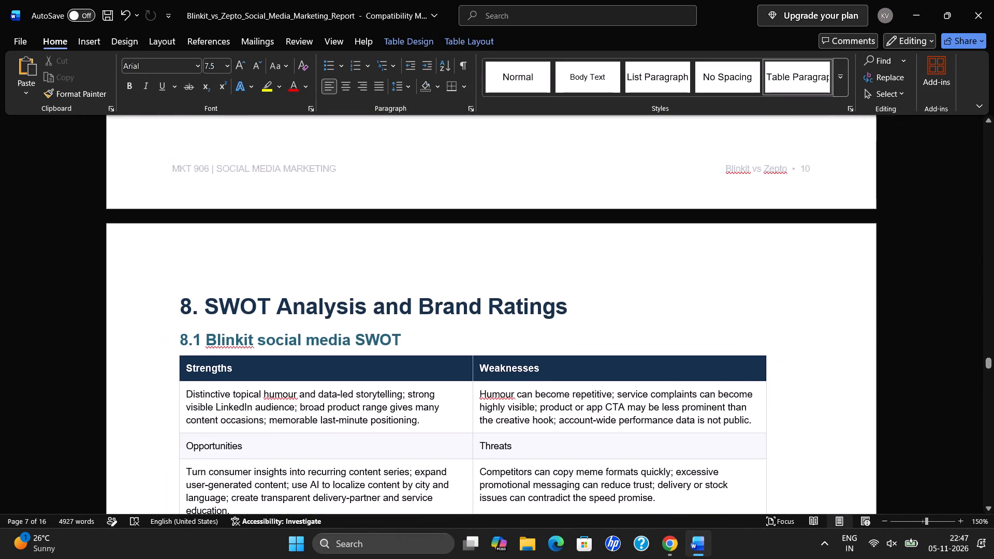
scroll(390, 362, up, 1)
ctrl+scroll(390, 362, down, 1)
ctrl+scroll(390, 362, up, 1)
ctrl+scroll(390, 362, down, 1)
ctrl+scroll(390, 362, up, 2)
scroll(390, 362, up, 3)
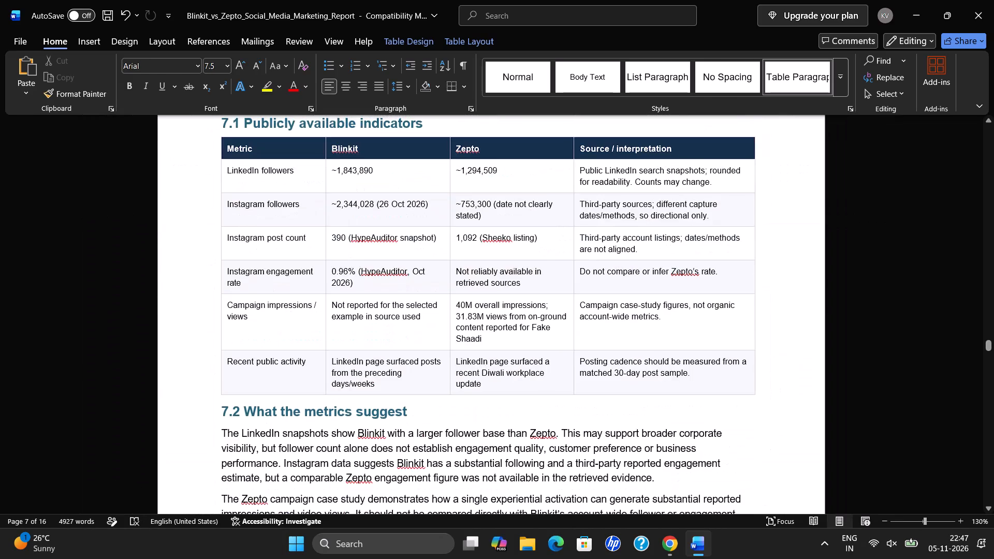
scroll(390, 362, up, 5)
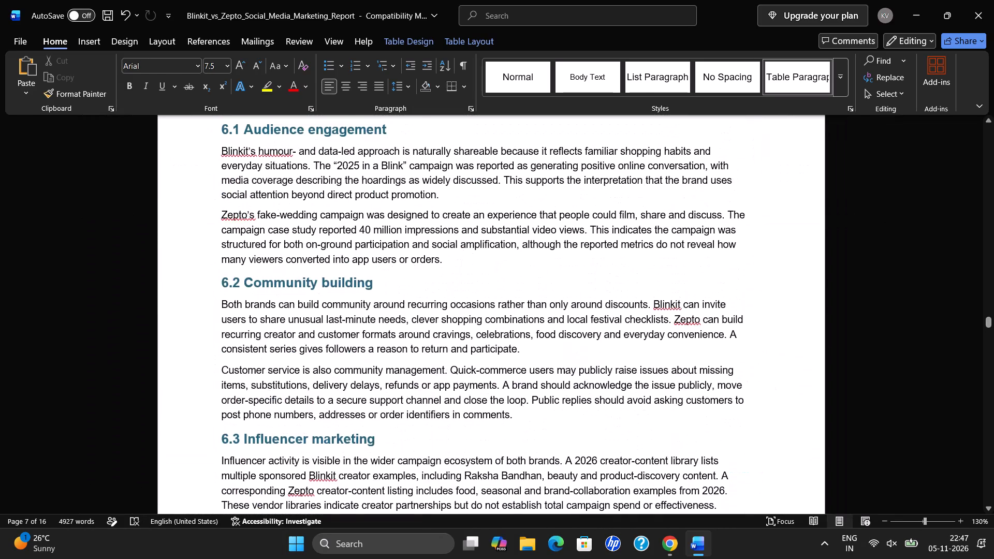
Review the report backwards from Section 6 through the creative quality and profile optimization sections to Section 3, checking for stray citation codes.
scroll(390, 362, up, 3)
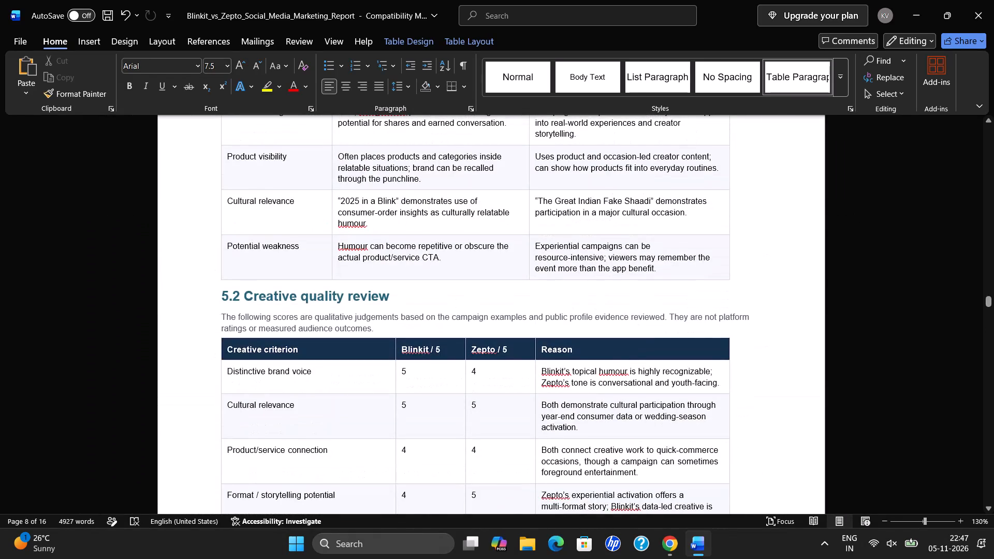
double_click(422, 347)
click(353, 342)
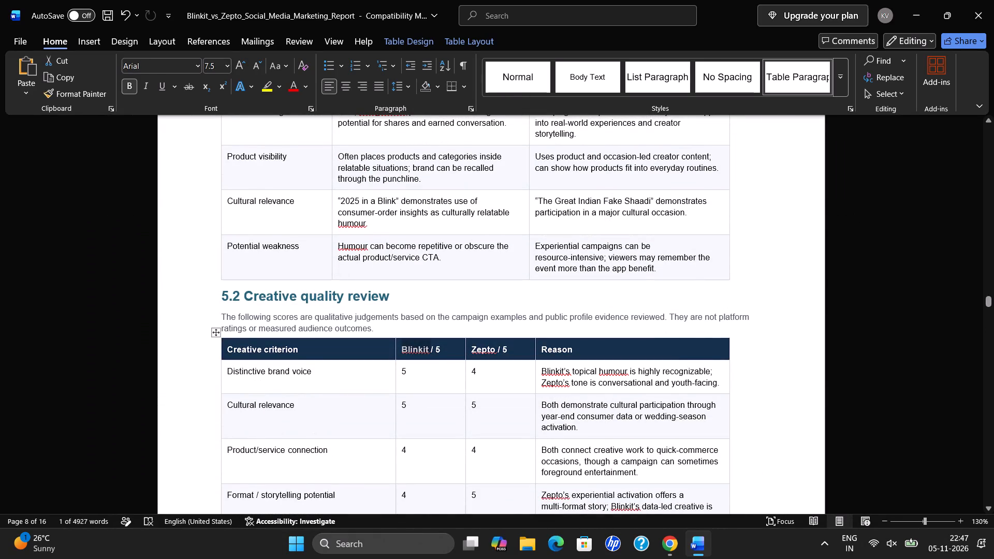
scroll(353, 342, up, 5)
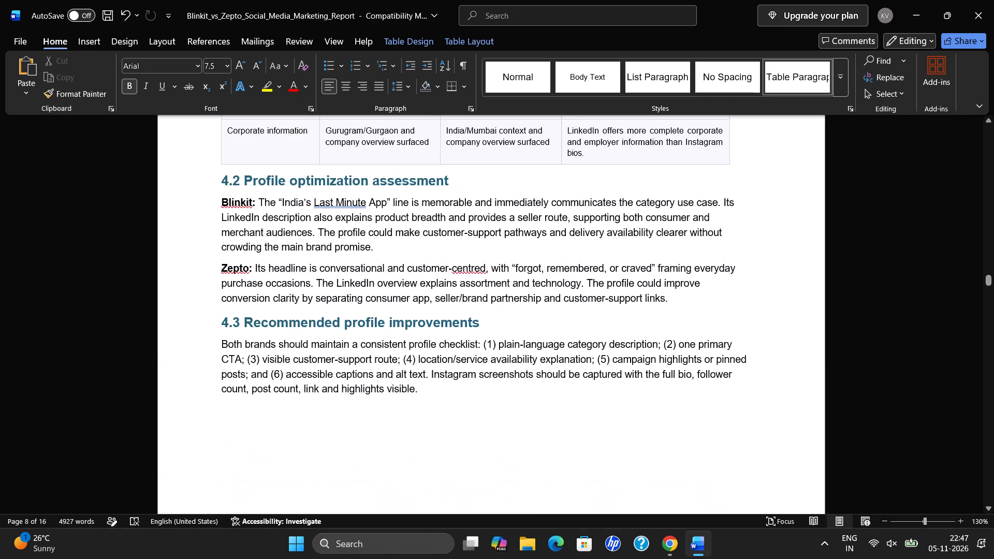
scroll(353, 342, up, 8)
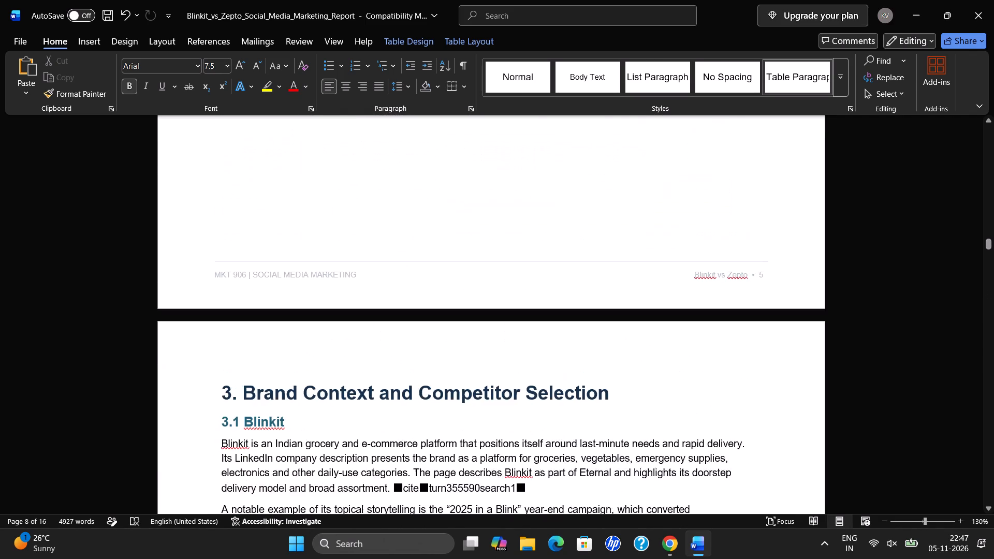
scroll(353, 342, down, 1)
scroll(384, 321, up, 1)
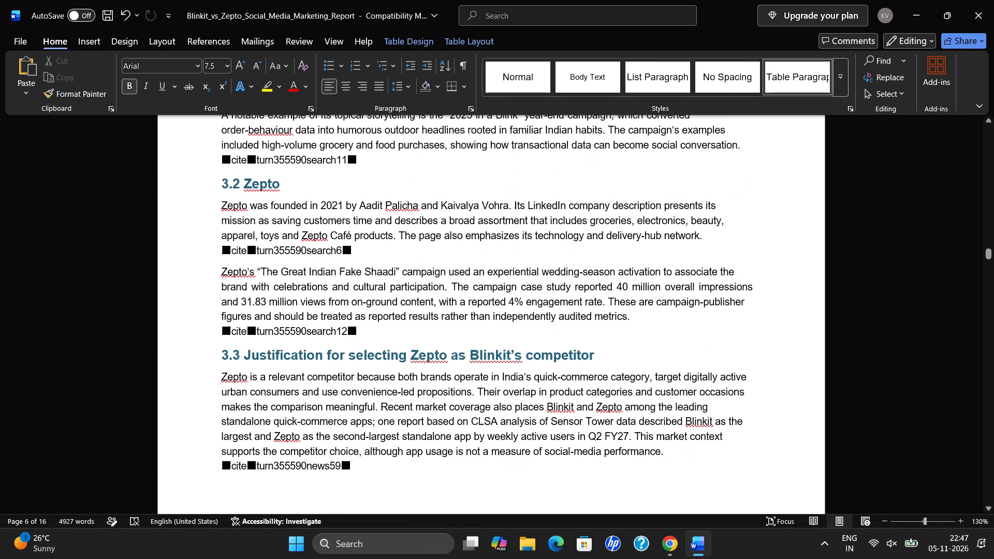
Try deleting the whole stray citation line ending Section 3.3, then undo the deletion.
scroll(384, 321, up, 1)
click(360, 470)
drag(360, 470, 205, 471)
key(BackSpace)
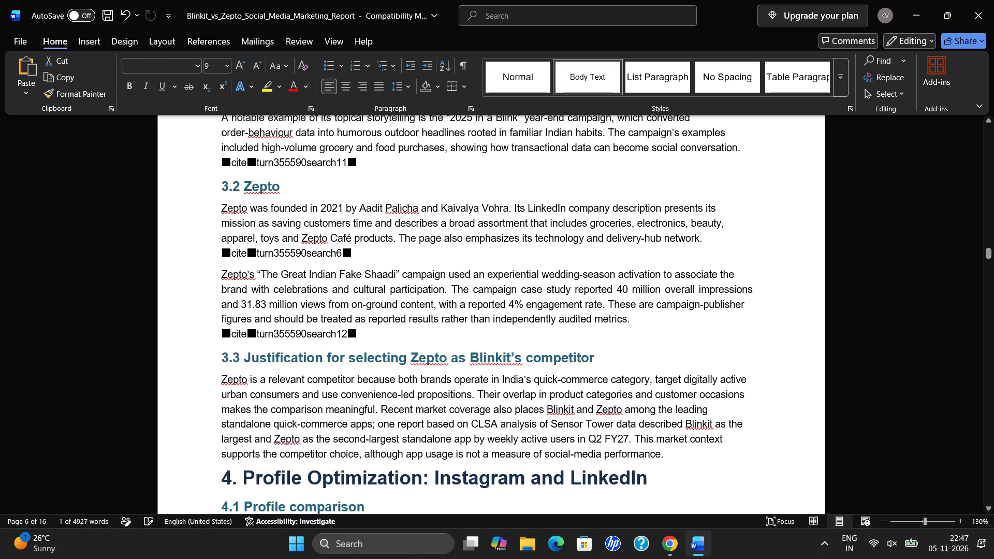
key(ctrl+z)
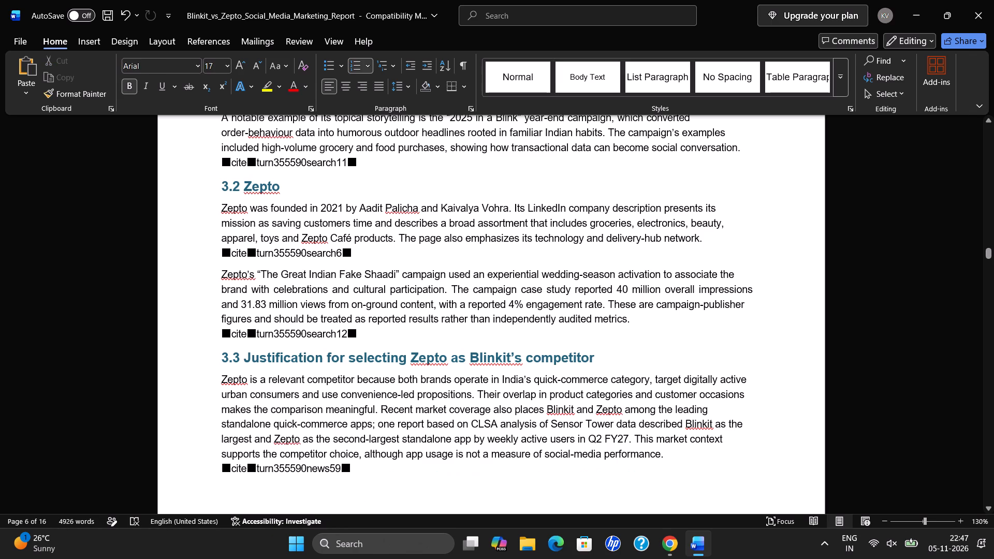
Delete only the stray citation code ending the Section 3.3 paragraph on selecting Zepto as competitor, keeping the page break before Section 4.
scroll(266, 386, down, 1)
scroll(295, 318, up, 1)
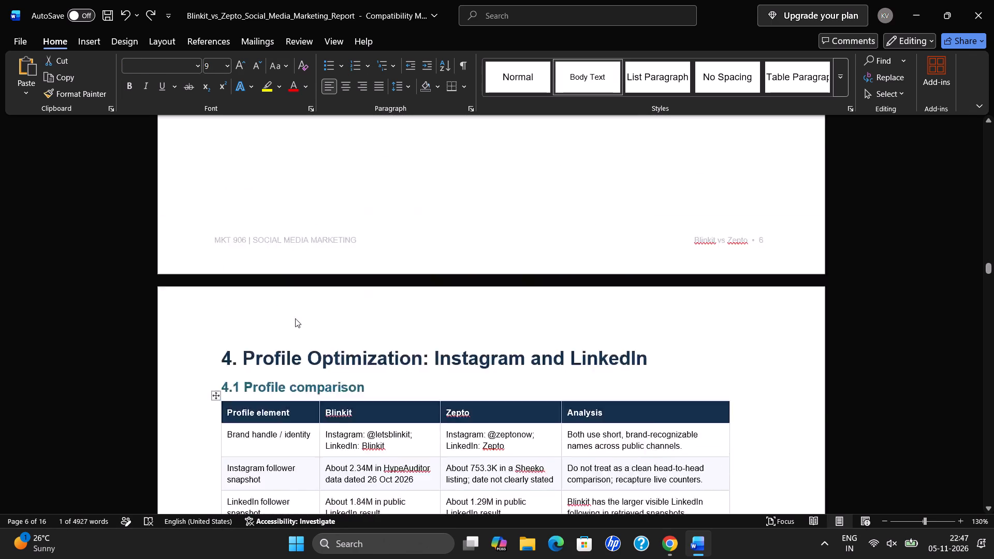
scroll(295, 318, up, 2)
click(347, 468)
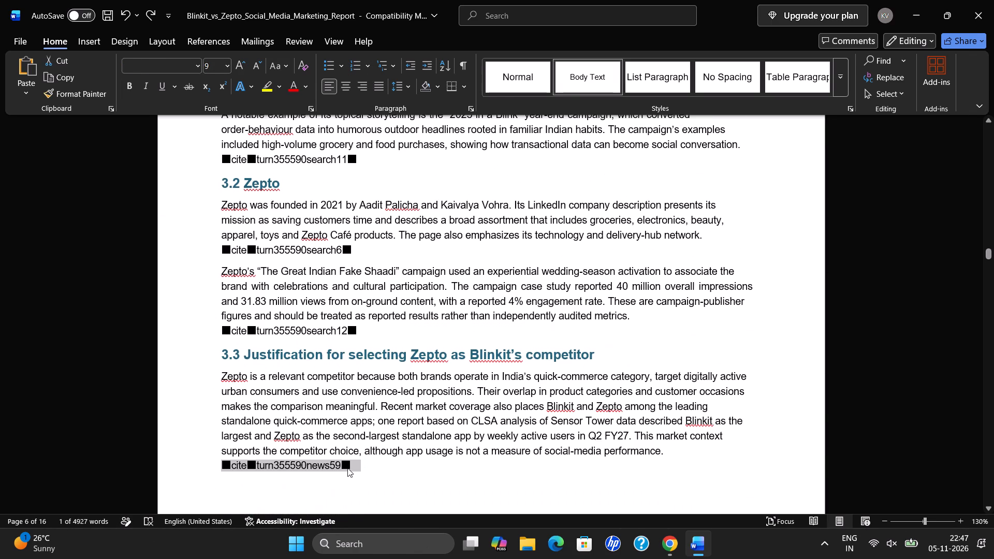
key(Up)
key(Down)
key(shift+Left)
key(shift+Left)
key(shift+Left)
key(shift+Left)
key(shift+Left)
key(shift+Left)
key(shift+Left)
key(shift+Left)
key(shift+Left)
key(shift+Left)
key(shift+Left)
key(shift+Left)
key(shift+Left)
key(shift+Left)
key(shift+Left)
key(shift+Left)
key(shift+Left)
key(shift+Left)
key(shift+Left)
key(shift+Left)
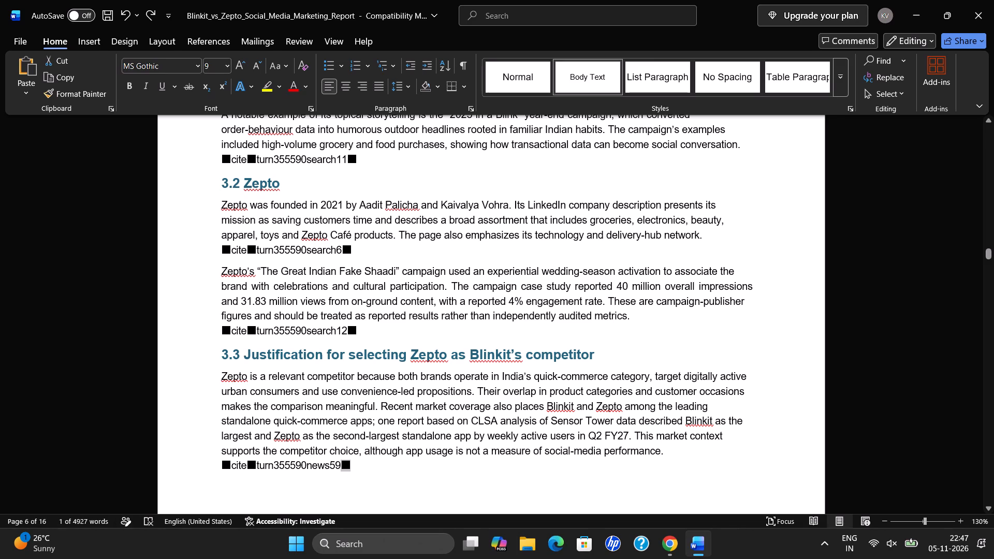
key(shift+Left)
key(BackSpace)
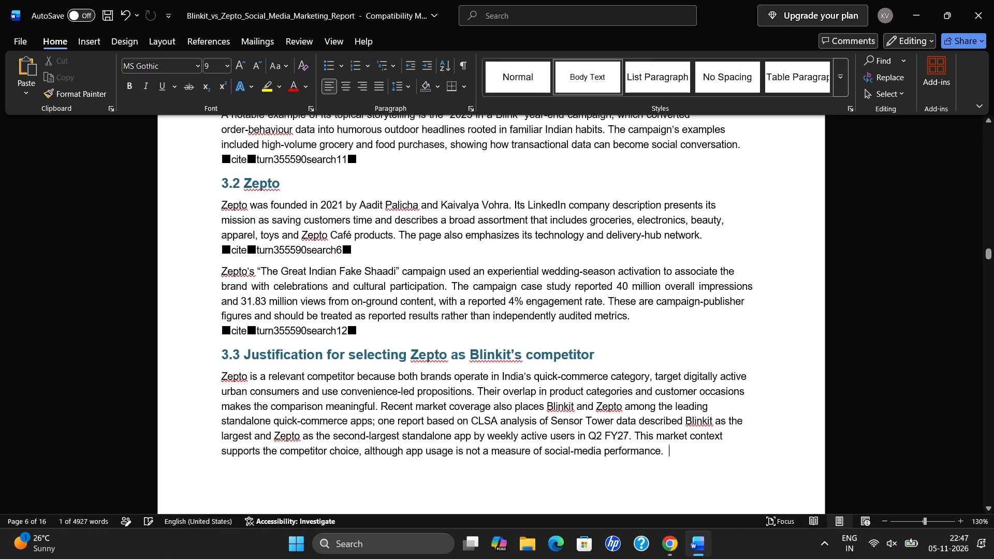
Delete the stray citation code ending the second paragraph of Section 3.2, about Zepto's "The Great Indian Fake Shaadi" campaign.
click(355, 335)
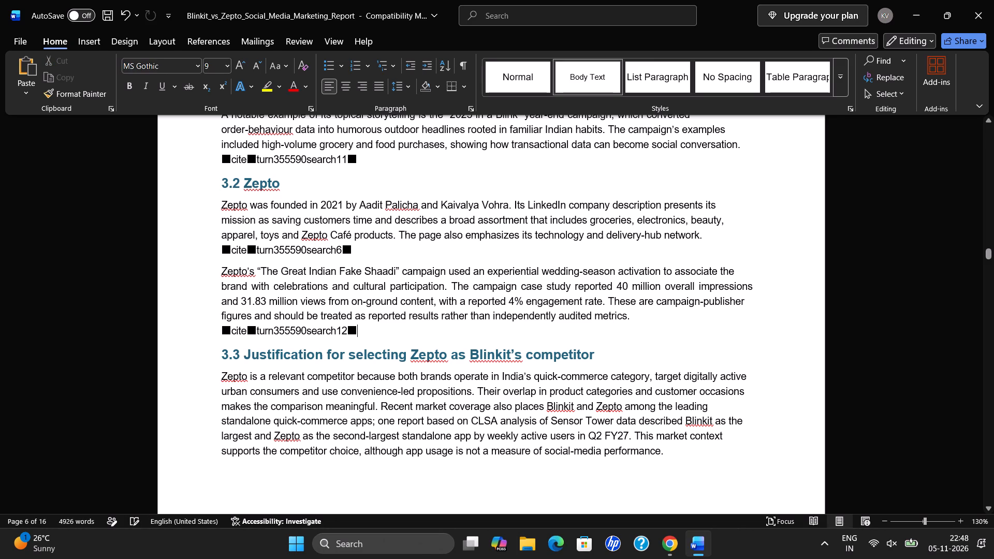
key(shift+Left)
key(shift+Left)
key(shift+Left)
key(shift+Left)
key(shift+Left)
key(shift+Left)
key(shift+Left)
key(shift+Left)
key(shift+Left)
key(shift+Left)
key(shift+Left)
key(shift+Left)
key(shift+Left)
key(shift+Left)
key(shift+Left)
key(shift+Left)
key(shift+Left)
key(shift+Left)
key(shift+Left)
key(shift+Left)
key(shift+Left)
key(shift+Left)
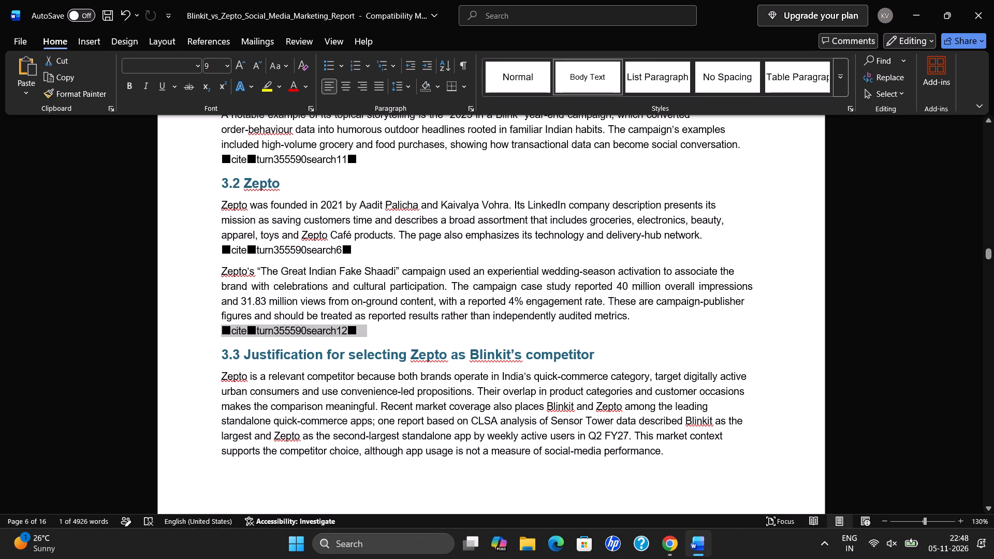
key(BackSpace)
Delete the stray citation code ending the first paragraph of Section 3.2, about Zepto's founding and product assortment.
drag(356, 256, 316, 258)
click(316, 258)
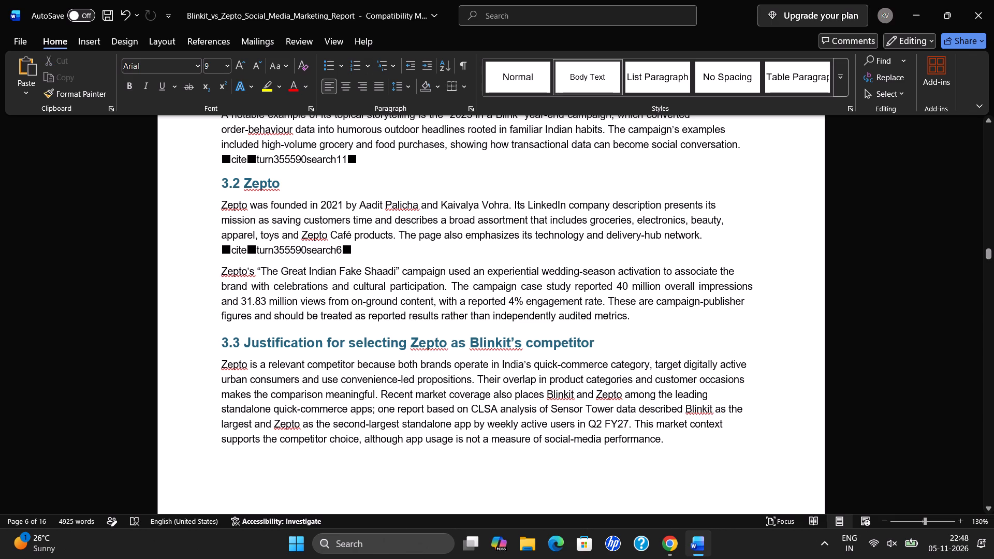
click(350, 249)
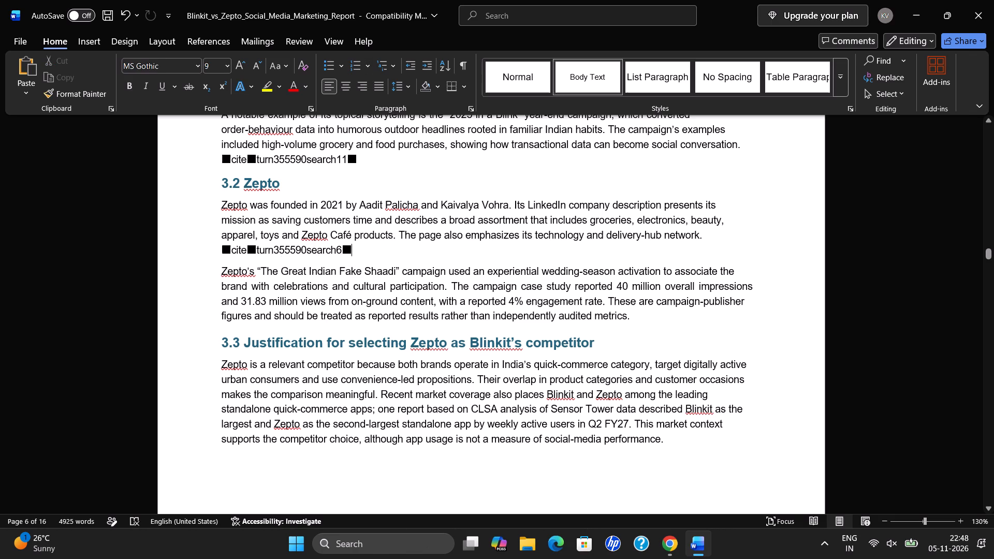
key(shift+Left)
key(shift+Left)
key(shift+Left)
key(shift+Left)
key(shift+Left)
key(shift+Left)
key(shift+Left)
key(shift+Left)
key(shift+Left)
key(shift+Left)
key(shift+Left)
key(shift+Left)
key(shift+Left)
key(shift+Left)
key(shift+Left)
key(shift+Left)
key(shift+Left)
key(shift+Left)
key(shift+Left)
key(shift+Left)
key(shift+Right)
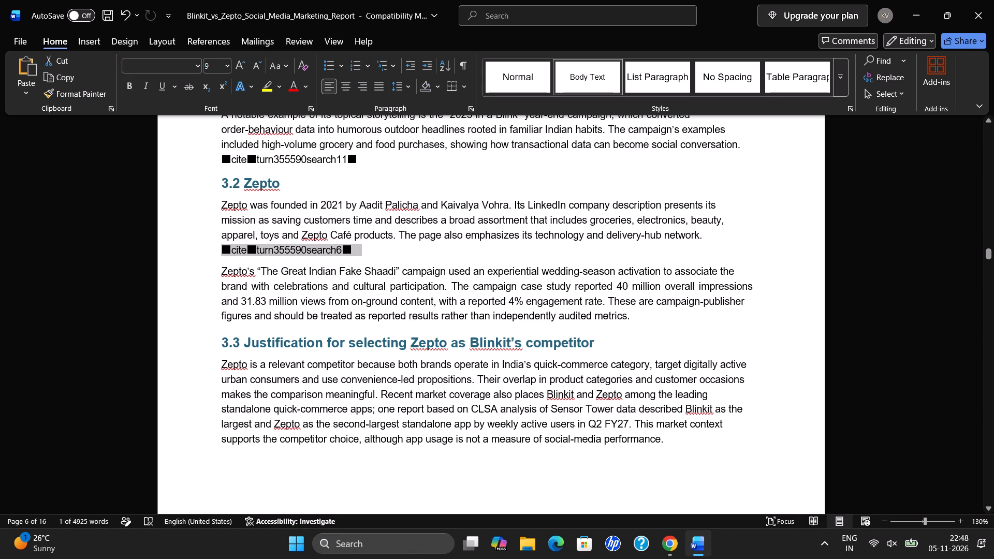
key(shift+Right)
key(shift+Left)
key(BackSpace)
scroll(350, 249, up, 1)
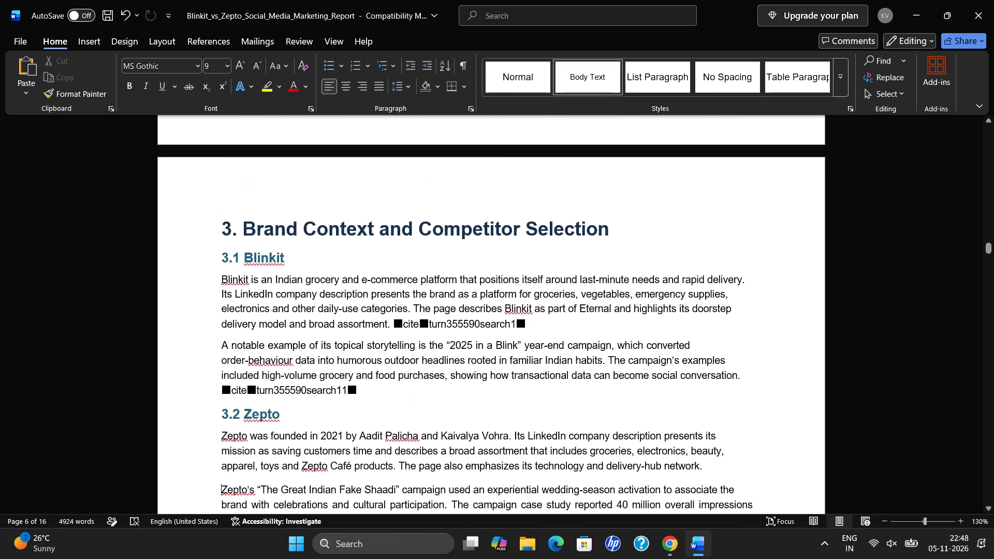
Delete the stray citation code ending the second paragraph of Section 3.1, about Blinkit's "2025 in a Blink" campaign.
click(359, 392)
key(shift+Left)
key(shift+Left)
key(shift+Left)
key(shift+Left)
key(shift+Left)
key(shift+Left)
key(shift+Left)
key(shift+Left)
key(shift+Left)
key(shift+Left)
key(shift+Left)
key(shift+Left)
key(shift+Left)
key(shift+Left)
key(shift+Left)
key(shift+Left)
key(shift+Left)
key(shift+Left)
key(shift+Left)
key(shift+Left)
key(shift+Left)
key(shift+Left)
key(shift+Left)
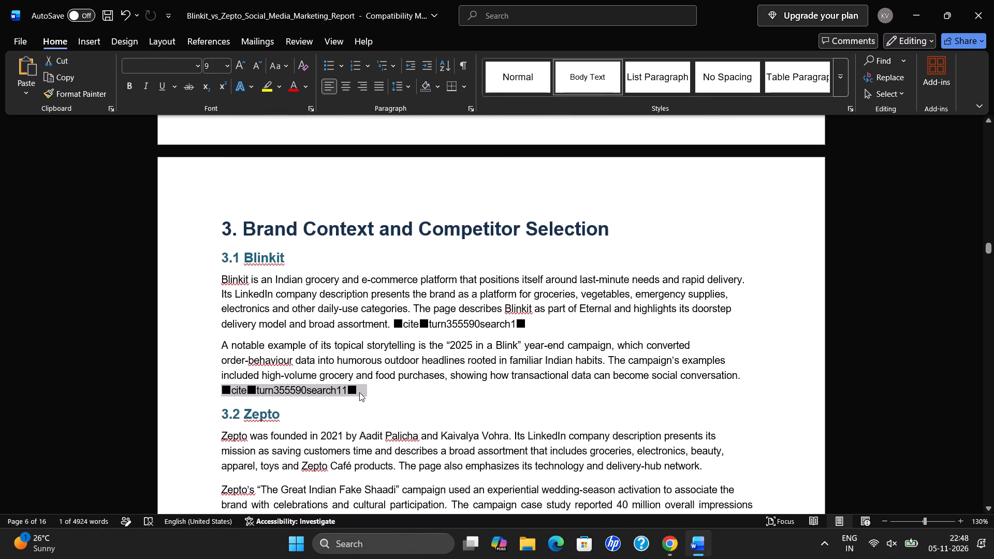
key(BackSpace)
Delete the stray citation code ending the first paragraph of Section 3.1, about Blinkit's delivery model and assortment.
click(524, 320)
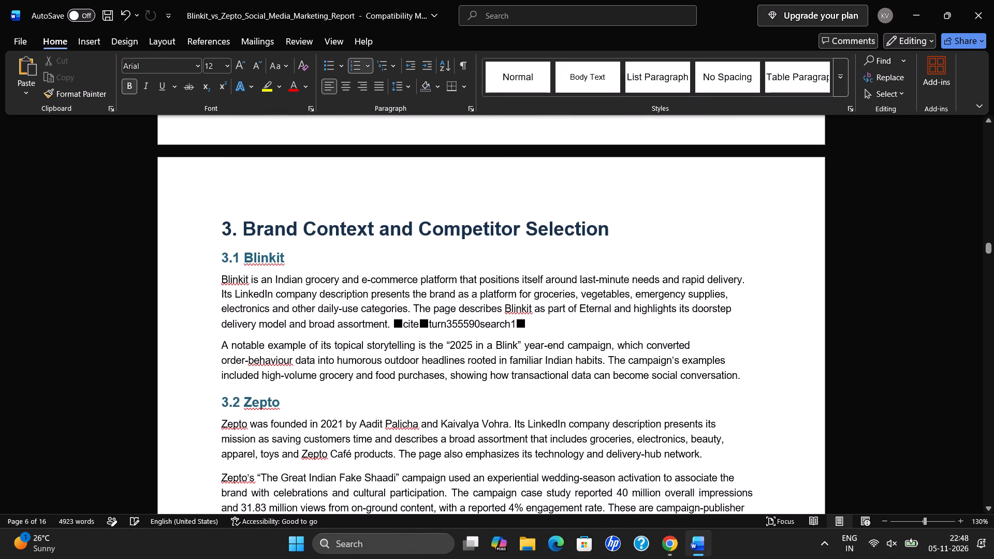
click(529, 325)
key(shift+Left)
key(shift+Left)
key(shift+Left)
key(shift+Left)
key(shift+Left)
key(shift+Left)
key(shift+Left)
key(shift+Left)
key(shift+Left)
key(shift+Left)
key(shift+Left)
key(shift+Left)
key(shift+Left)
key(shift+Left)
key(shift+Left)
key(shift+Left)
key(shift+Left)
key(shift+Left)
key(shift+Left)
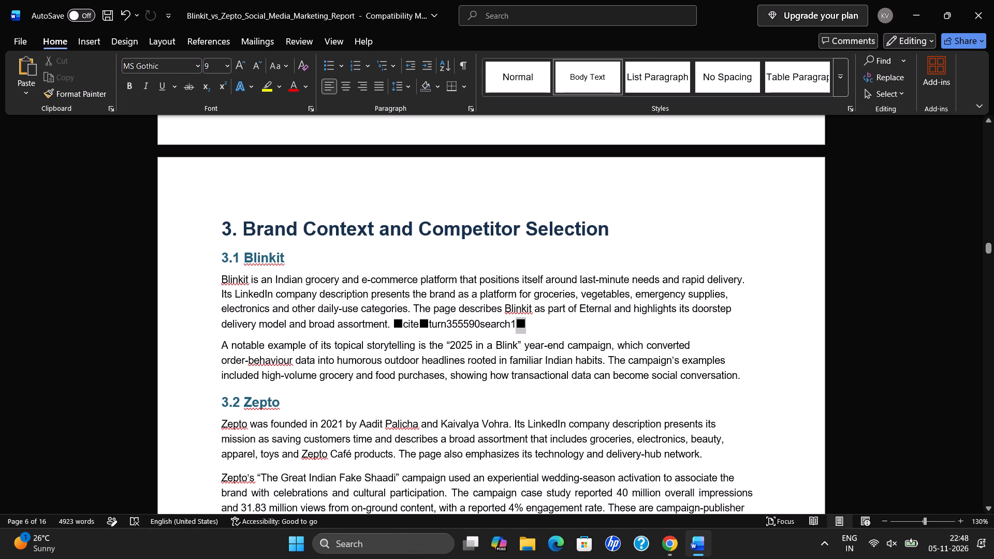
key(shift+Left)
key(shift+Left)
key(shift+Left)
key(shift+Left)
key(shift+Left)
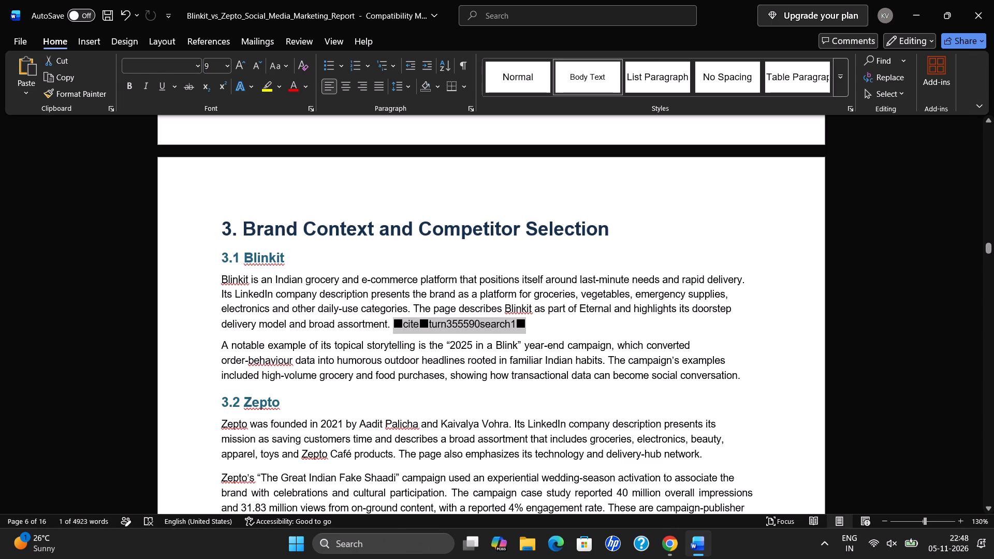
key(BackSpace)
Review the report's earlier pages, from Section 2 back to the cover page and the profile evidence section.
scroll(529, 325, up, 6)
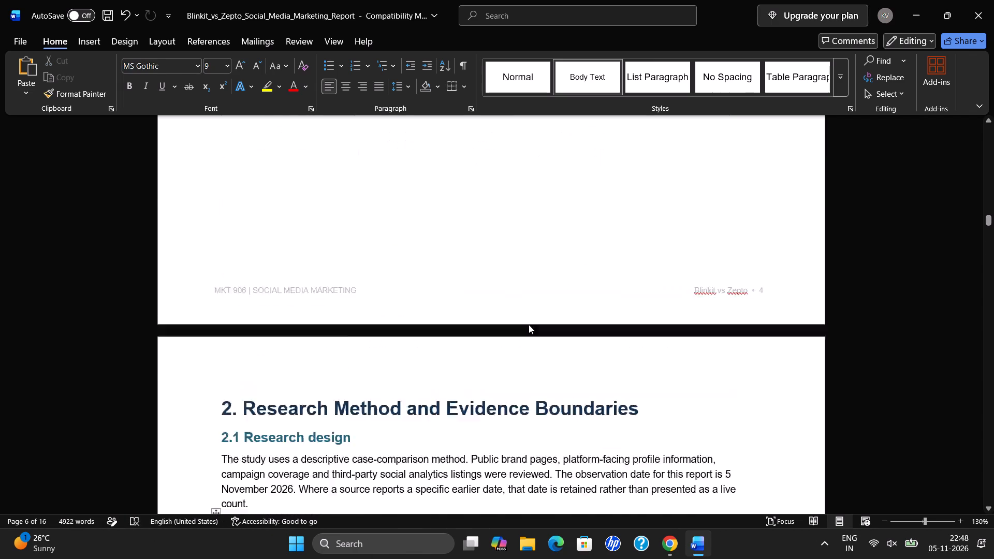
scroll(529, 325, up, 2)
scroll(529, 325, right, 1)
scroll(529, 325, up, 1)
scroll(529, 325, right, 1)
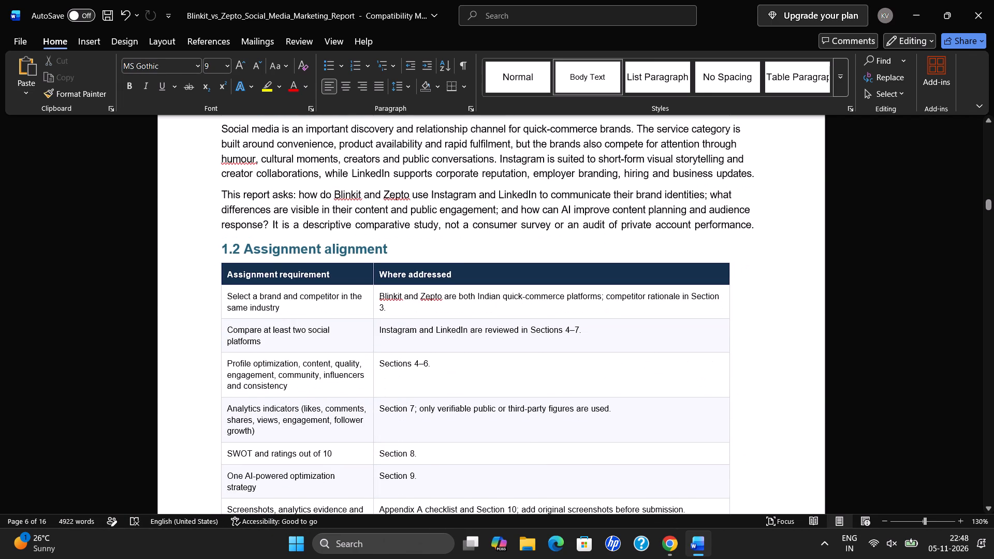
scroll(529, 325, up, 6)
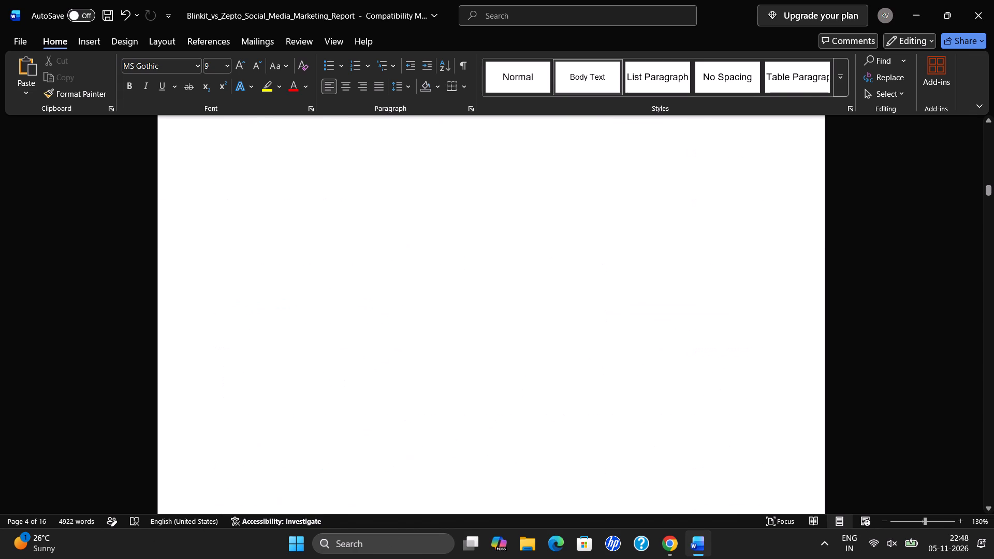
scroll(529, 325, up, 5)
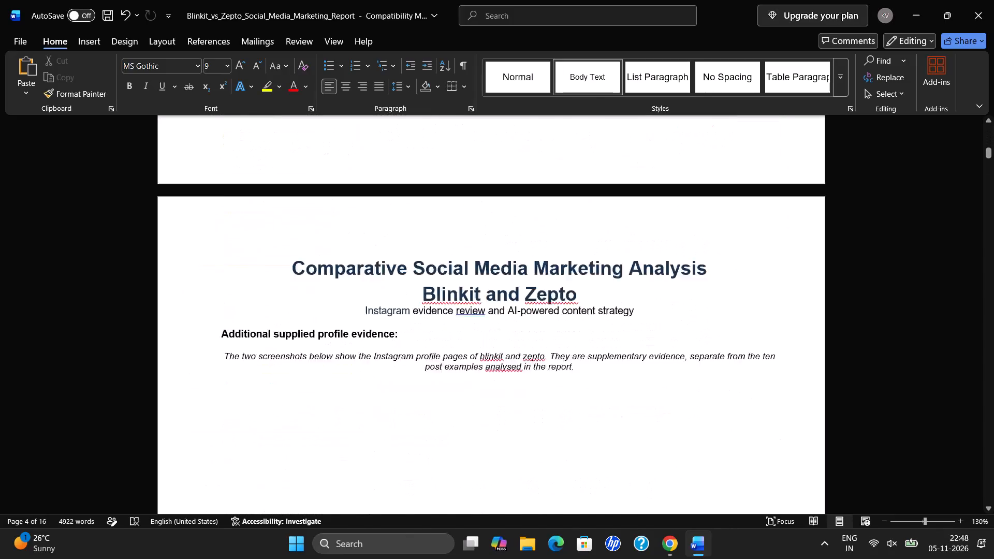
scroll(529, 325, up, 2)
ctrl+scroll(529, 325, down, 2)
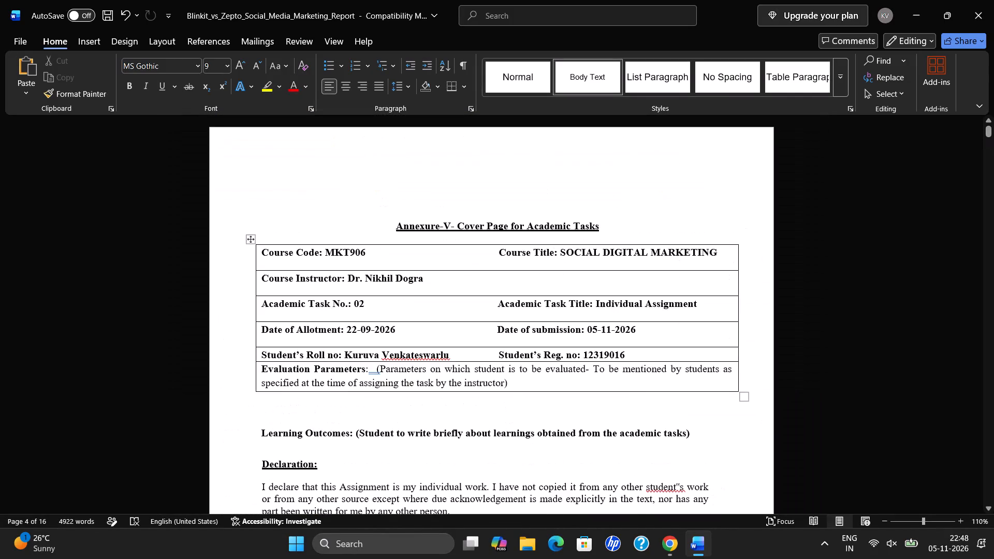
scroll(529, 325, down, 4)
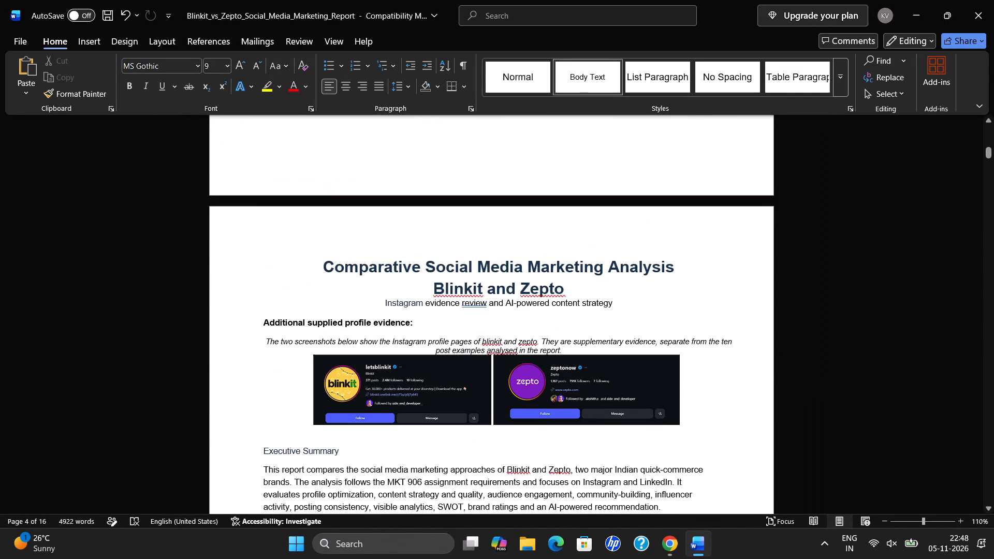
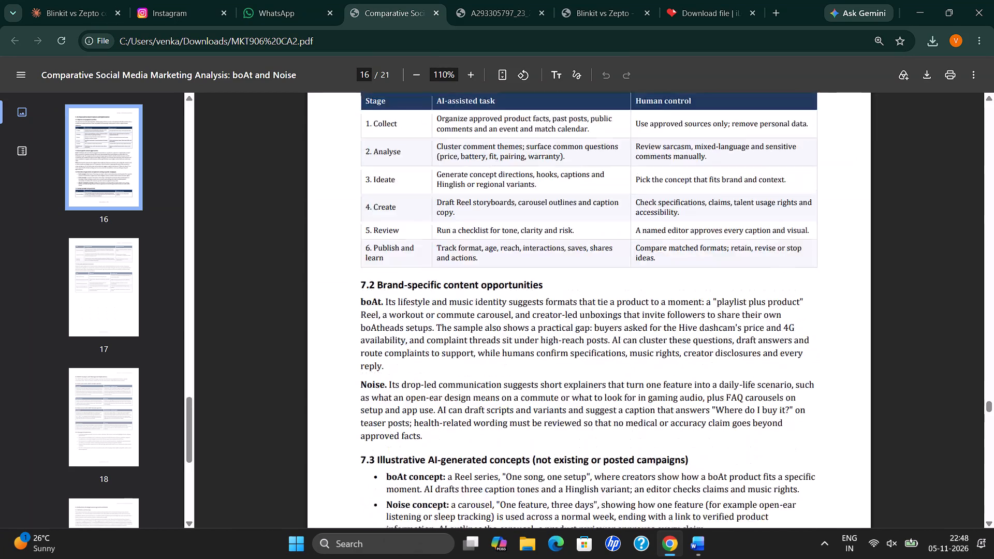
Review the boAt and Noise reference PDF from page 16 back to the cover page, examining its post examples, comparison tables and layout.
scroll(401, 137, up, 11)
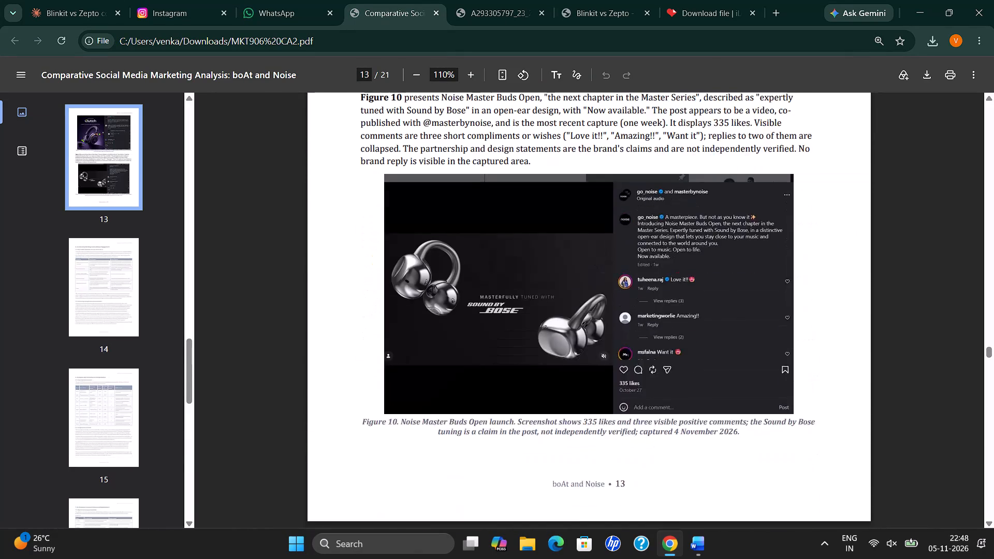
scroll(401, 137, up, 3)
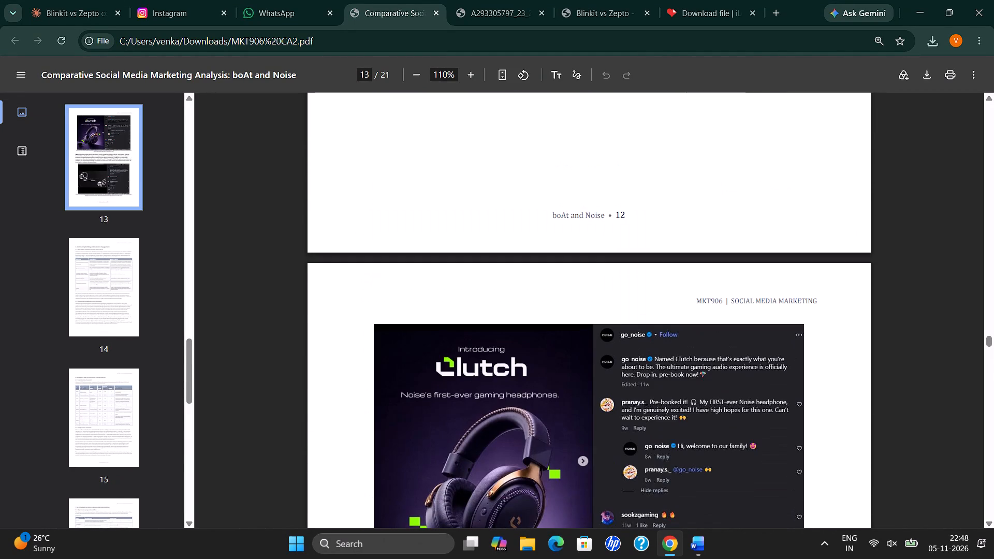
scroll(401, 137, up, 16)
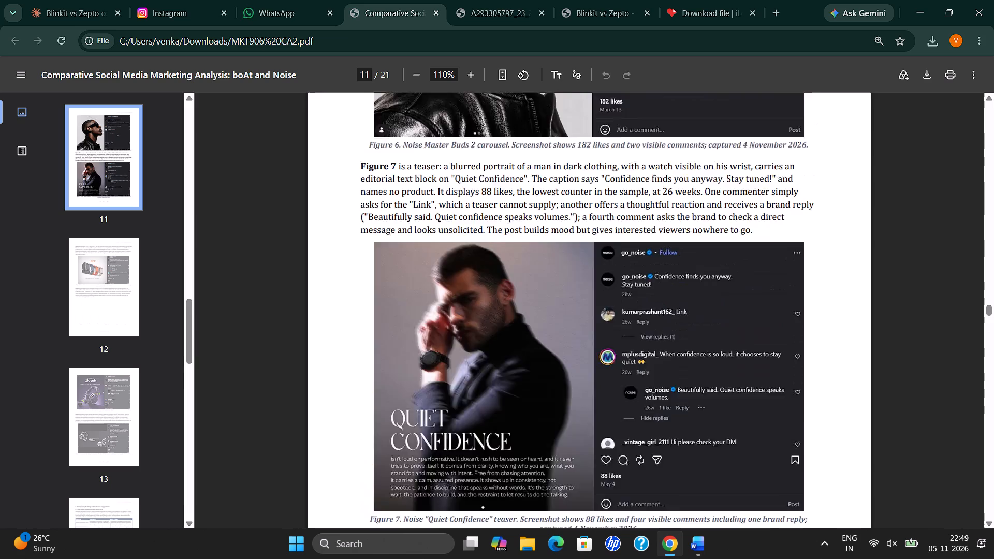
scroll(401, 137, up, 9)
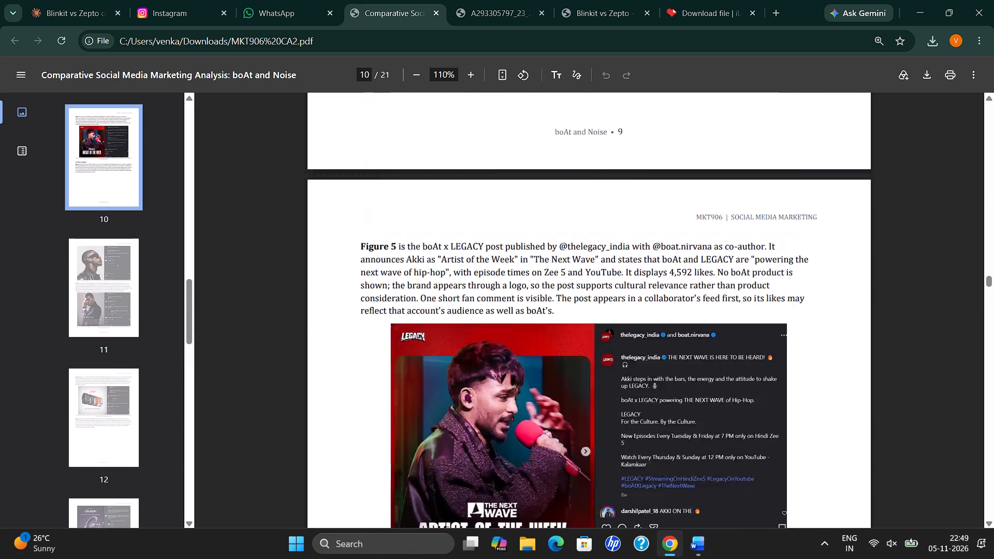
scroll(401, 137, up, 3)
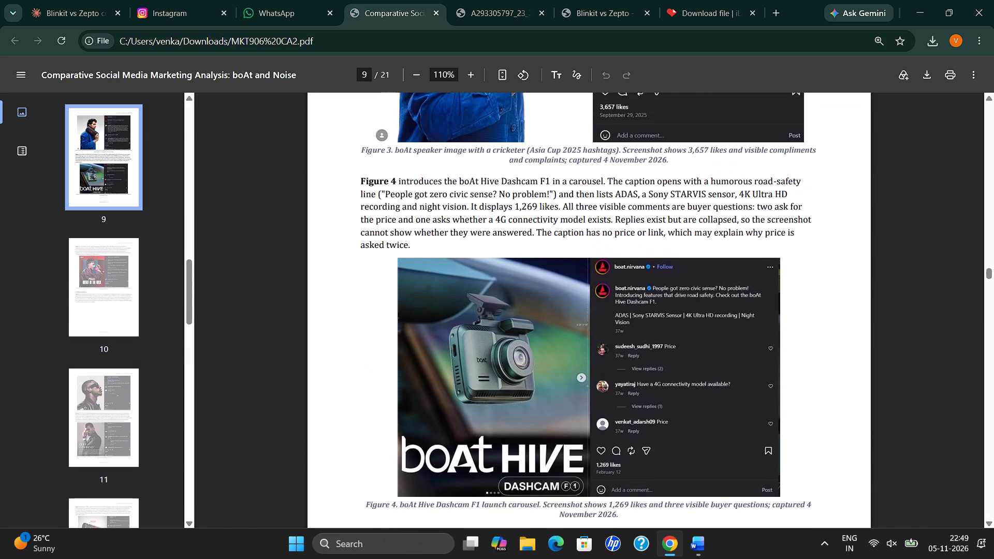
scroll(401, 137, up, 4)
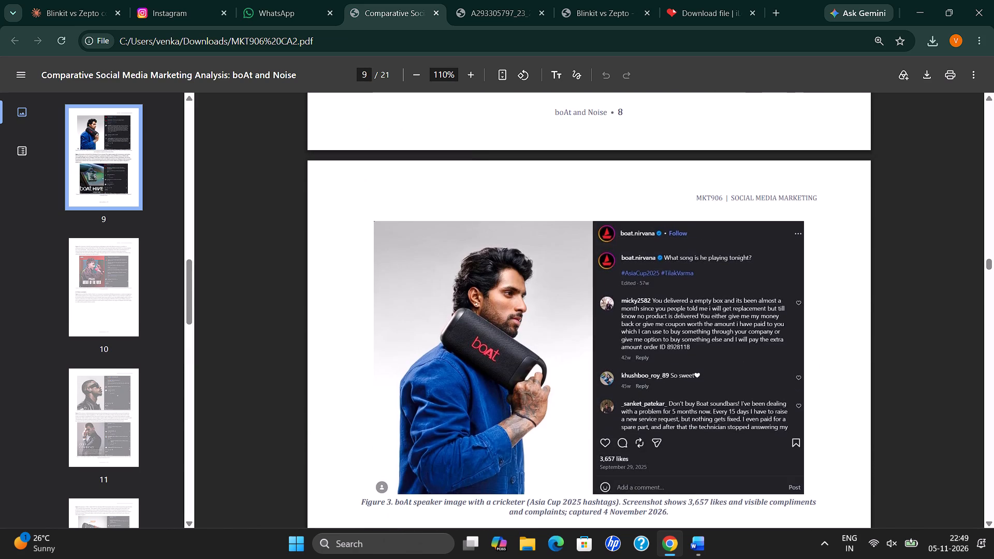
scroll(401, 137, up, 1)
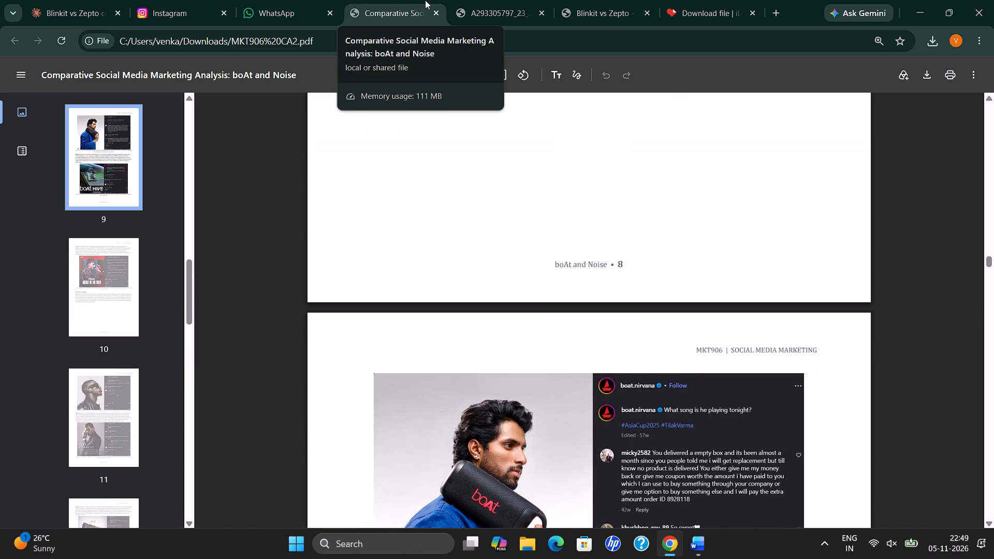
click(474, 0)
click(408, 0)
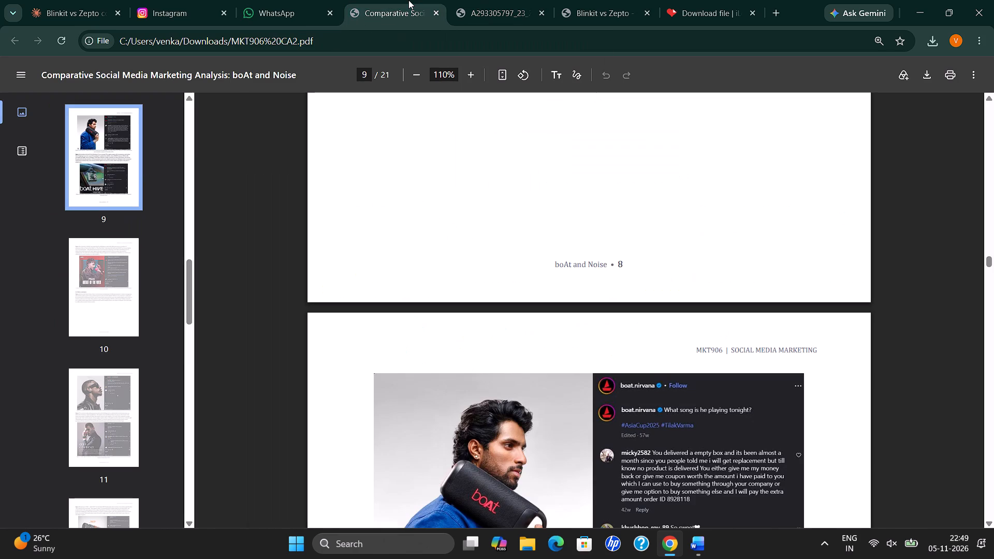
scroll(504, 362, up, 10)
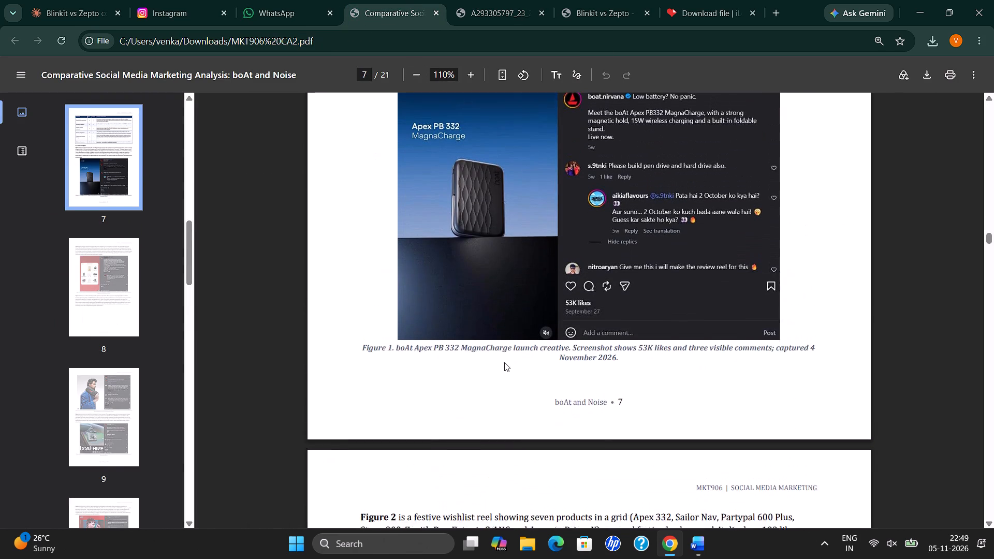
scroll(504, 362, up, 3)
scroll(504, 362, right, 1)
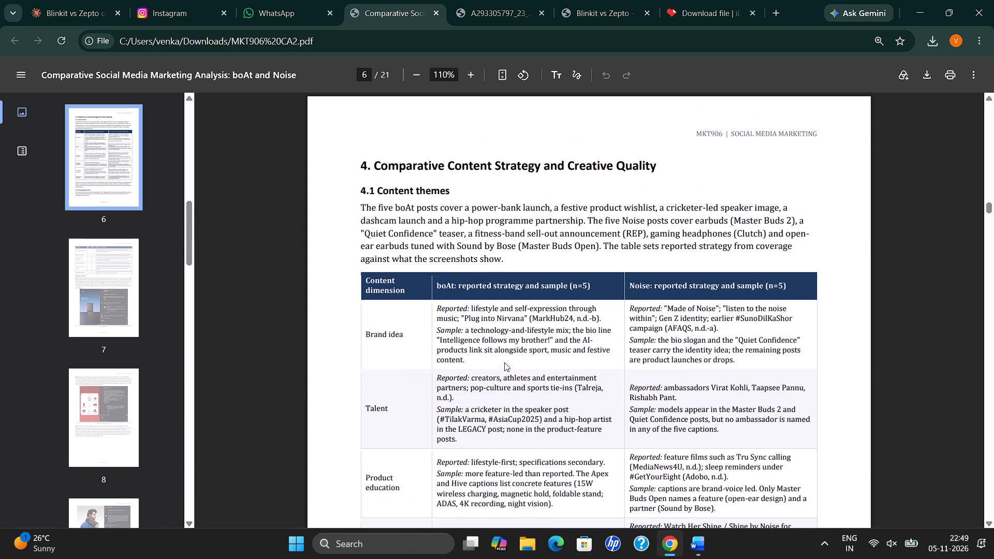
scroll(504, 362, right, 1)
scroll(504, 362, up, 1)
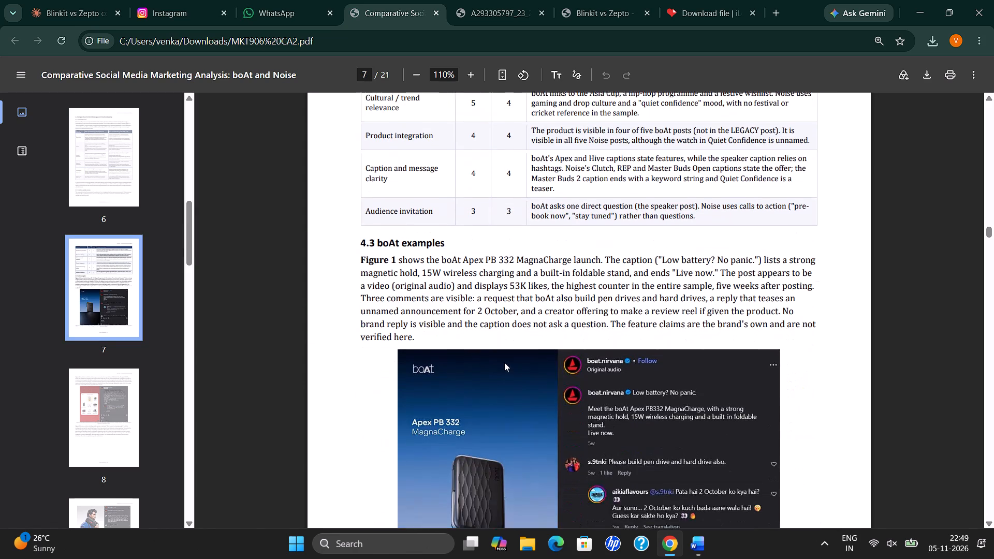
scroll(504, 362, up, 1)
scroll(504, 362, up, 20)
scroll(504, 362, up, 11)
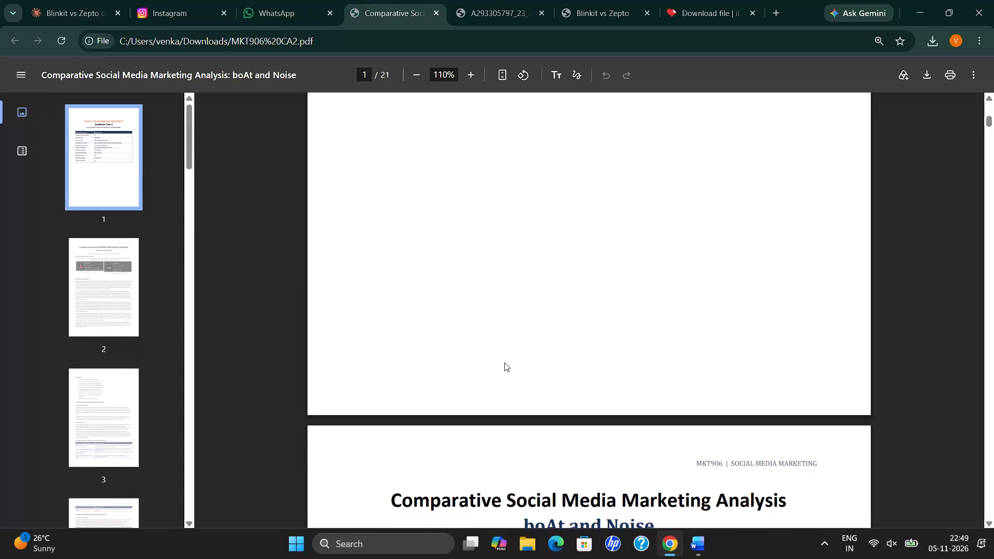
scroll(504, 362, up, 2)
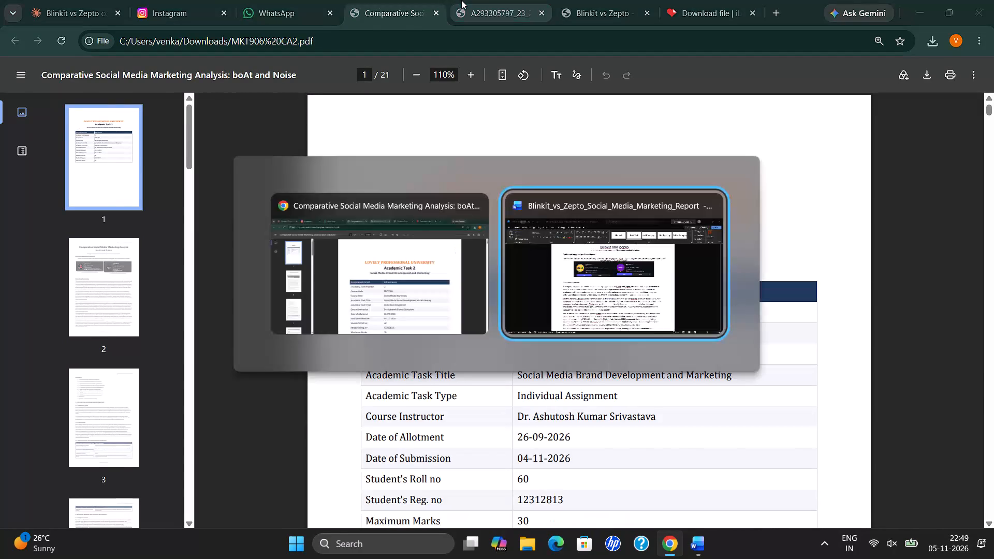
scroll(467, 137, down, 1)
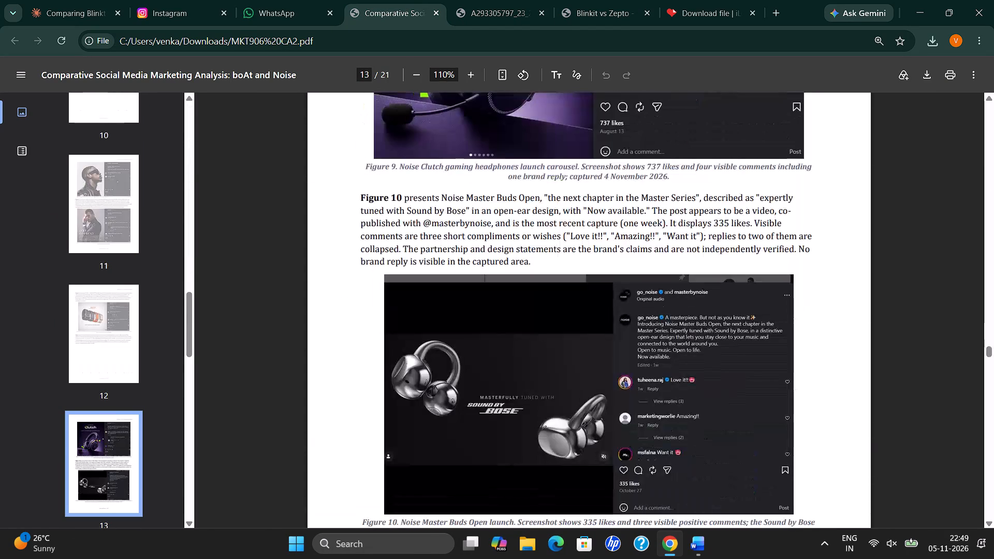
scroll(440, 278, down, 11)
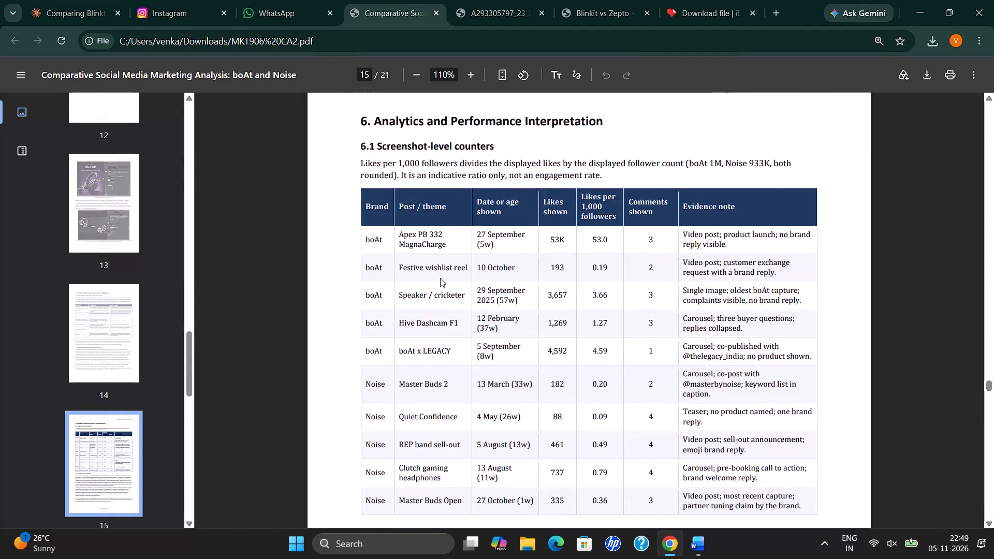
scroll(440, 278, down, 20)
scroll(440, 278, up, 5)
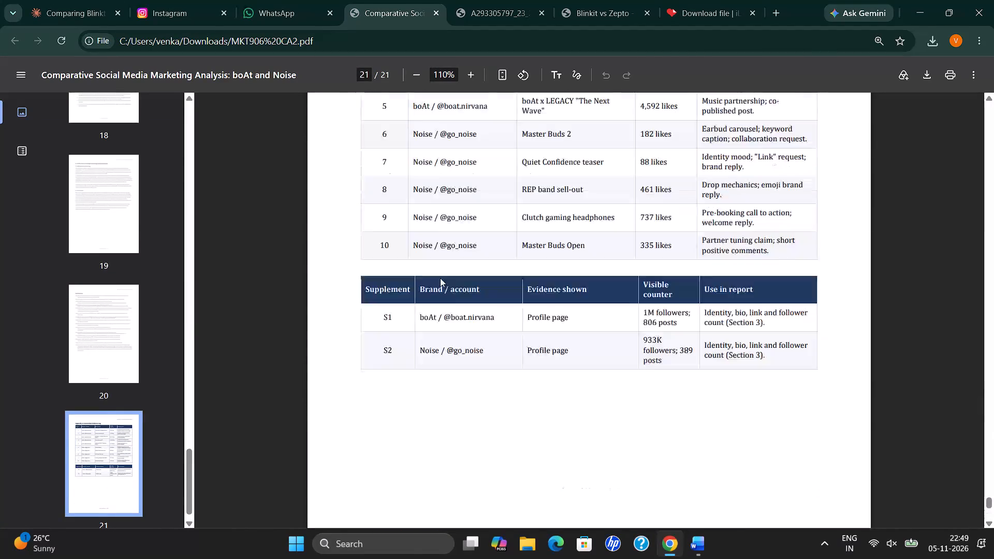
scroll(440, 278, up, 16)
scroll(440, 278, up, 15)
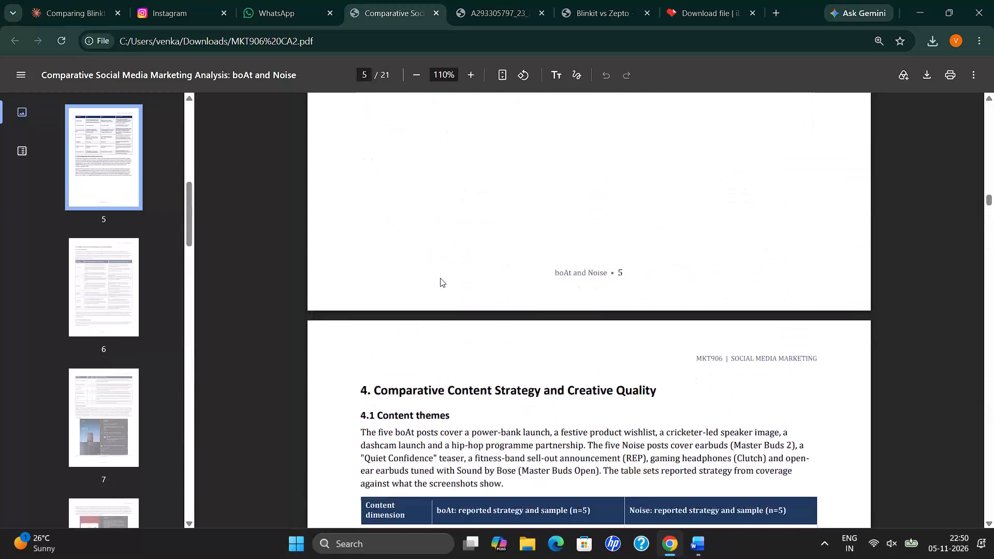
scroll(440, 278, up, 14)
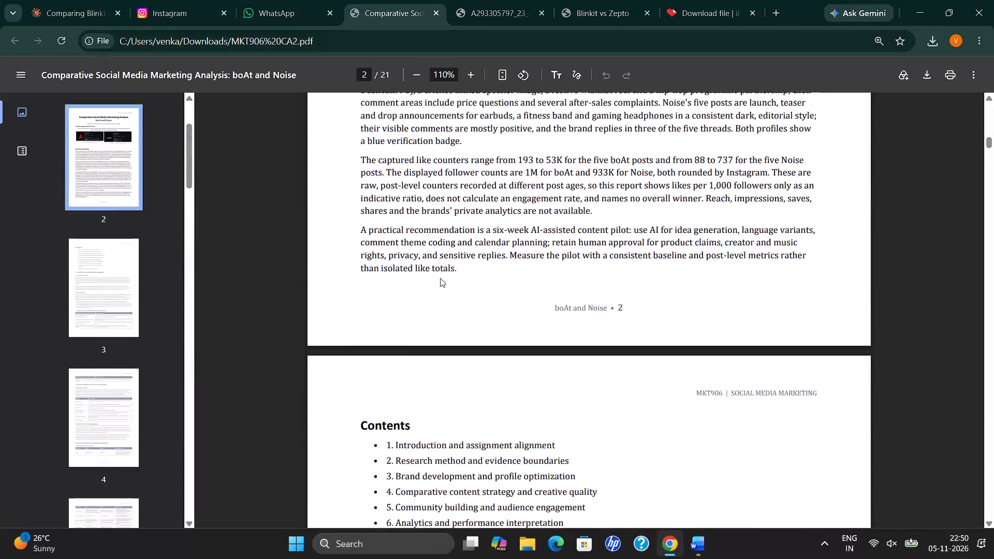
scroll(440, 278, up, 9)
scroll(440, 278, down, 1)
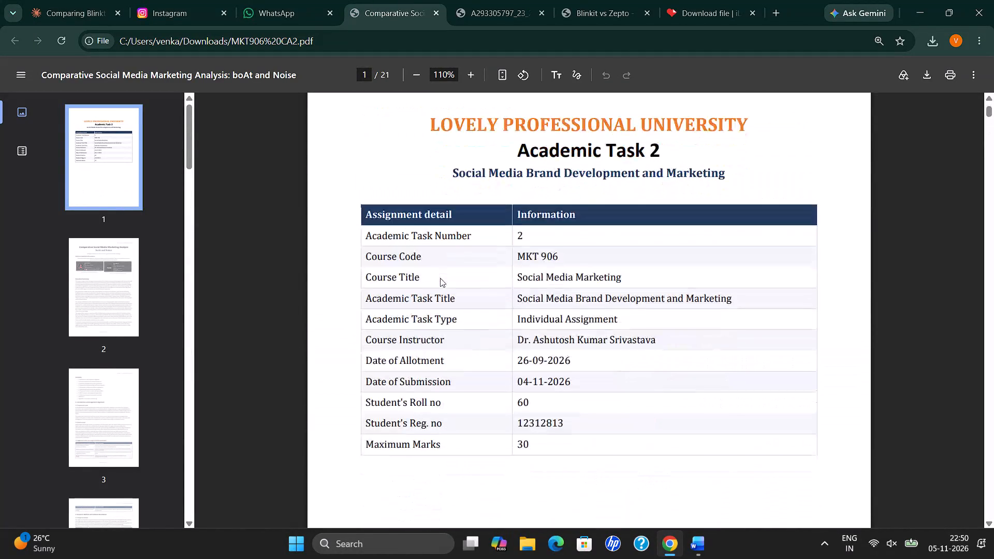
scroll(440, 278, down, 1)
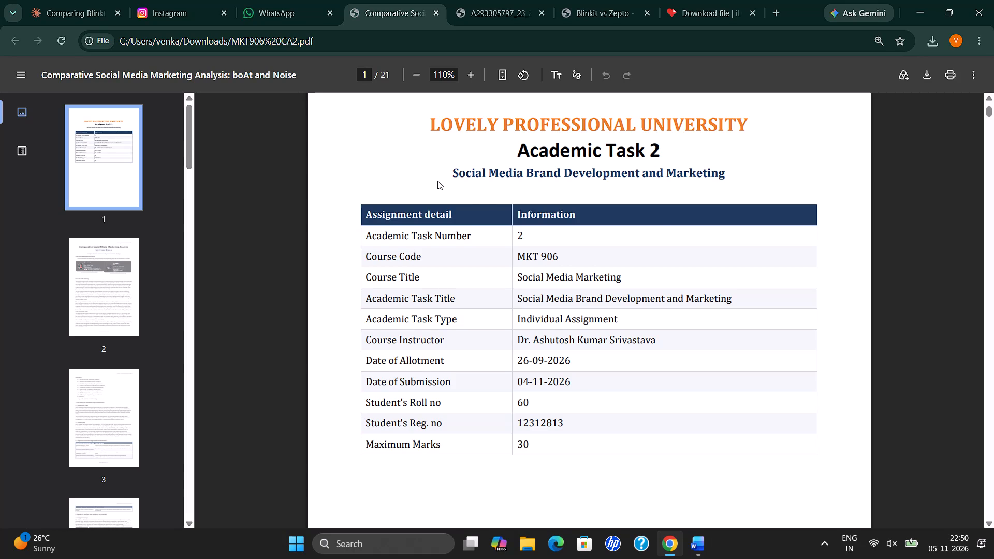
scroll(437, 181, up, 1)
Examine the MKT 906 assignment brief's header details and its list of aspects to evaluate.
click(486, 0)
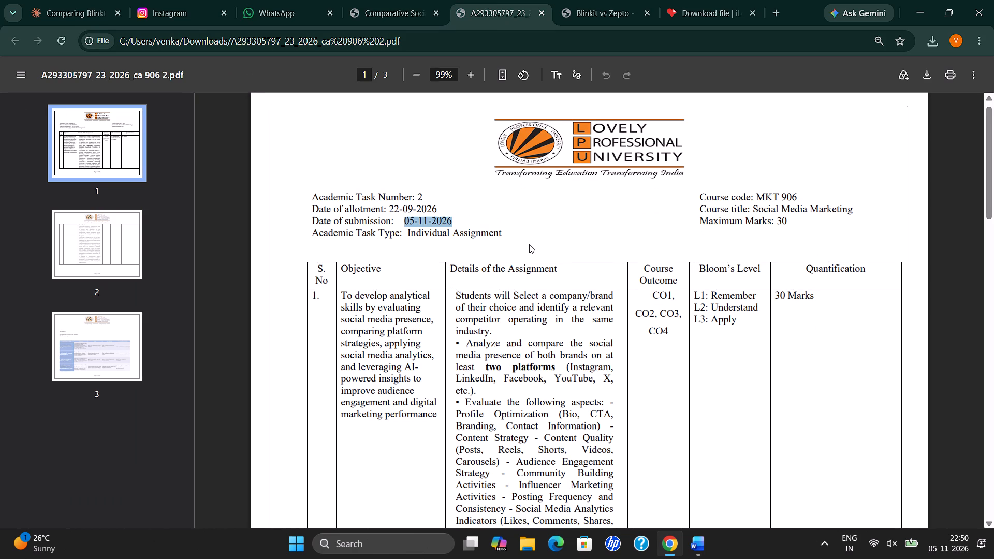
click(481, 234)
drag(481, 234, 433, 224)
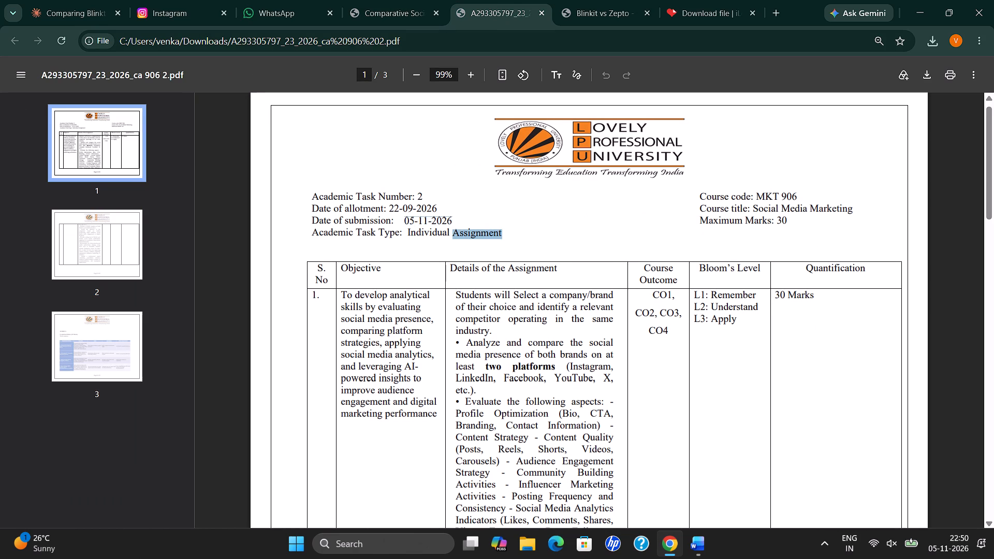
drag(433, 224, 431, 227)
click(431, 227)
drag(431, 227, 503, 240)
click(503, 240)
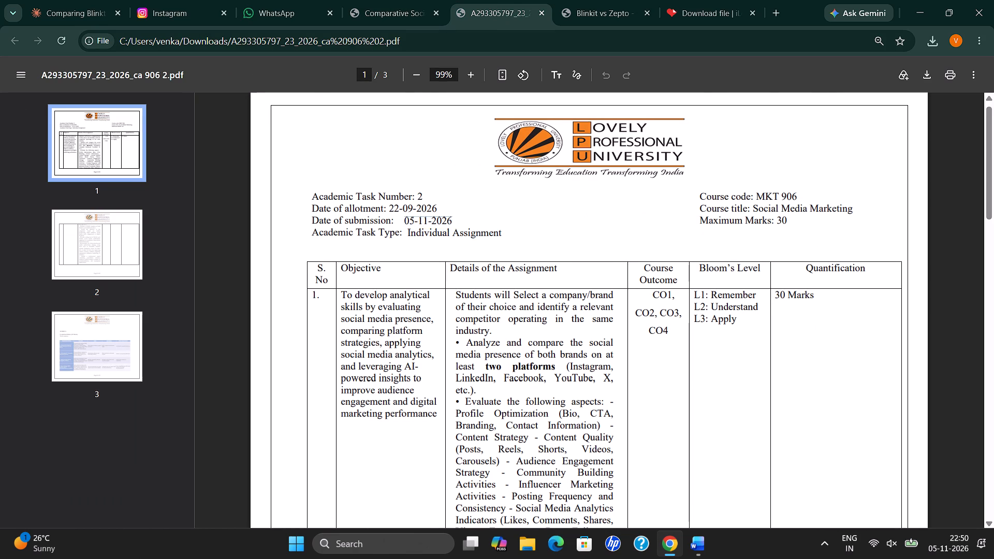
scroll(503, 240, down, 2)
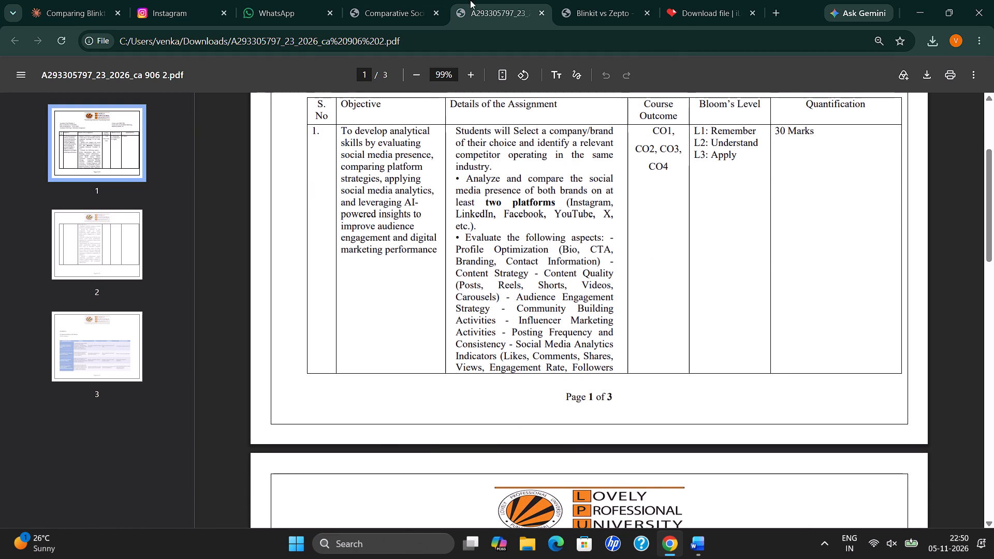
Review the opening pages of the Blinkit vs Zepto report PDF, including the Executive Summary, cover page and assignment detail table.
click(597, 0)
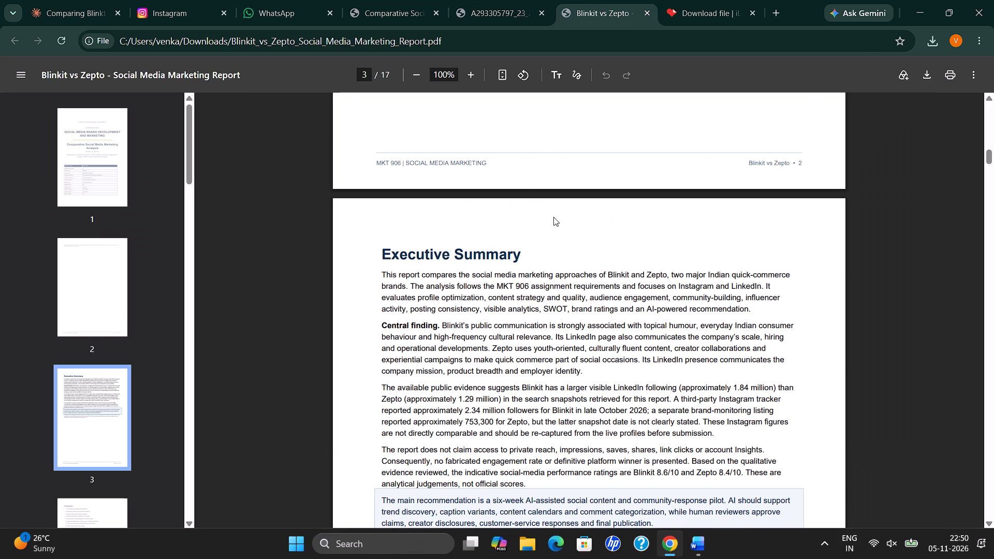
scroll(553, 217, down, 1)
scroll(553, 217, up, 1)
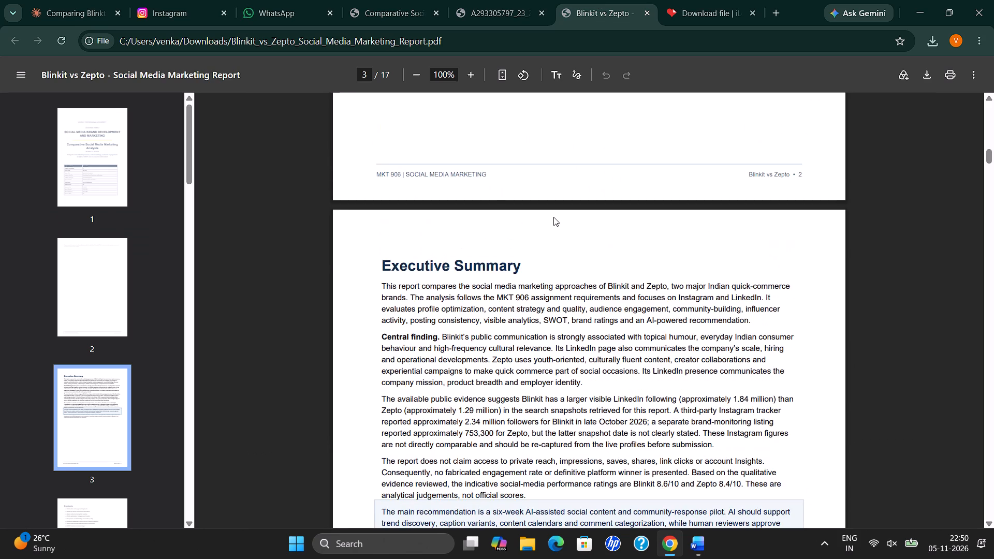
scroll(553, 217, up, 2)
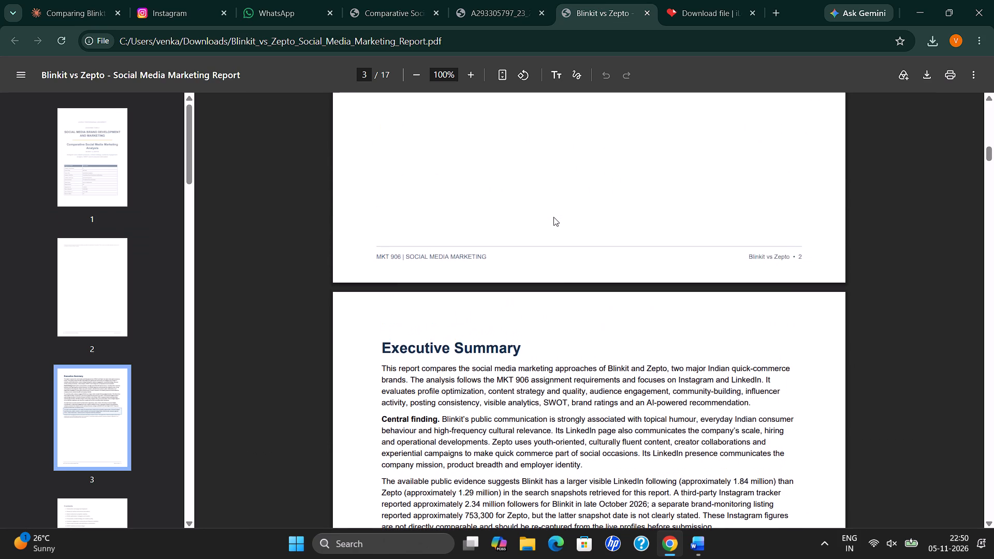
scroll(553, 217, up, 5)
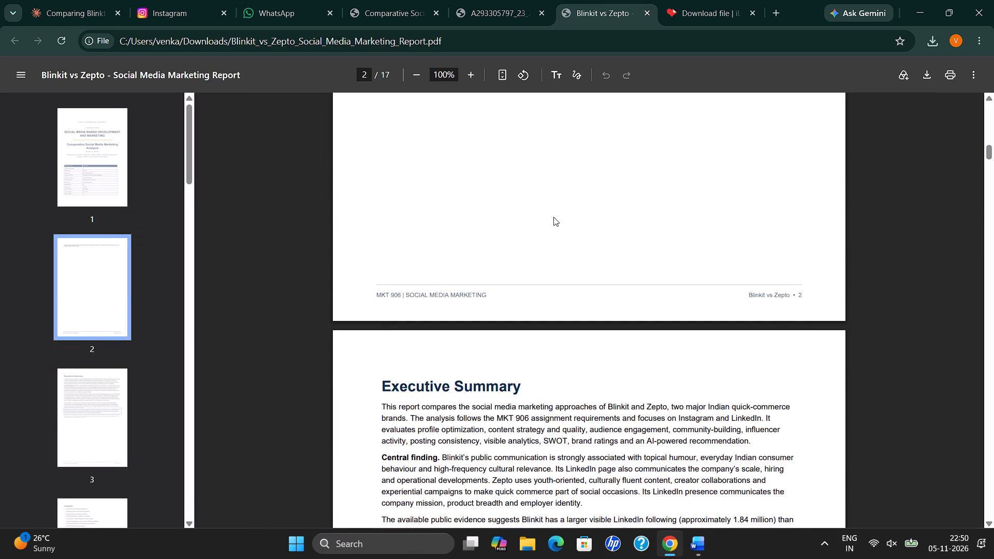
scroll(553, 217, up, 7)
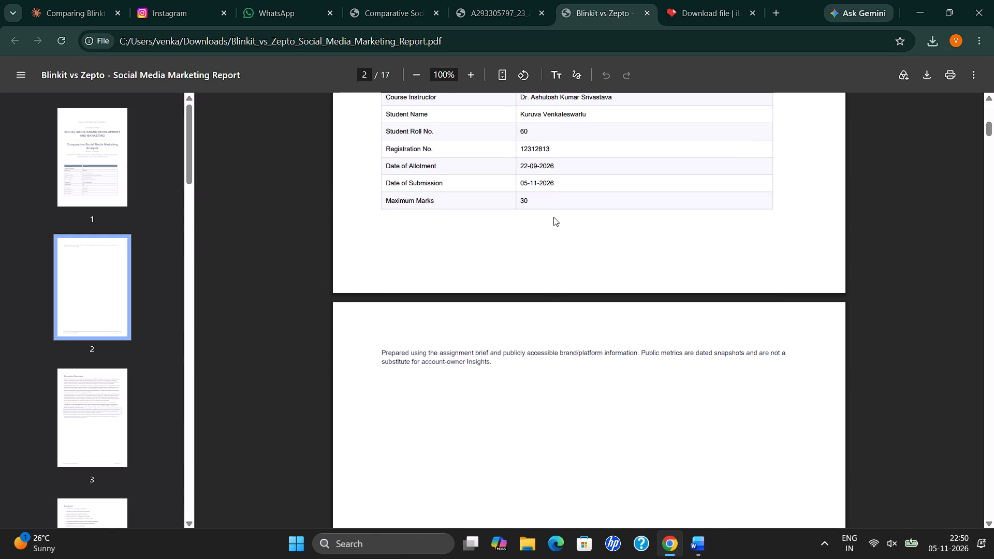
scroll(553, 217, up, 1)
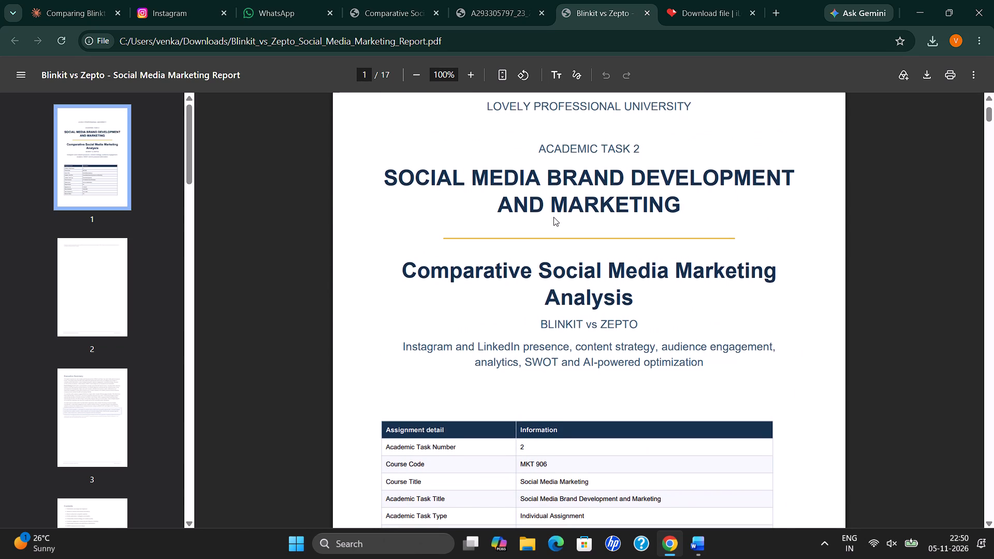
scroll(552, 211, down, 1)
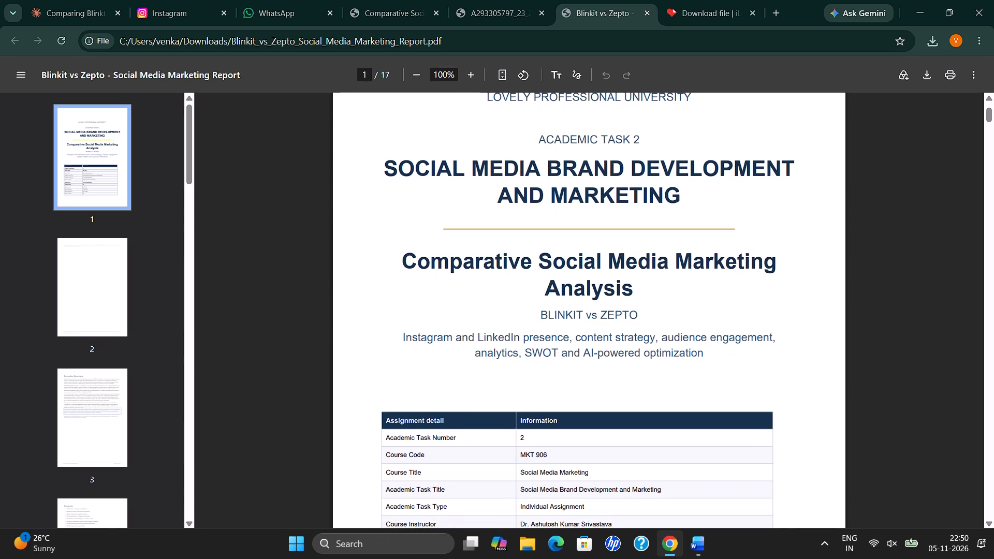
scroll(552, 211, down, 2)
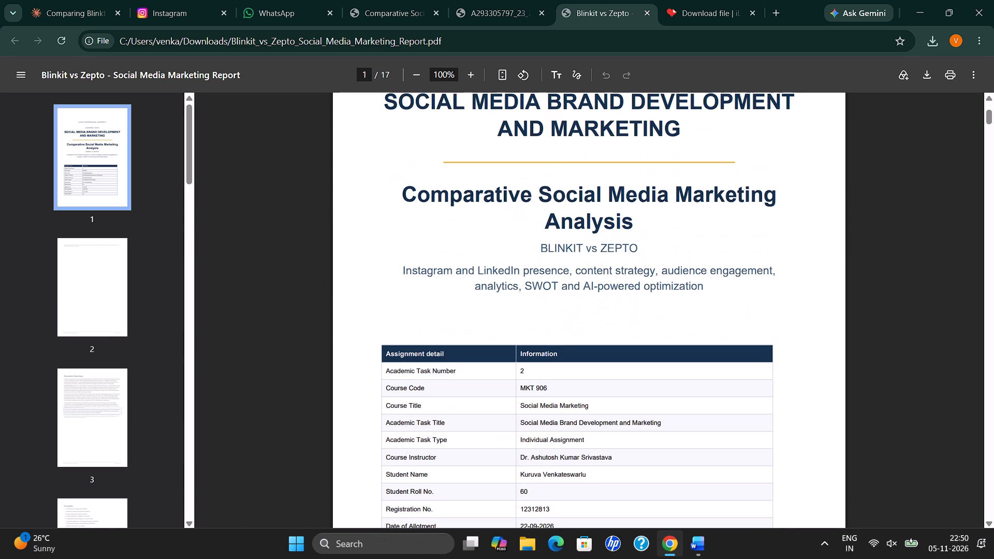
scroll(552, 211, down, 1)
scroll(509, 374, down, 6)
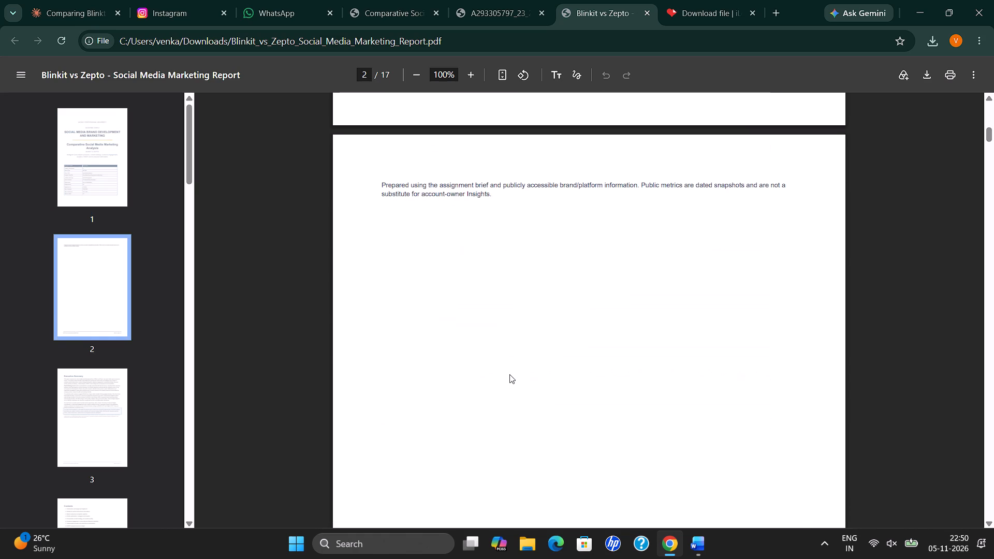
Review the Blinkit vs Zepto report PDF from the Executive Summary to the start of Research Method and Evidence Boundaries.
scroll(509, 374, down, 10)
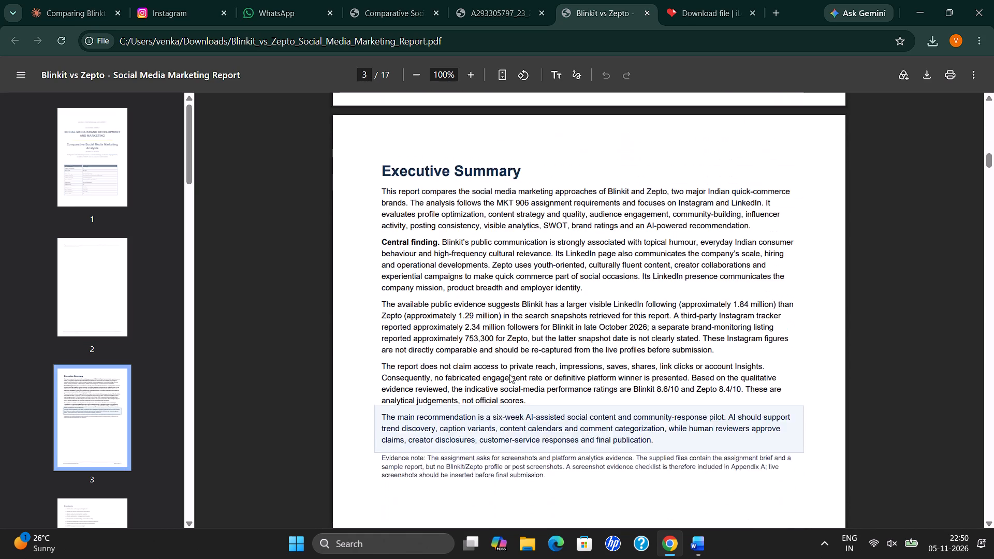
scroll(509, 374, down, 6)
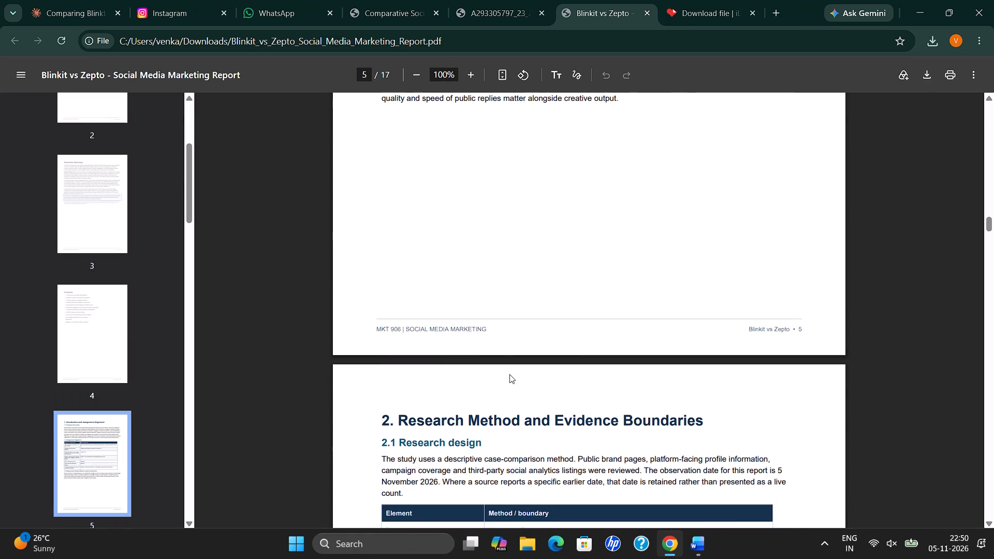
click(474, 0)
click(563, 0)
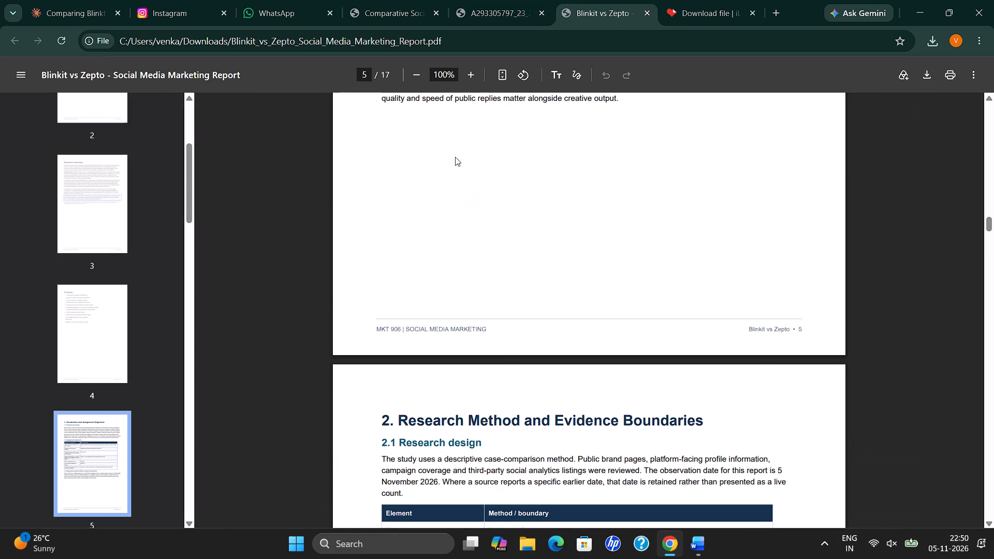
Switch to the Word version of the Blinkit vs Zepto report and skim it from Contents to the appendix worksheet and back.
scroll(425, 302, down, 4)
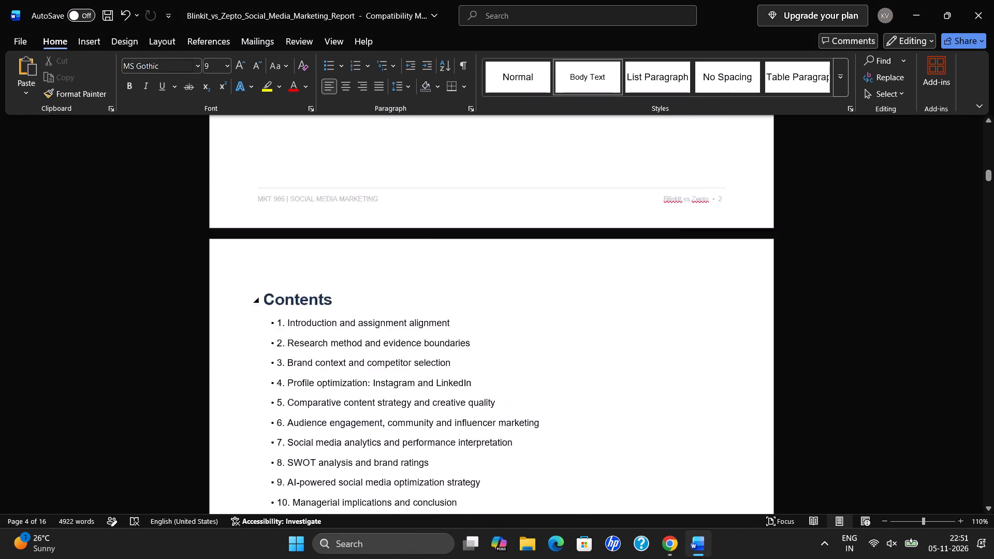
scroll(425, 302, down, 18)
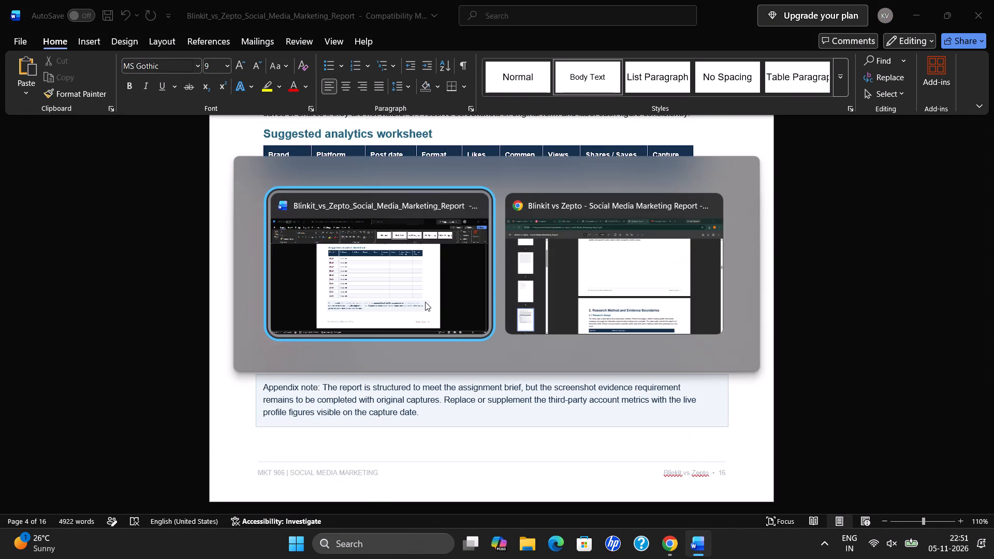
scroll(425, 302, up, 4)
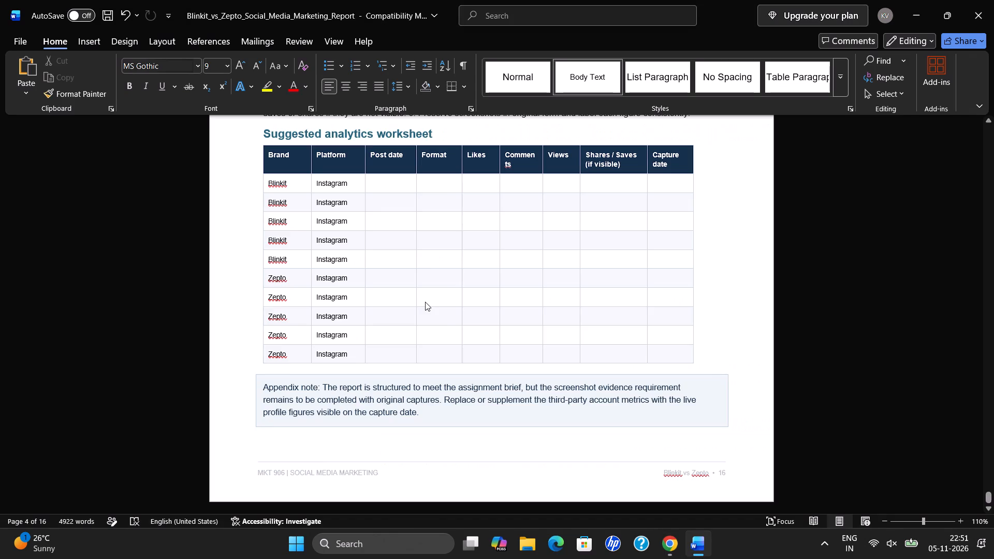
scroll(425, 302, up, 17)
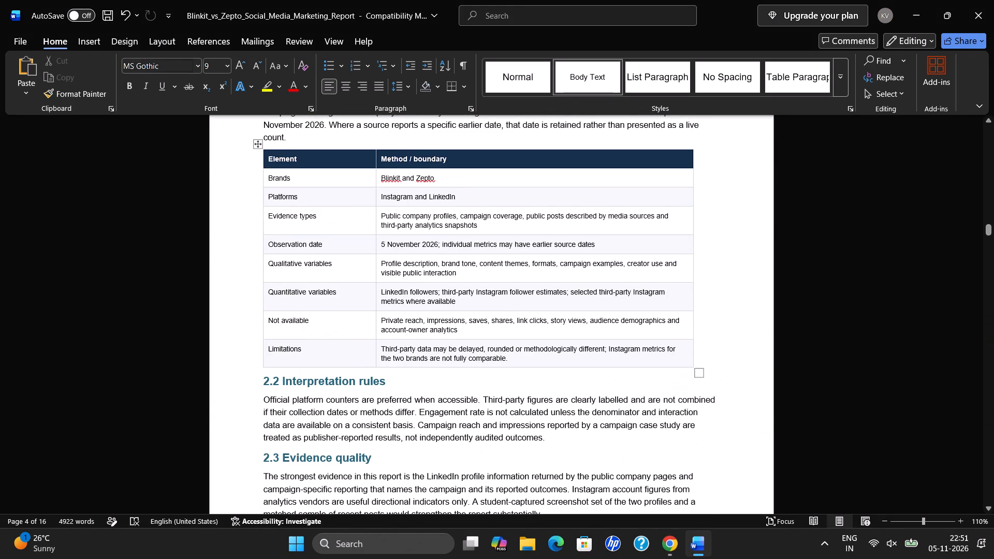
scroll(425, 302, up, 12)
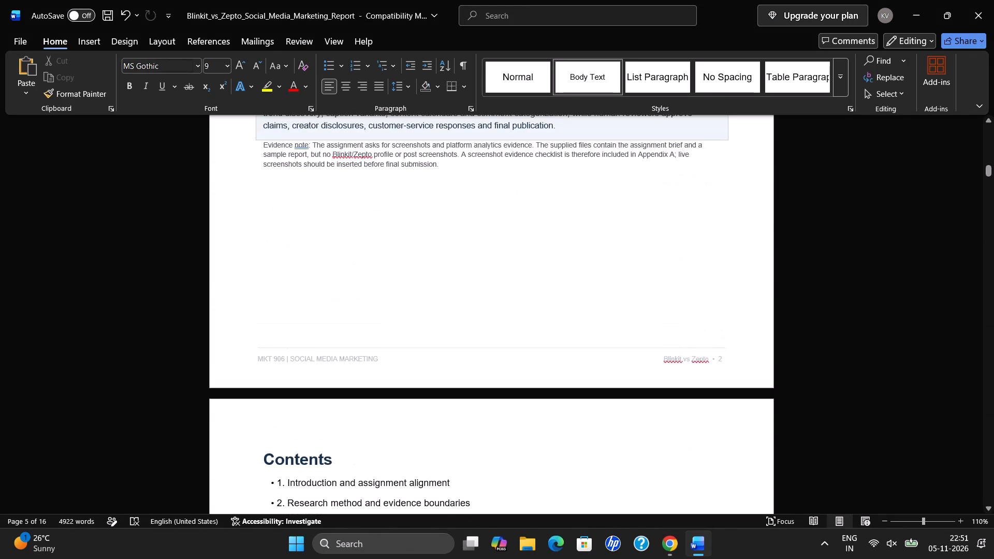
scroll(425, 302, up, 3)
Review the Word report's Executive Summary, evidence note and Contents list up to the start of the Introduction.
scroll(333, 326, down, 1)
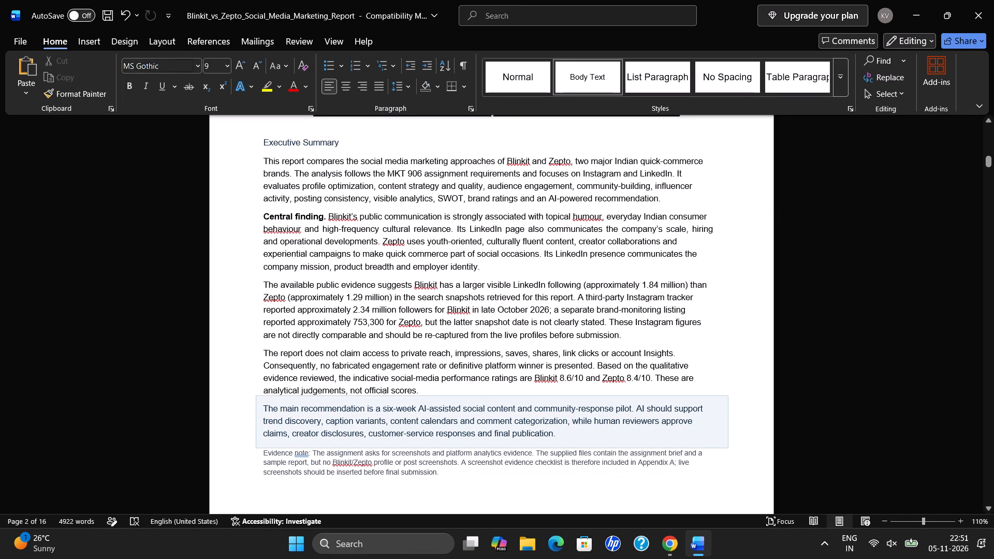
scroll(333, 326, down, 1)
scroll(315, 471, down, 1)
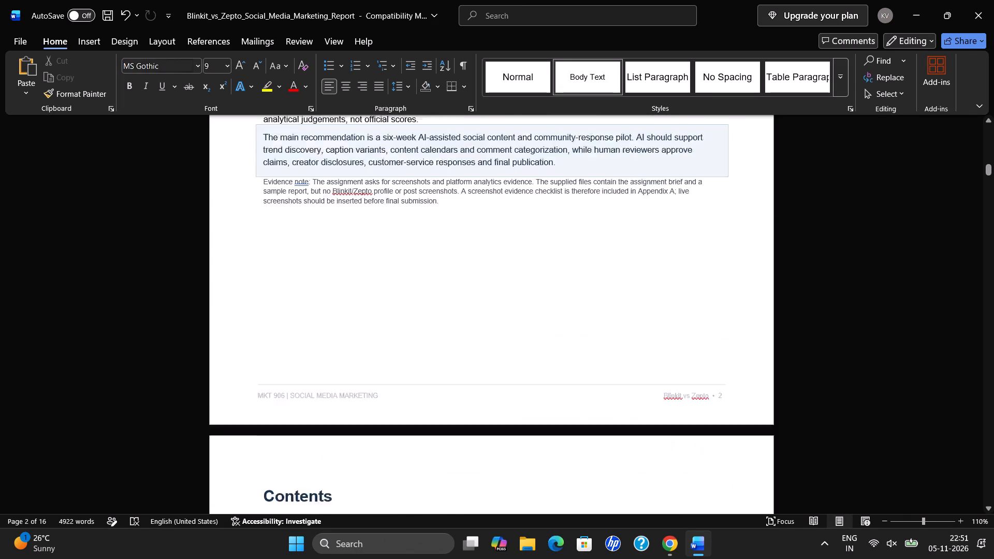
scroll(315, 471, down, 4)
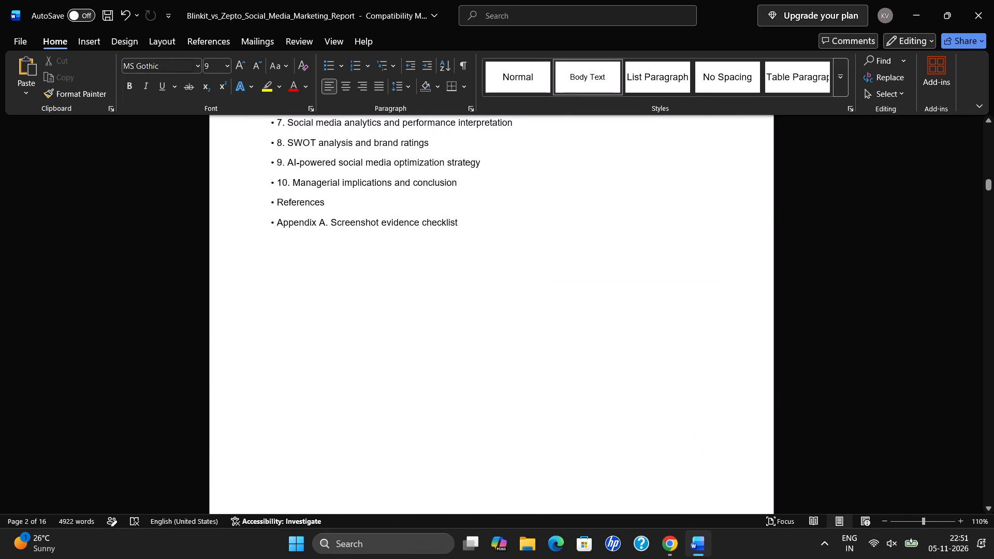
scroll(315, 471, down, 1)
scroll(334, 357, down, 4)
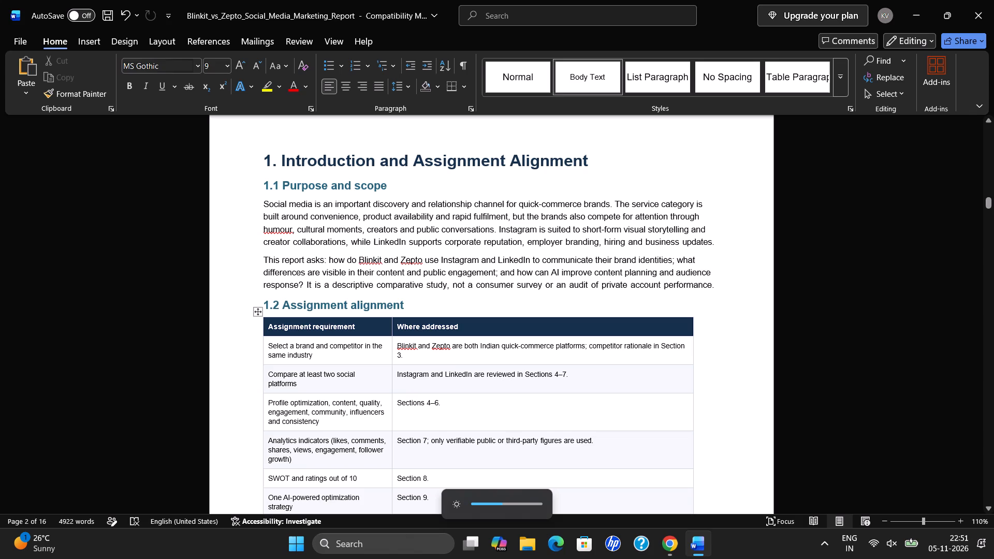
Examine section 1 of the Word report at a larger zoom, including the assignment alignment table and section 1.3.
ctrl+scroll(382, 261, up, 3)
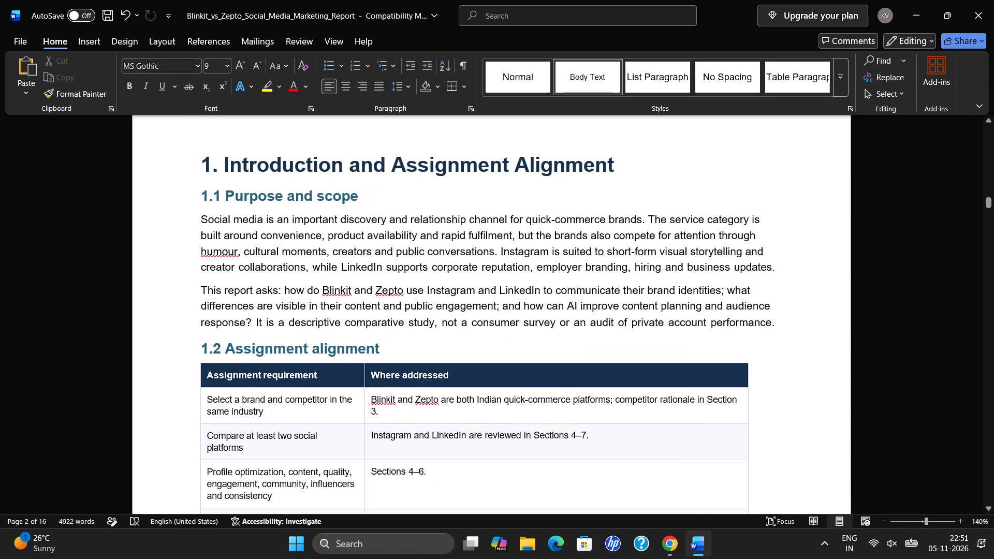
scroll(382, 261, down, 2)
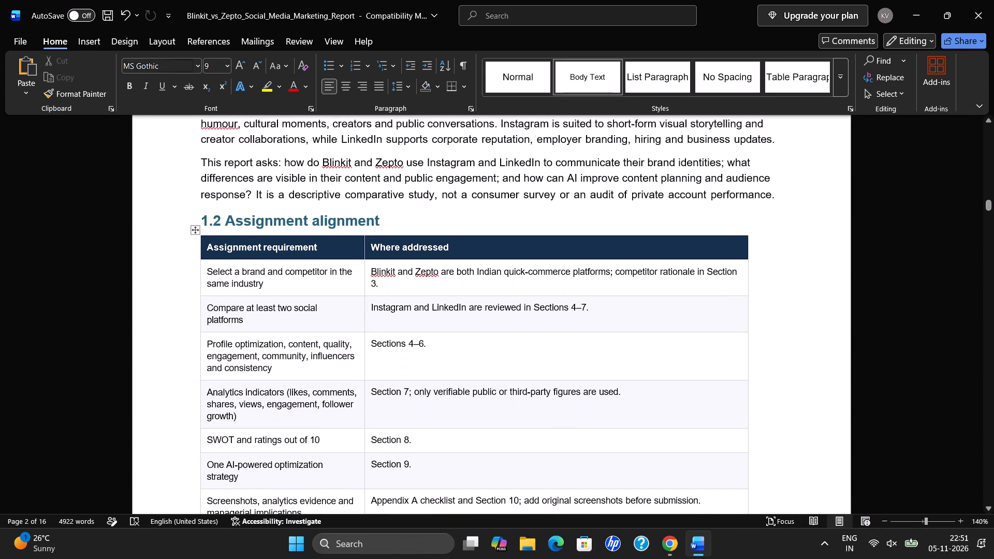
scroll(382, 261, down, 3)
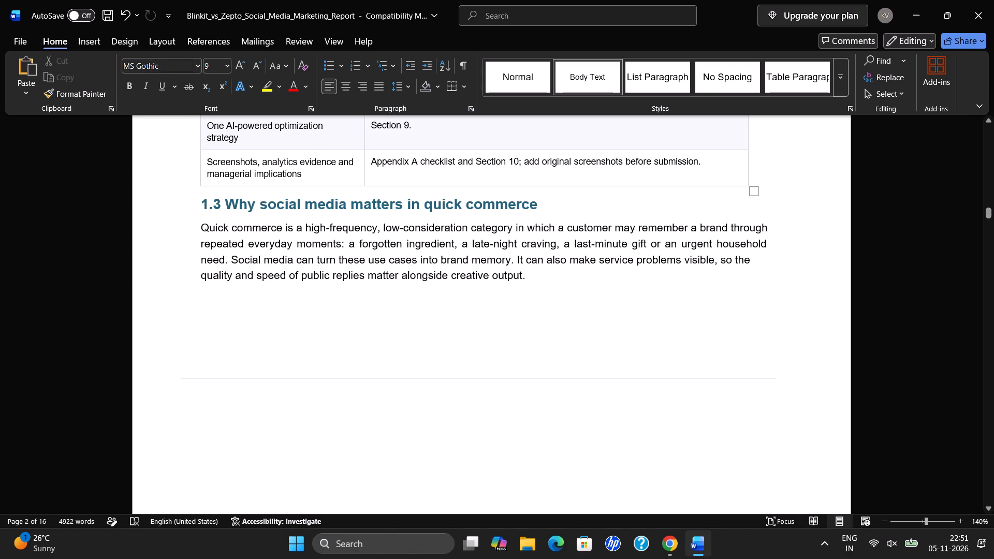
scroll(290, 175, up, 4)
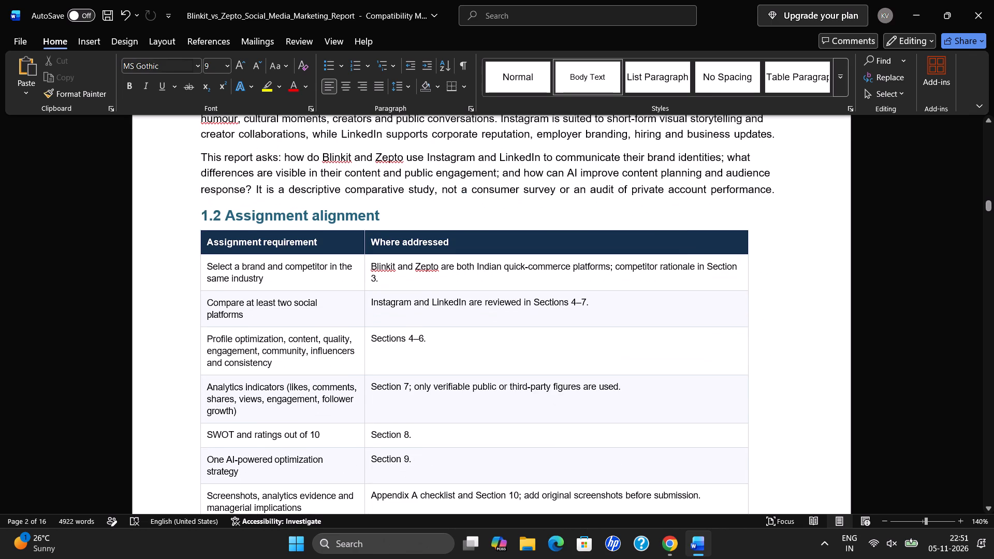
scroll(290, 175, down, 1)
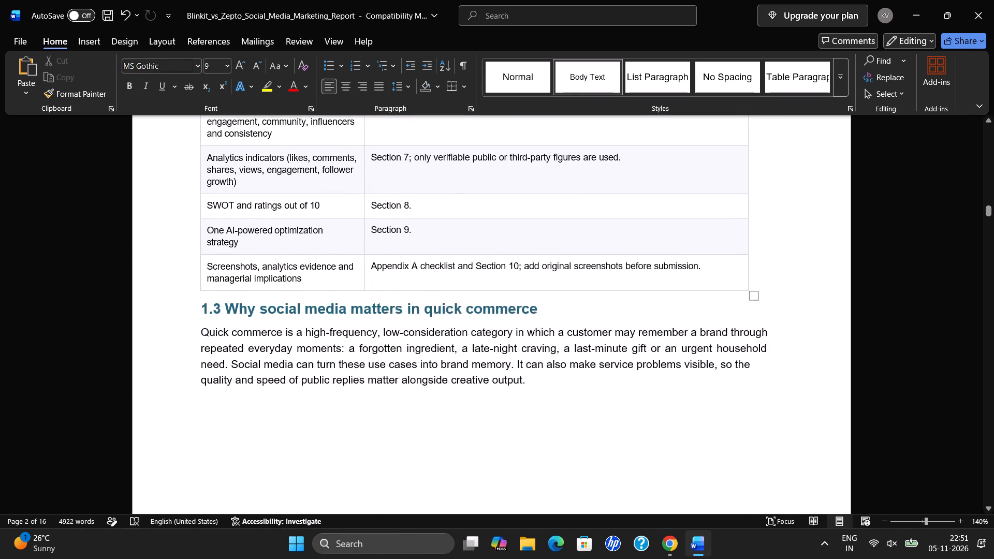
Review the Research Method and Brand Context sections, rechecking the Method / boundary table and the Contents list.
scroll(290, 175, down, 5)
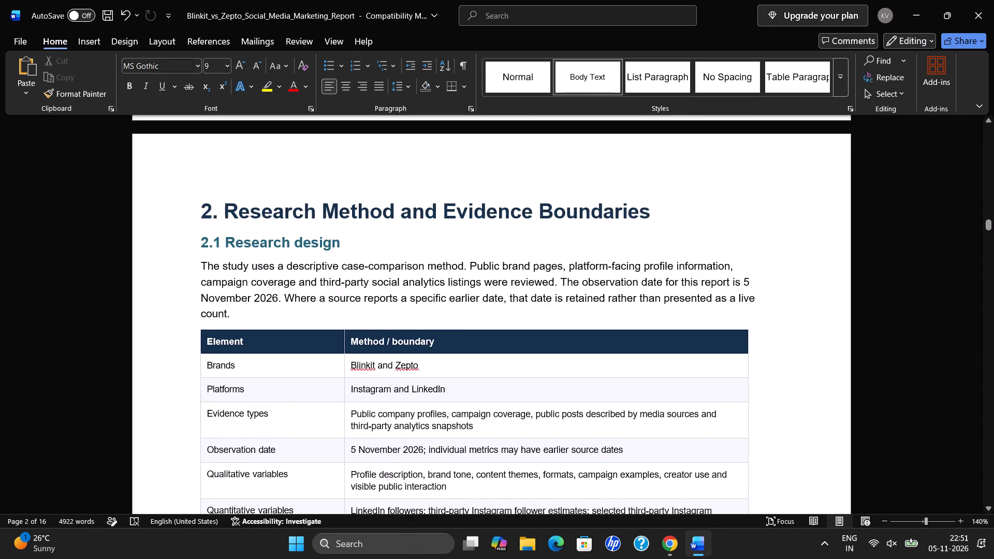
scroll(290, 175, down, 1)
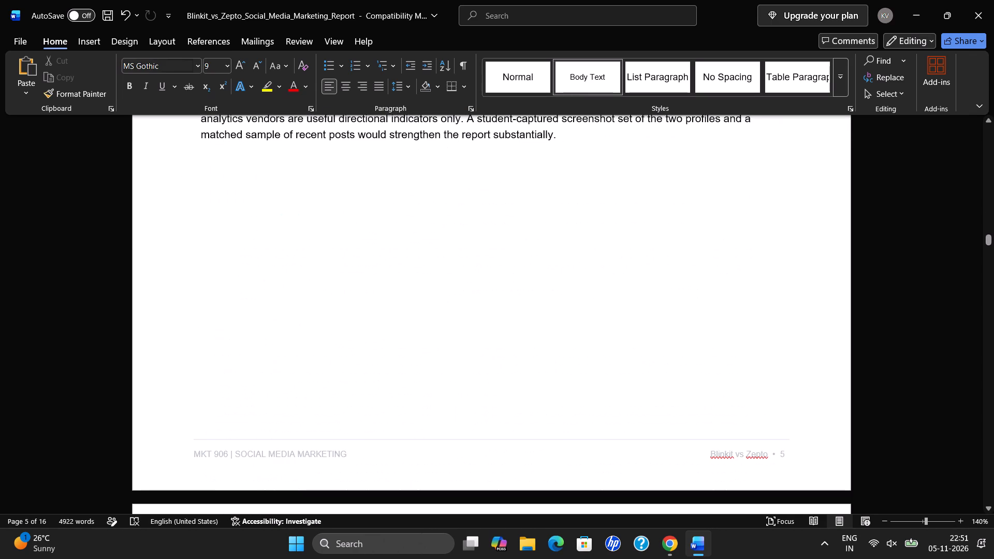
scroll(290, 175, down, 3)
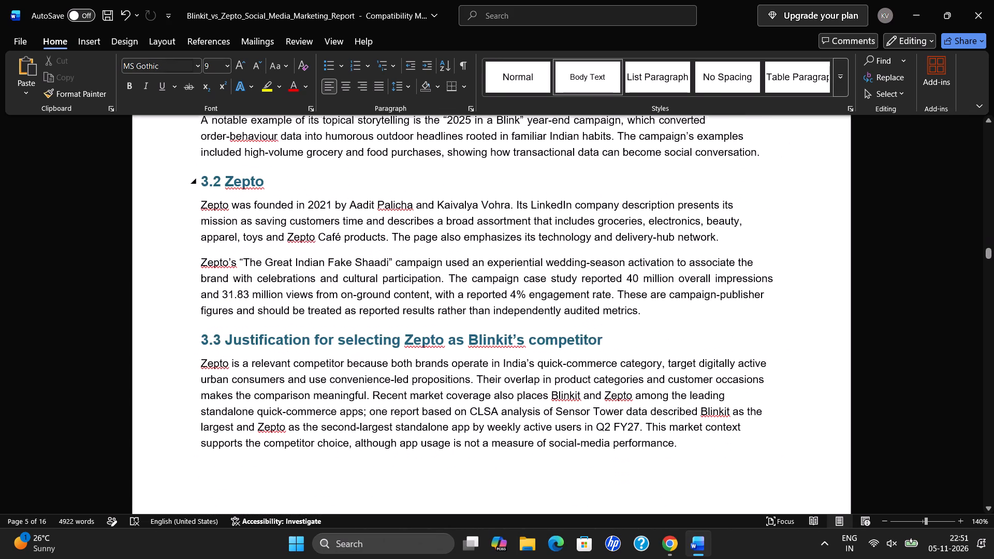
scroll(290, 175, down, 1)
scroll(290, 175, up, 5)
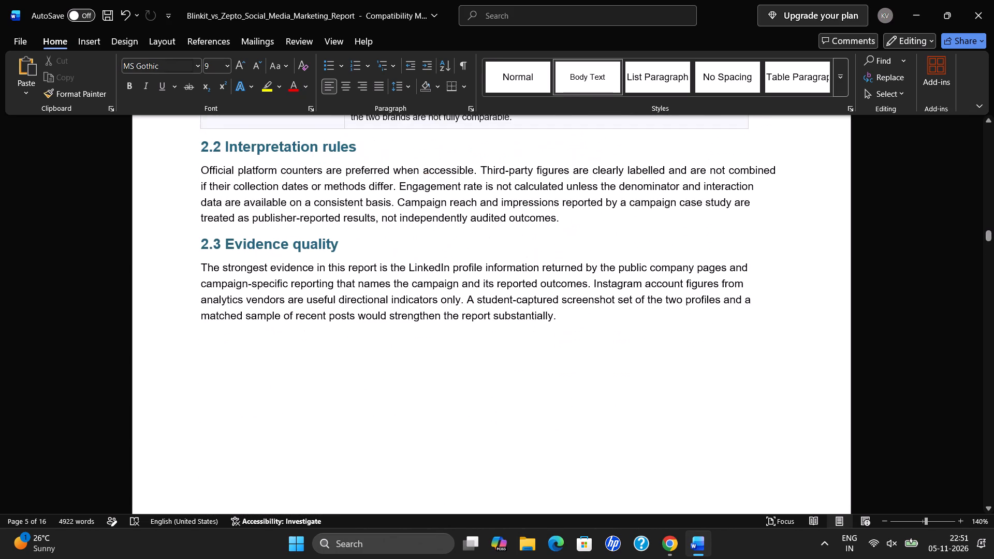
scroll(290, 175, up, 3)
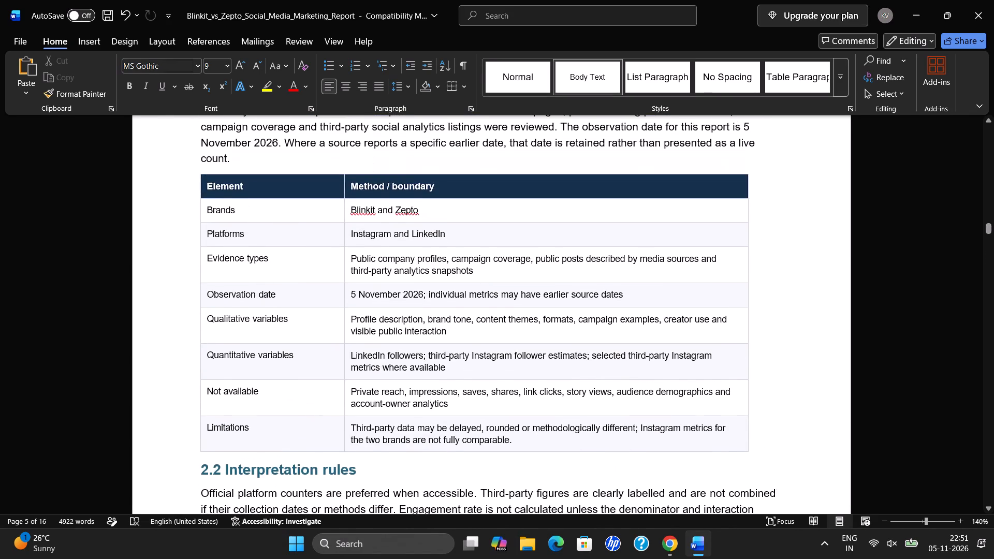
scroll(290, 175, up, 9)
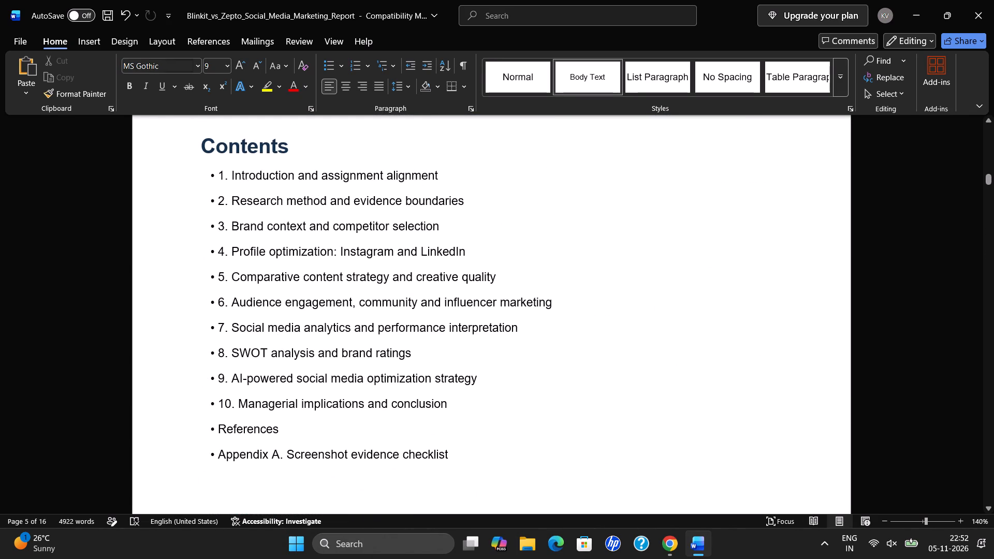
Re-examine sections 1 and 2 of the Word report, including the Assignment alignment and Research design tables and the page layout.
ctrl+scroll(290, 175, down, 2)
scroll(290, 175, down, 4)
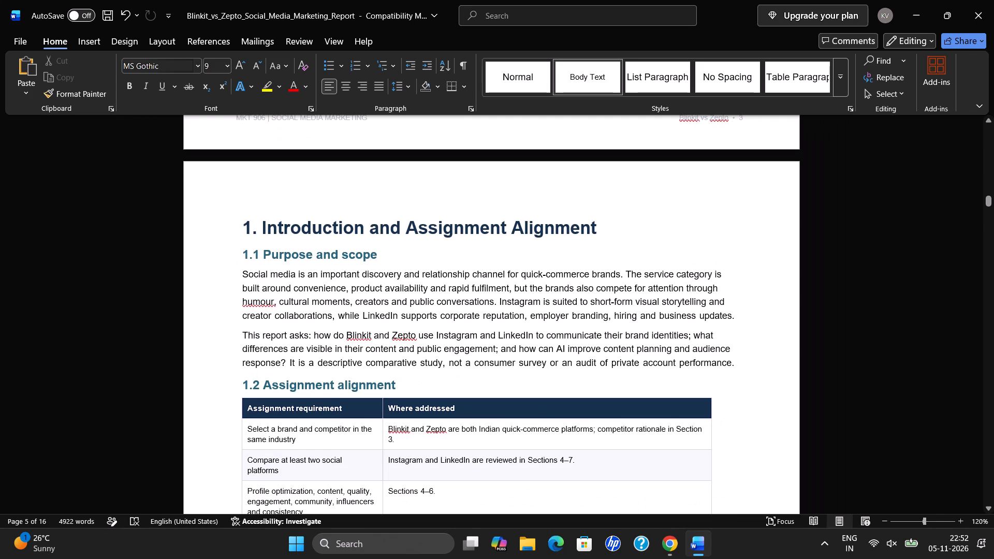
scroll(290, 174, down, 3)
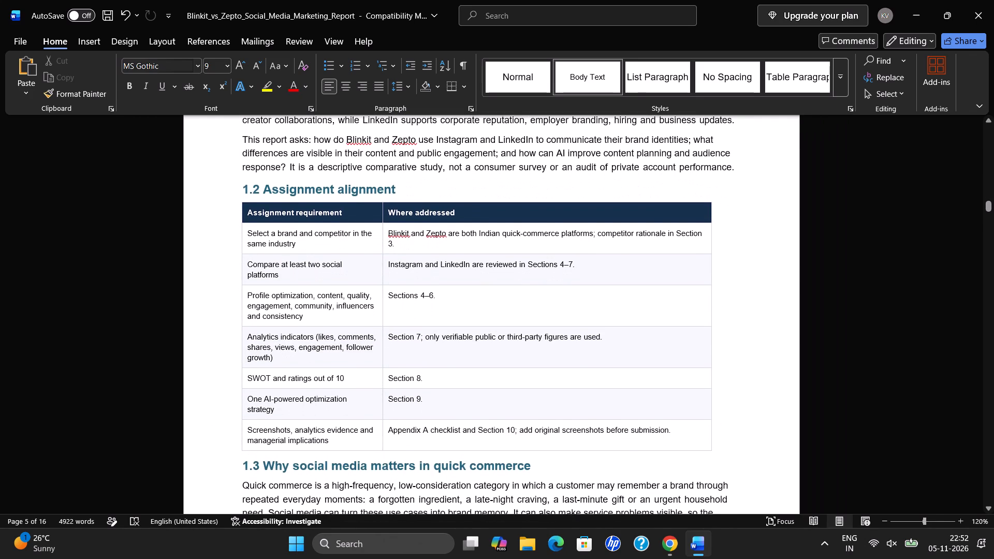
scroll(290, 174, down, 4)
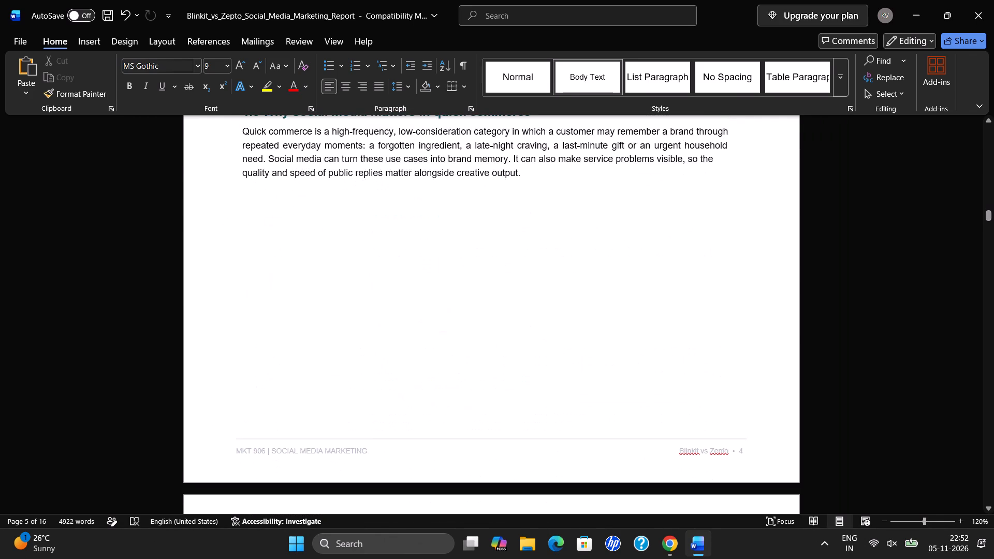
scroll(290, 174, down, 1)
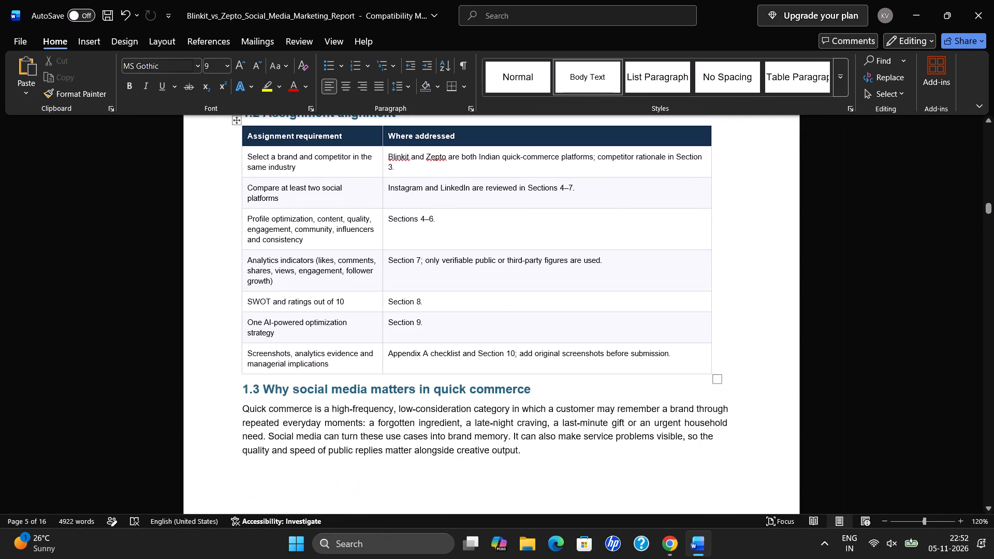
scroll(290, 174, down, 3)
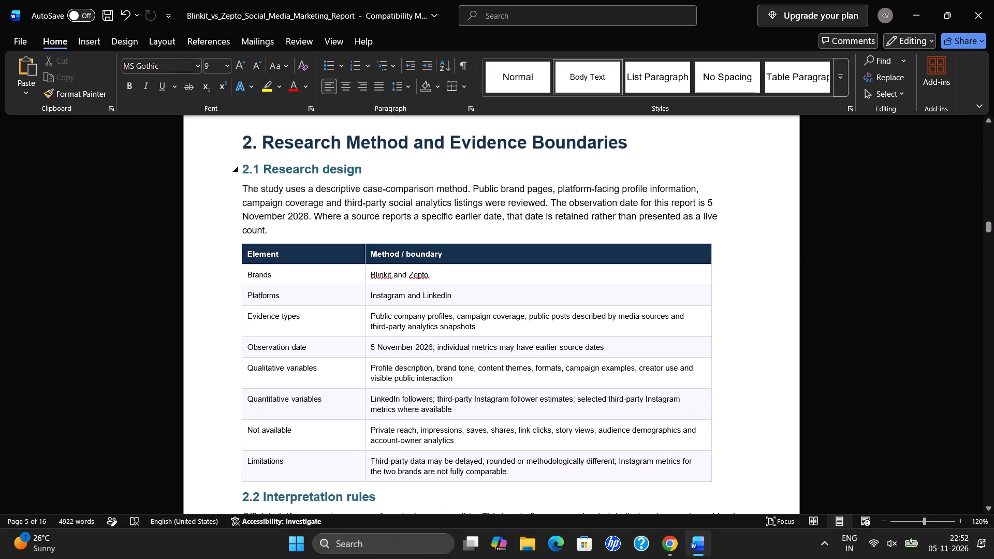
scroll(290, 174, up, 2)
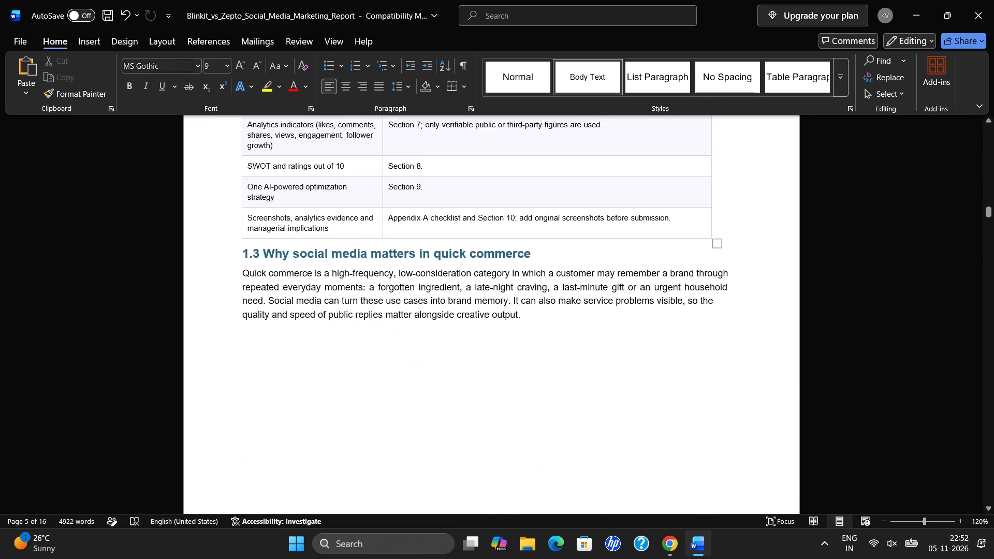
scroll(290, 174, up, 1)
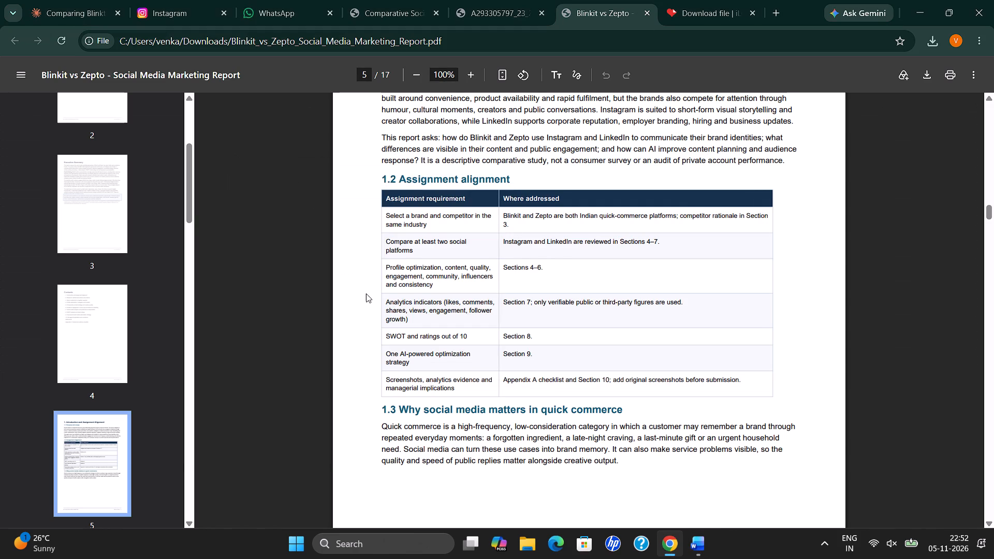
Switch to Chrome and check sections 1.2 to 2.1 in the report PDF against the Word version.
scroll(366, 293, down, 4)
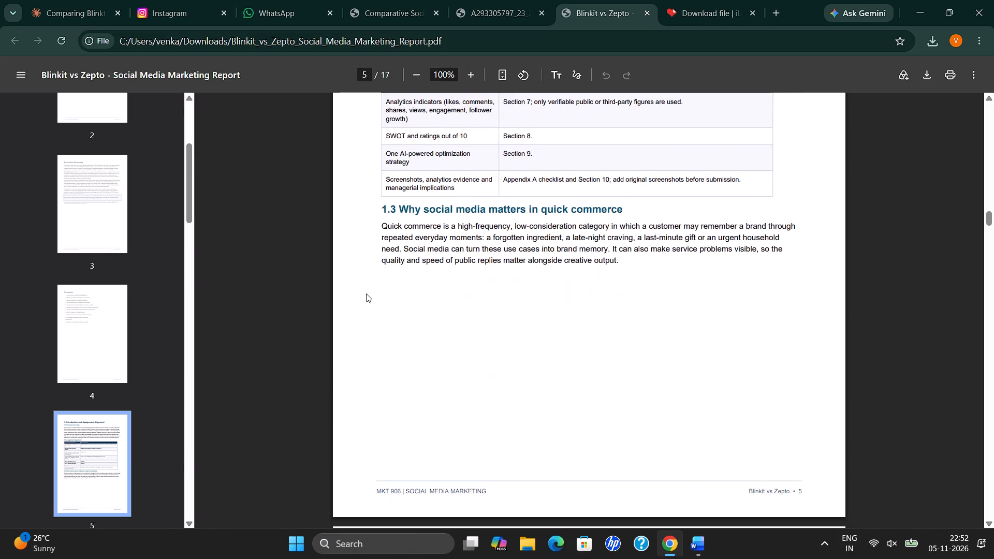
scroll(366, 293, down, 4)
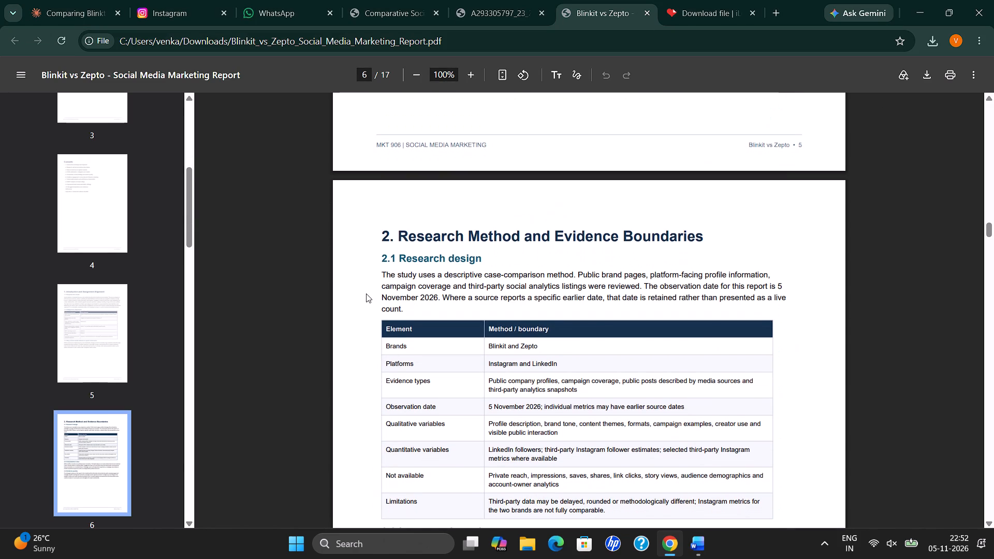
scroll(366, 293, down, 2)
scroll(366, 293, up, 1)
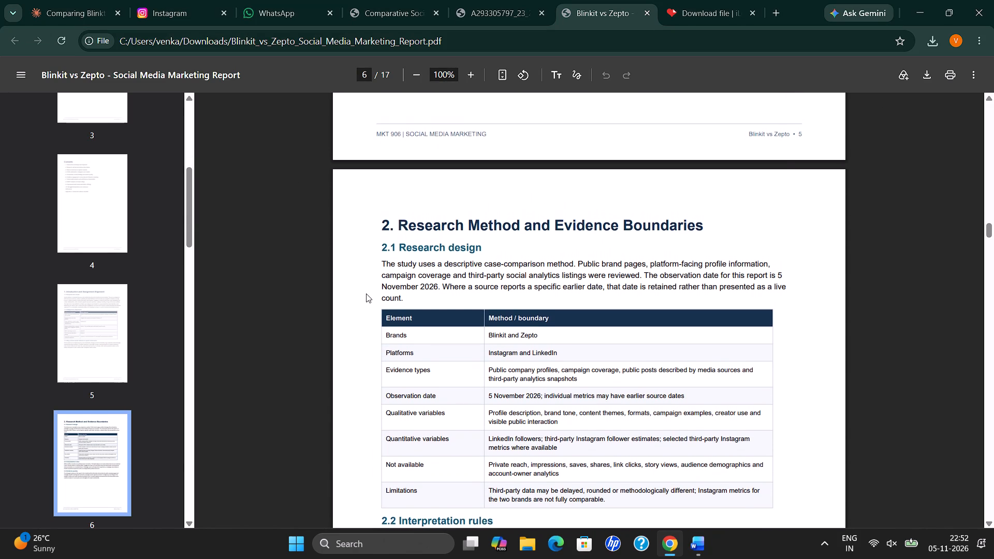
scroll(366, 293, up, 1)
Return to the boAt and Noise sample PDF to examine its cover page.
click(484, 0)
click(412, 0)
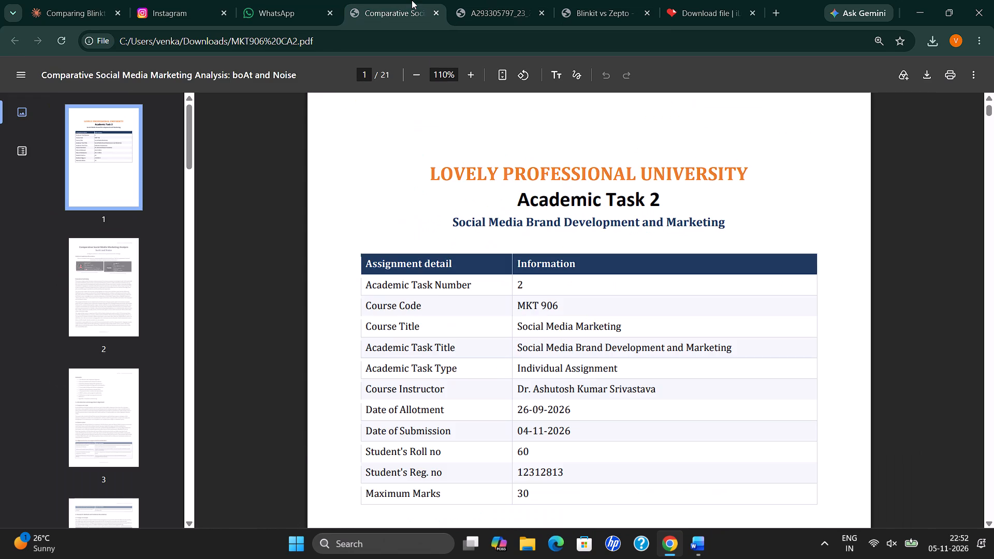
Read through the boAt and Noise sample PDF from the Executive Summary to section 4.3, examining how Figure 1 is presented.
scroll(491, 367, down, 12)
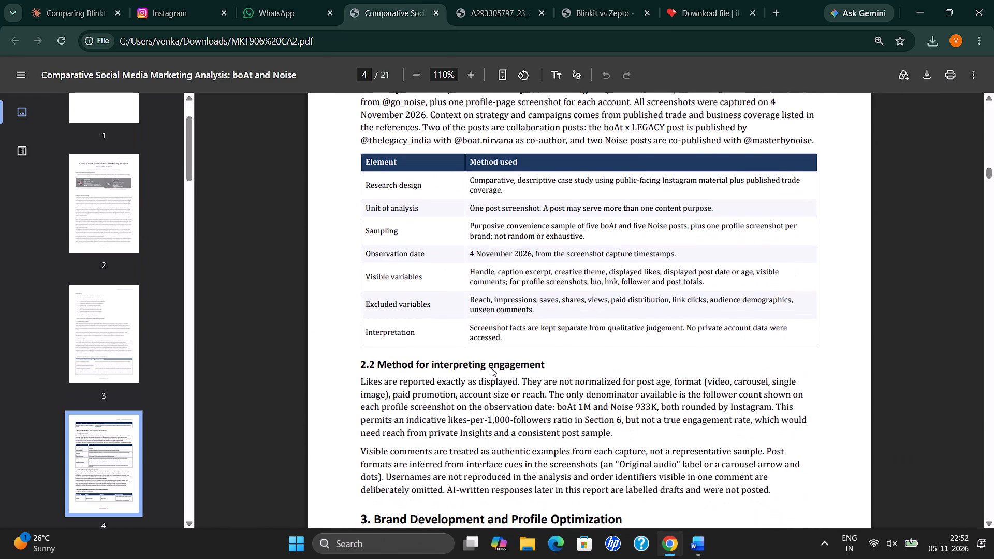
scroll(491, 367, down, 5)
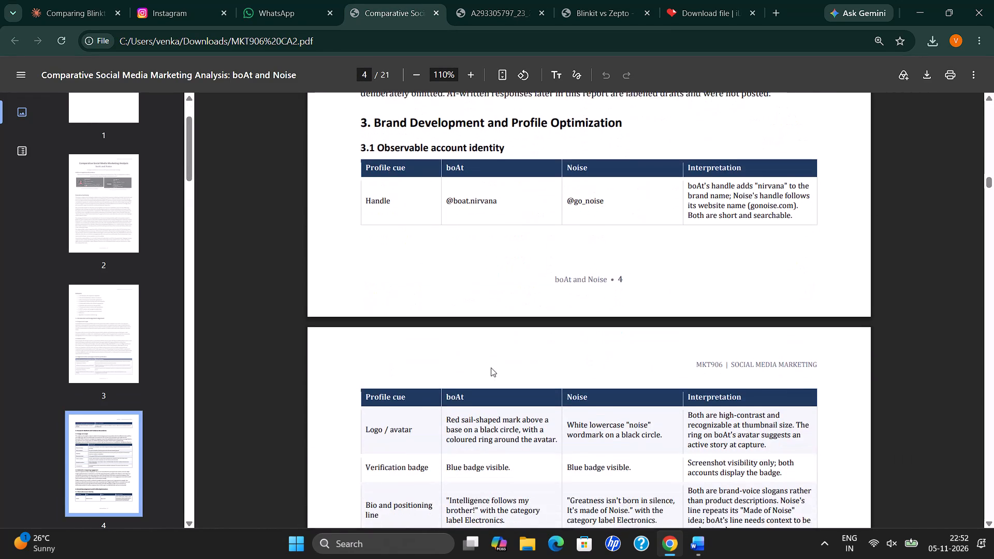
scroll(491, 367, down, 5)
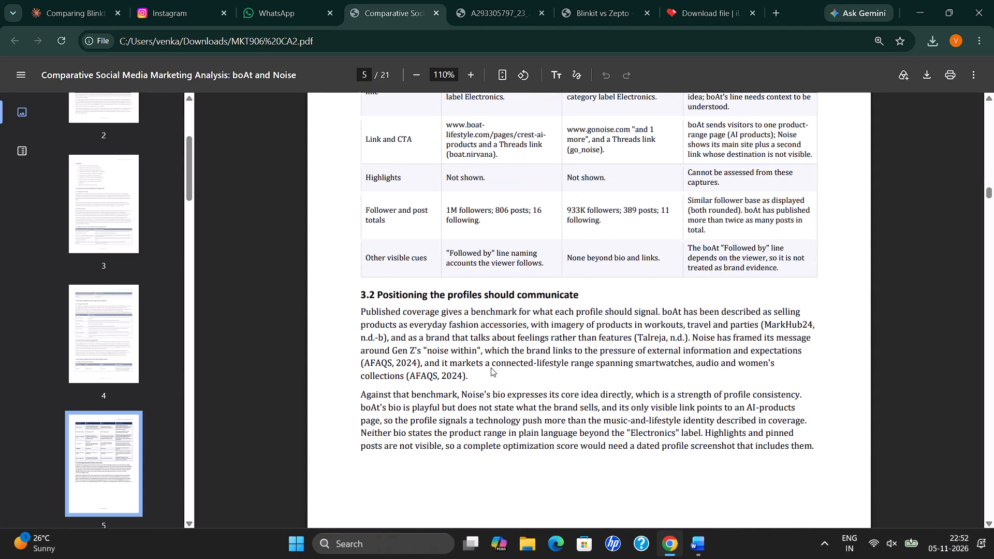
scroll(491, 367, down, 4)
scroll(491, 367, up, 2)
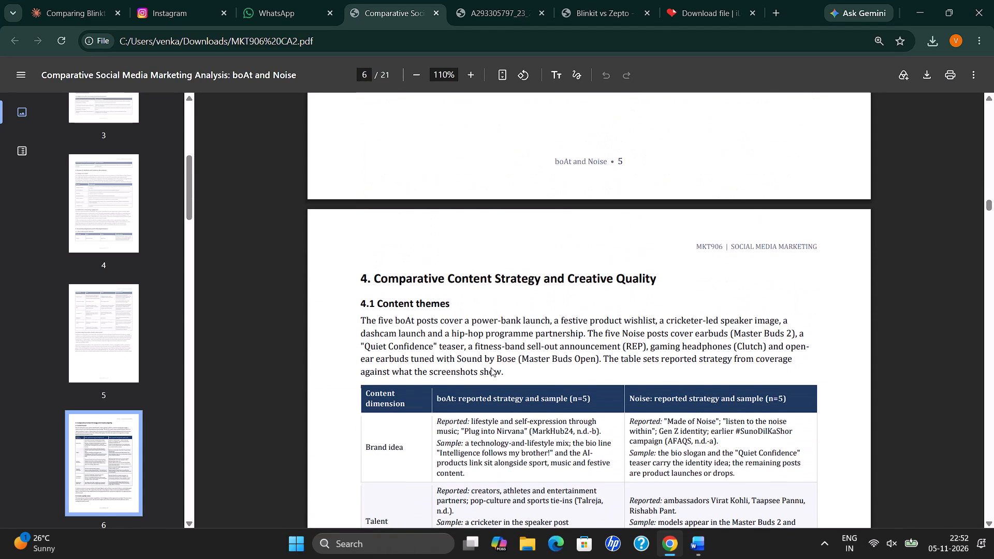
scroll(491, 367, up, 6)
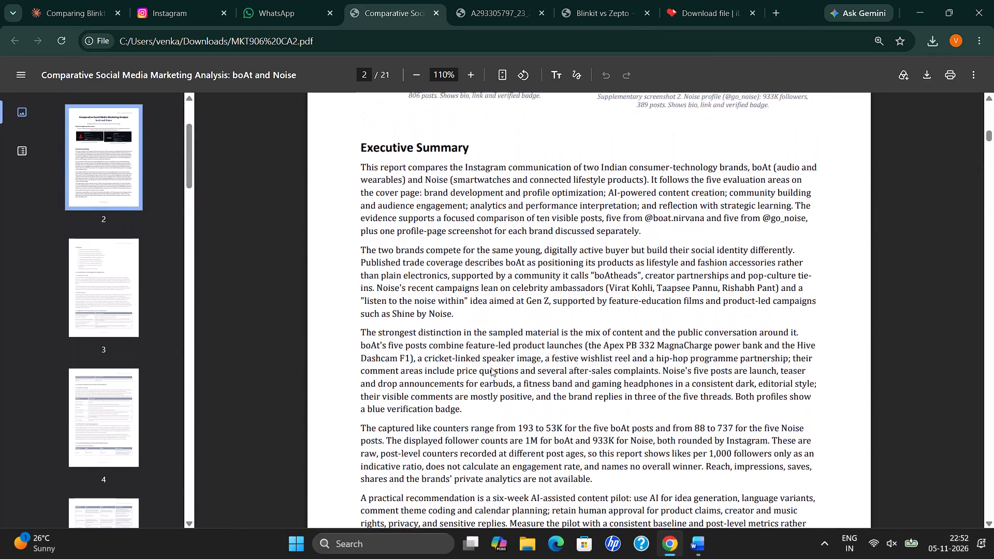
scroll(491, 367, down, 15)
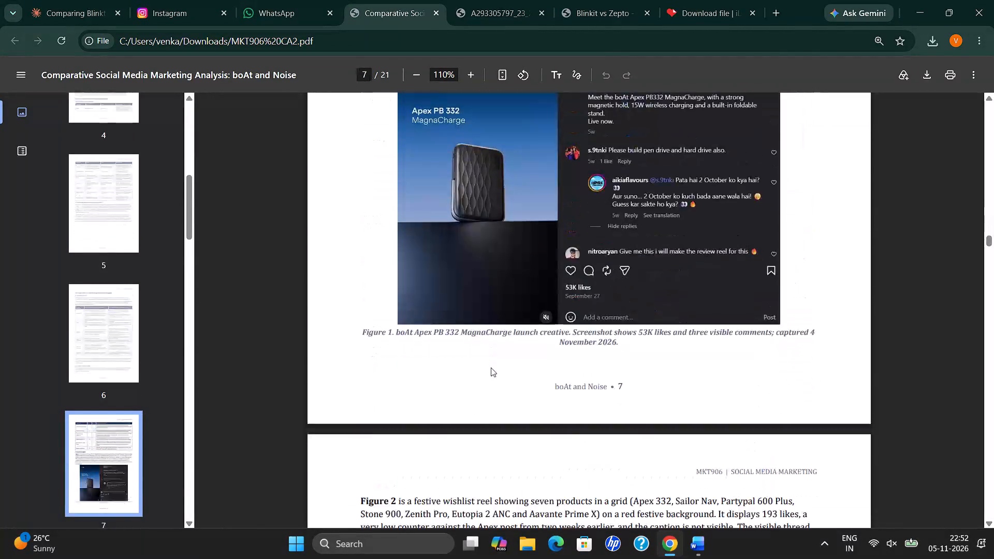
scroll(491, 367, down, 1)
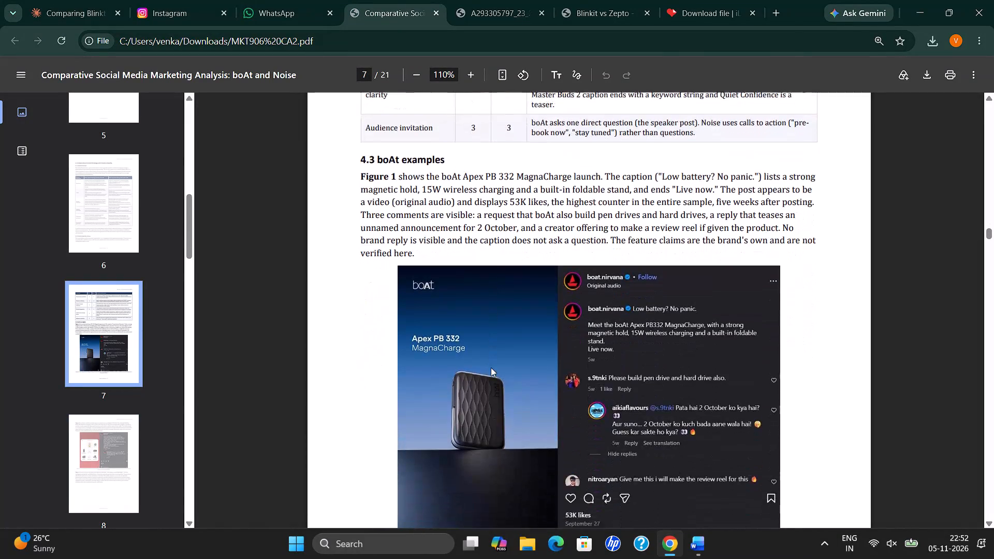
scroll(491, 367, down, 1)
click(491, 367)
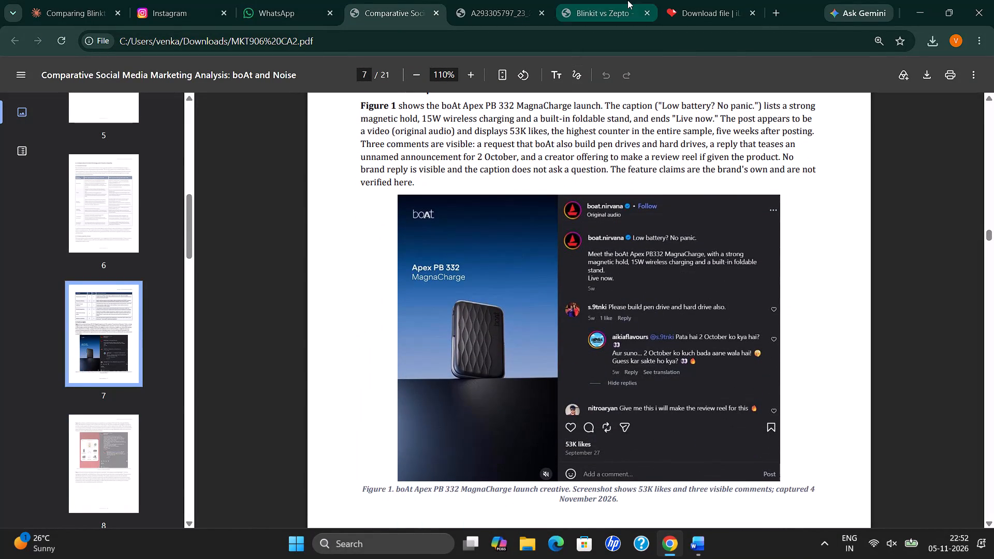
Capture a screenshot of the M.A.C launch post with its comments from the letsblinkit profile on Instagram.
click(208, 0)
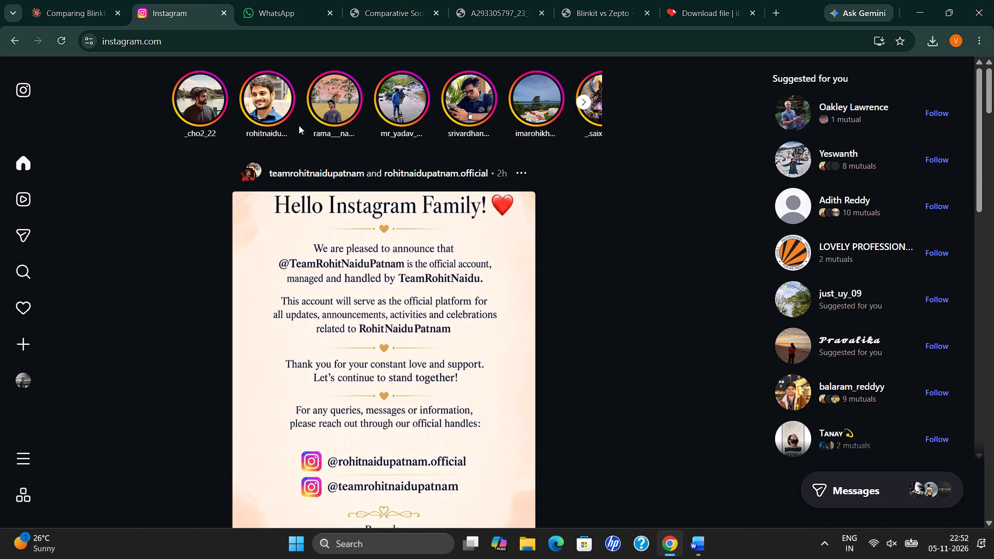
click(28, 263)
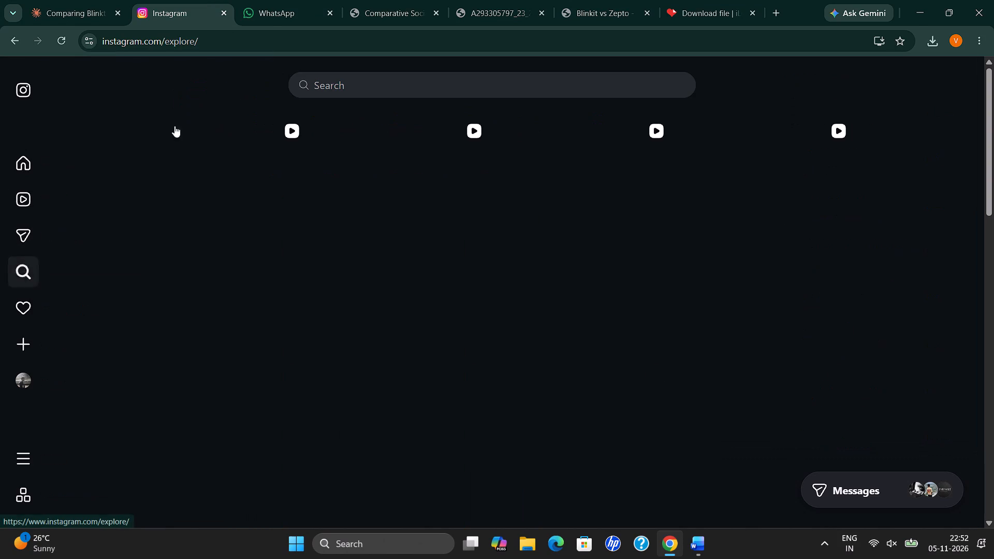
click(347, 98)
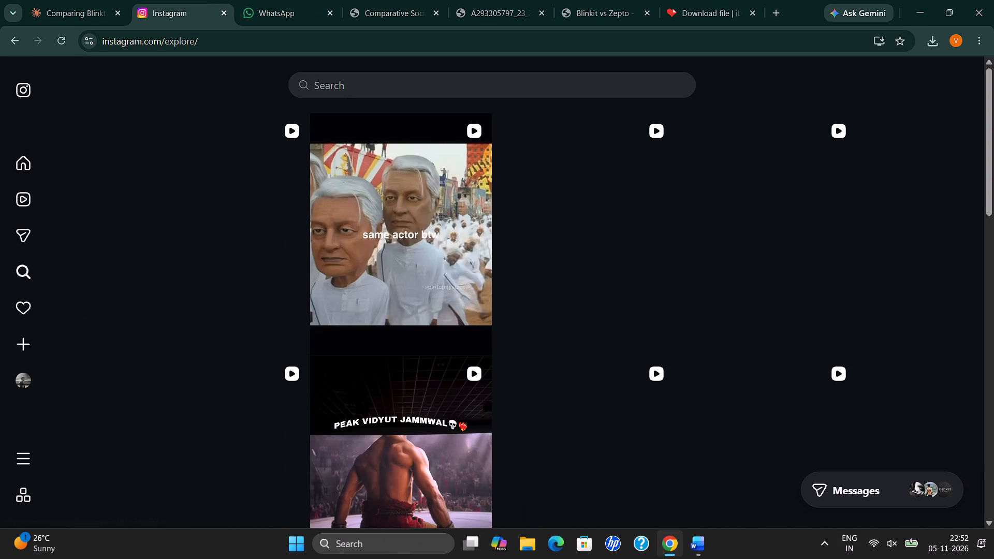
click(364, 81)
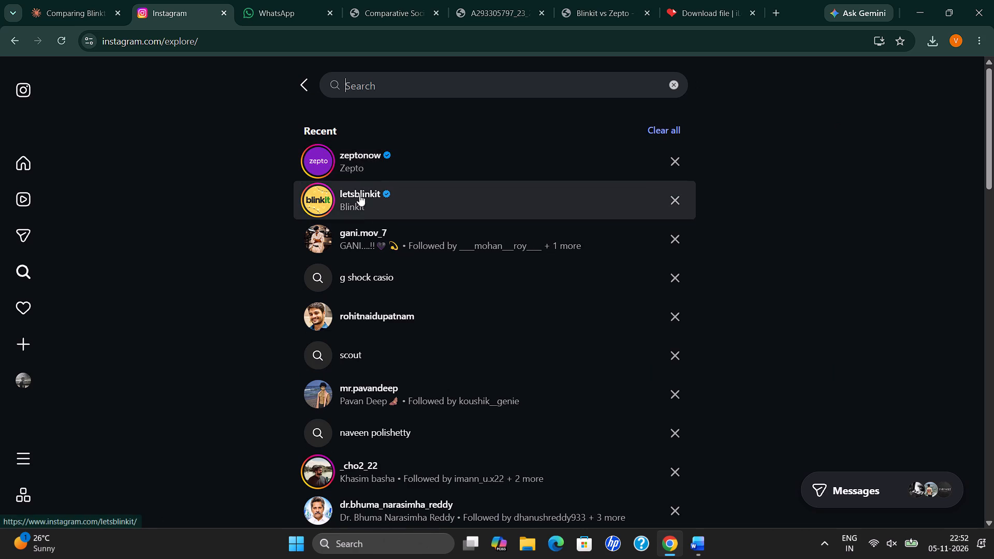
click(359, 195)
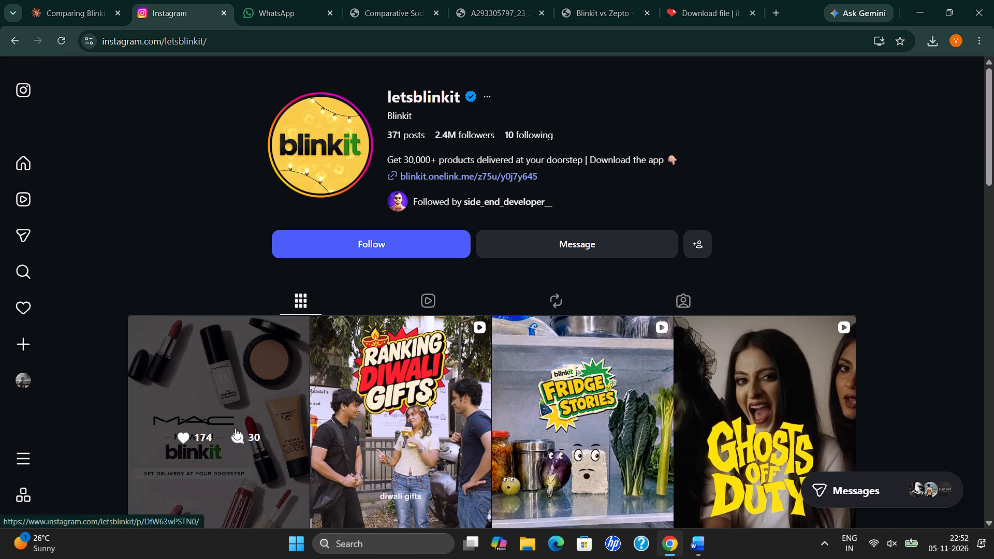
click(235, 428)
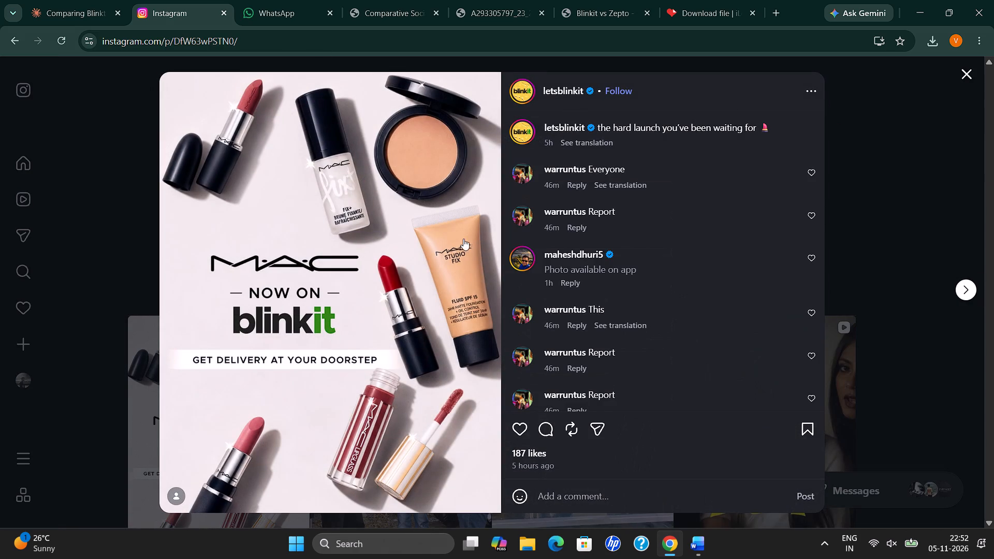
scroll(460, 240, up, 1)
key(shift+super+s)
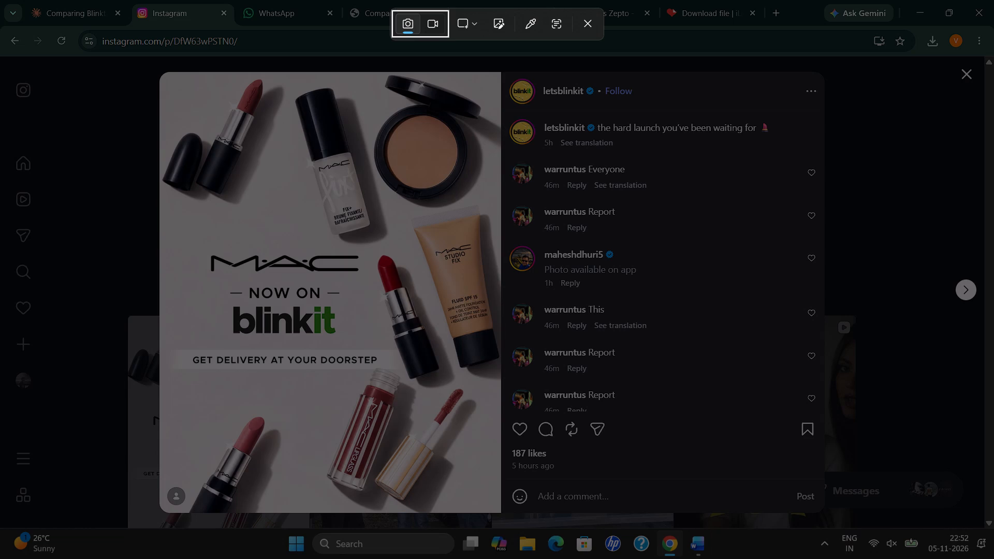
drag(151, 63, 832, 507)
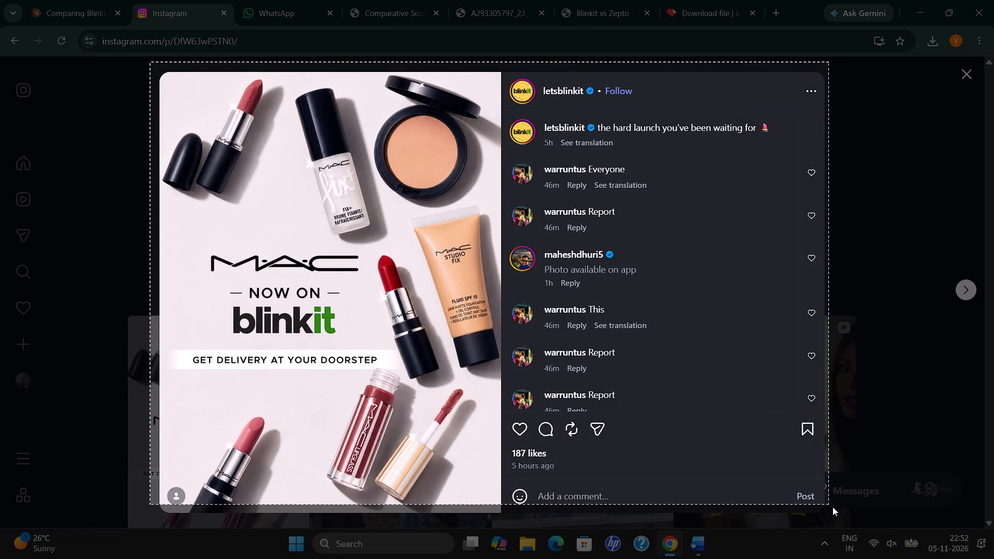
drag(832, 507, 847, 522)
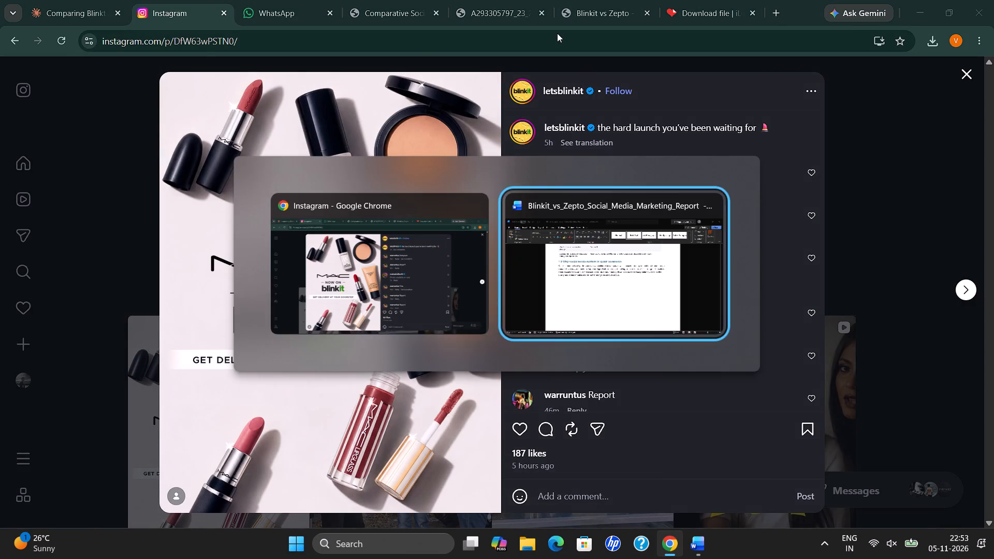
Switch to the report in Word and apply the Normal style to the first paragraph under 3.1 Blinkit.
scroll(557, 33, up, 1)
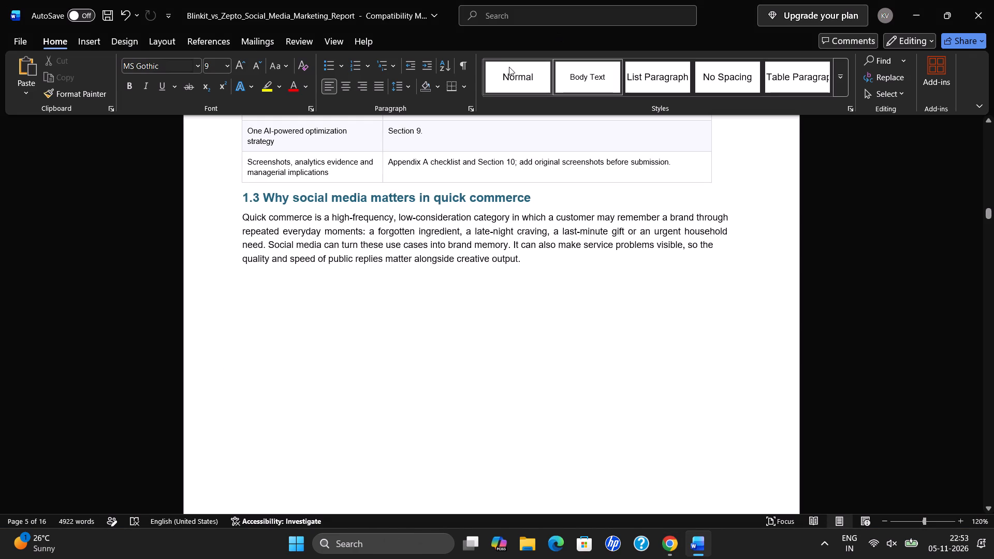
click(509, 67)
Look through sections 2.2 to 4.3 of the Word report, checking the end of 2.3 Evidence quality and the profile sections.
scroll(509, 67, down, 5)
scroll(509, 67, up, 3)
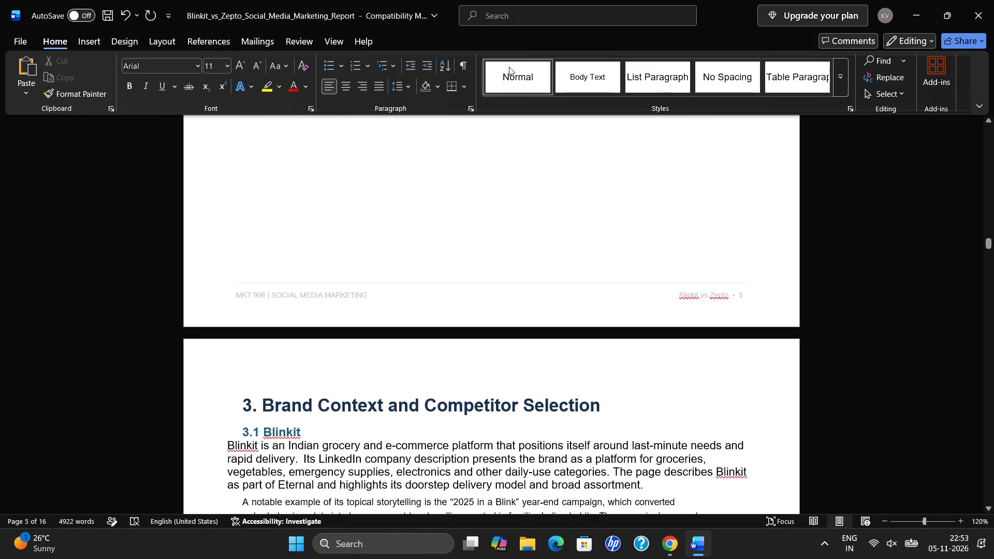
scroll(509, 67, up, 2)
scroll(461, 232, right, 1)
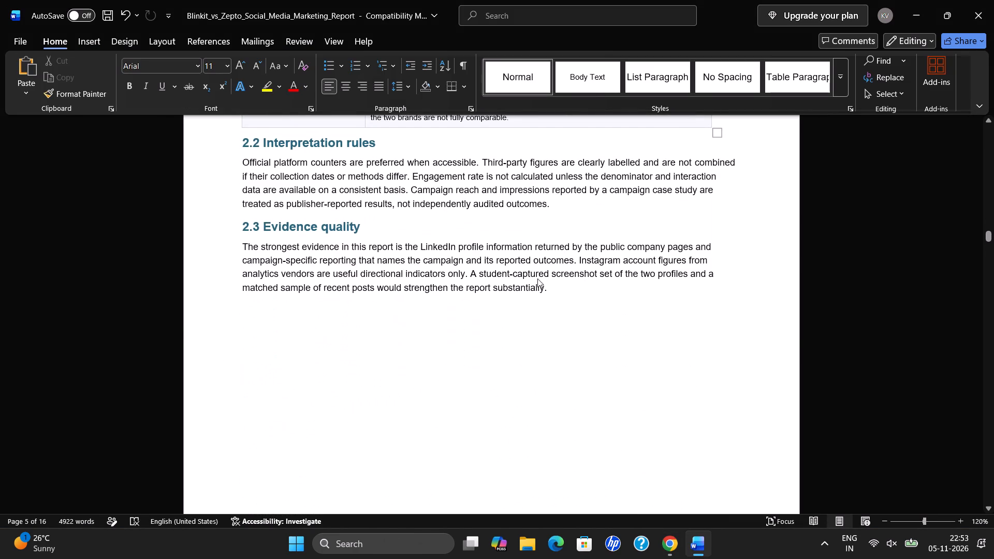
click(542, 285)
click(548, 288)
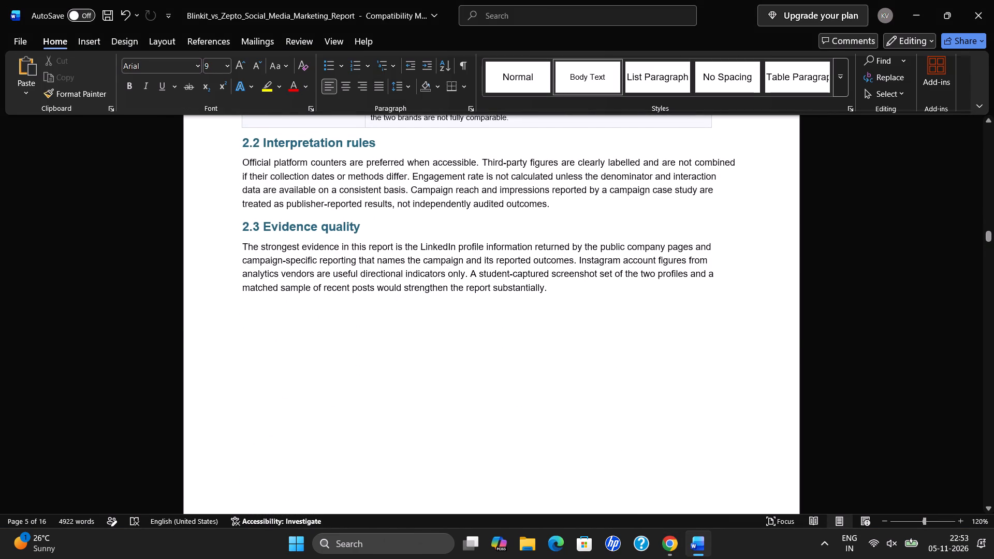
scroll(548, 288, down, 7)
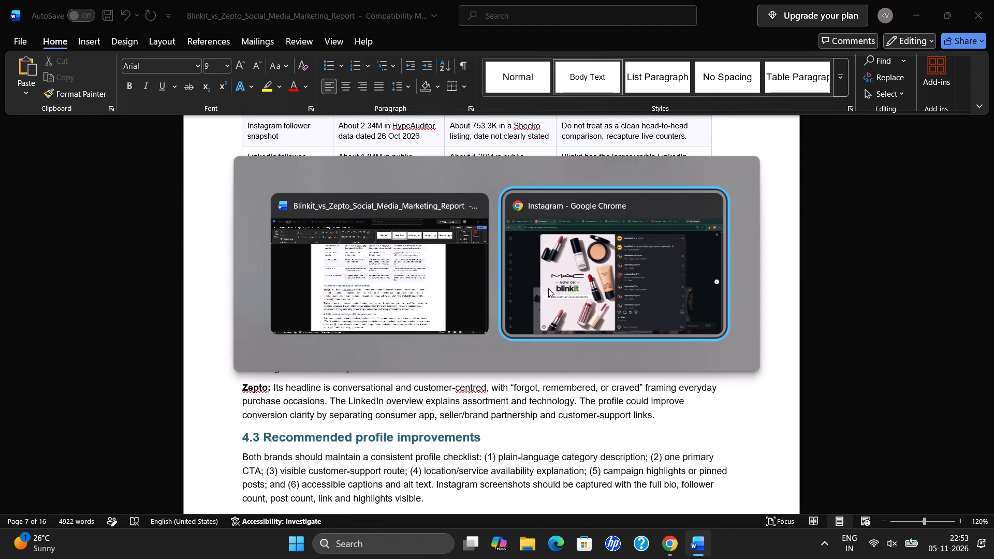
Return to the boAt and Noise sample PDF in Chrome and examine the descriptions, screenshots and captions of Figures 1 to 3.
click(509, 0)
click(446, 0)
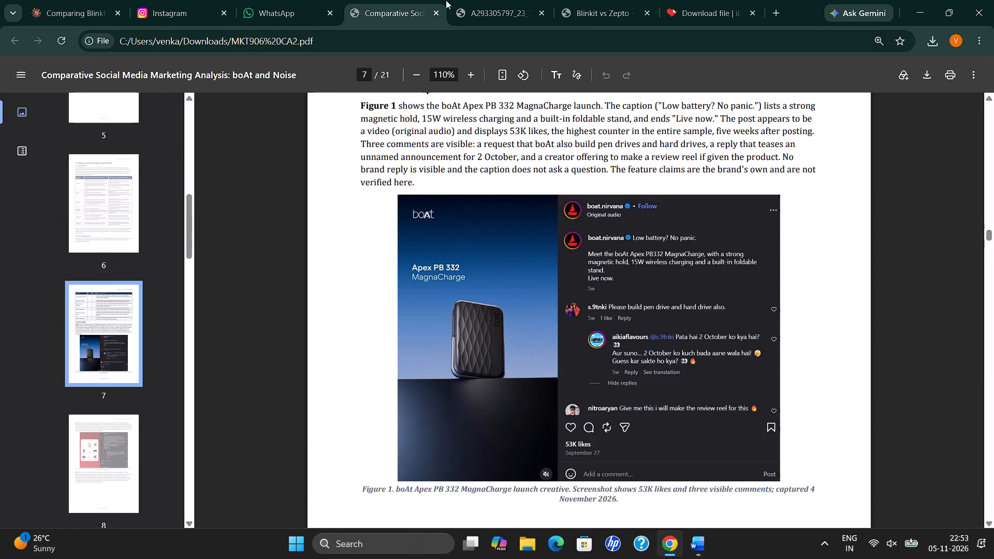
scroll(471, 238, right, 2)
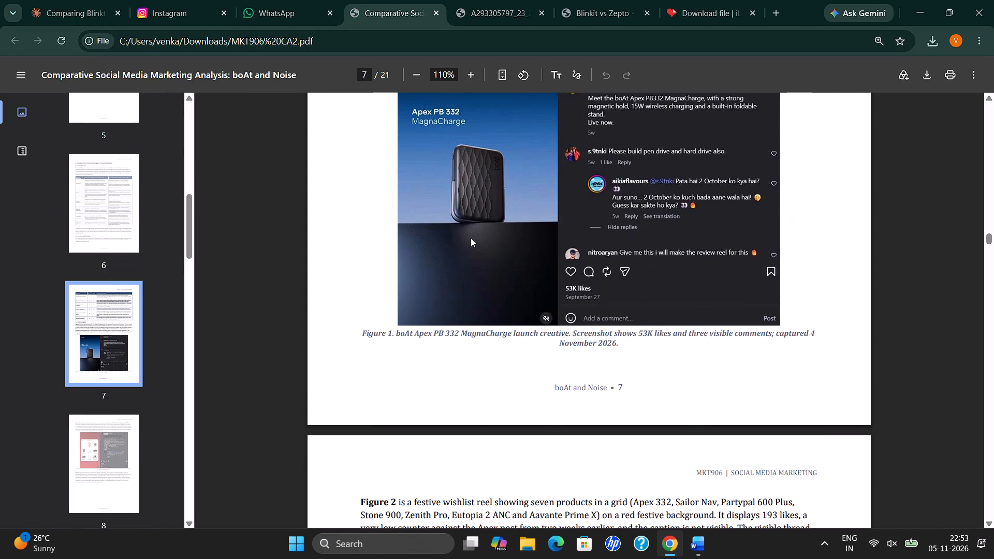
scroll(471, 238, down, 4)
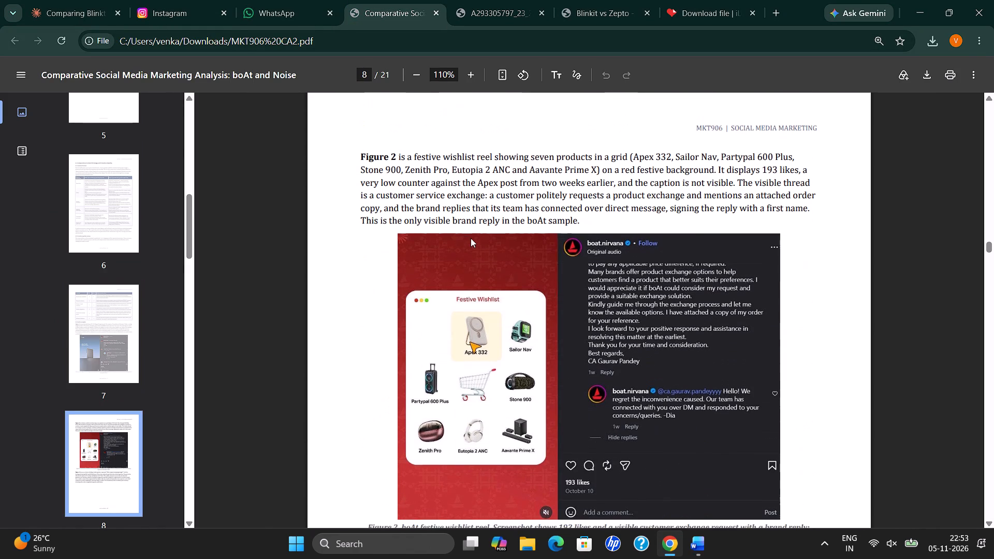
scroll(471, 238, down, 8)
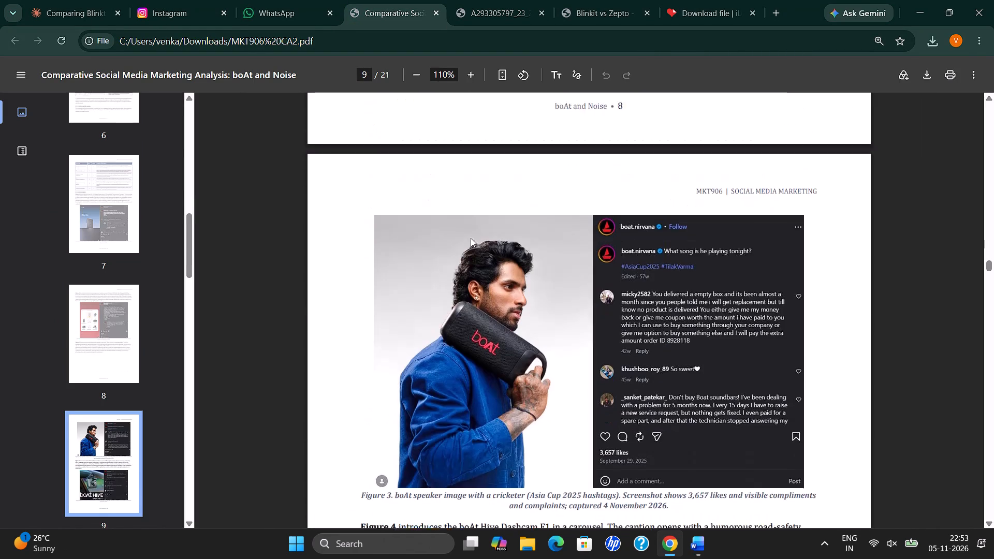
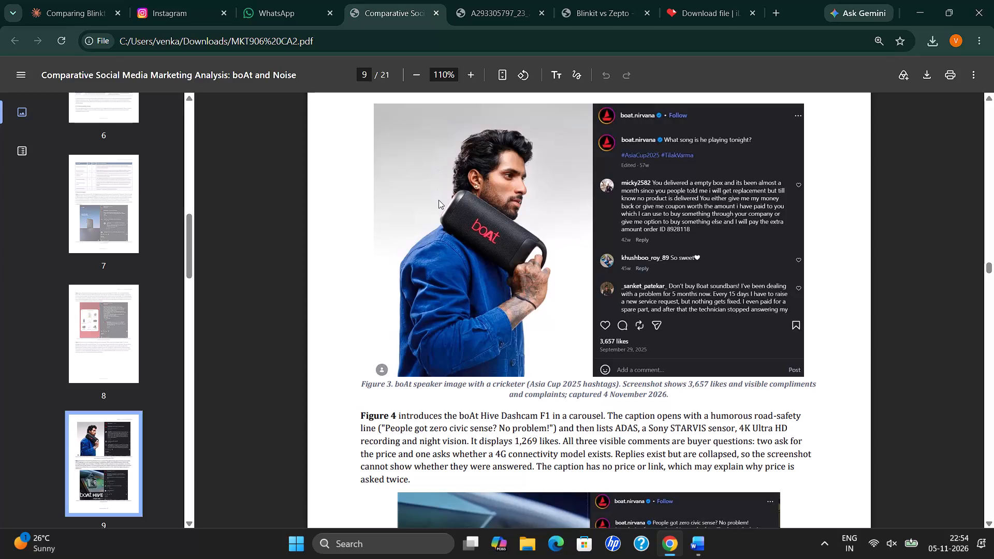
Go back to the cover page of the boAt and Noise sample PDF and select the "Academic Task 2" heading.
scroll(438, 200, up, 6)
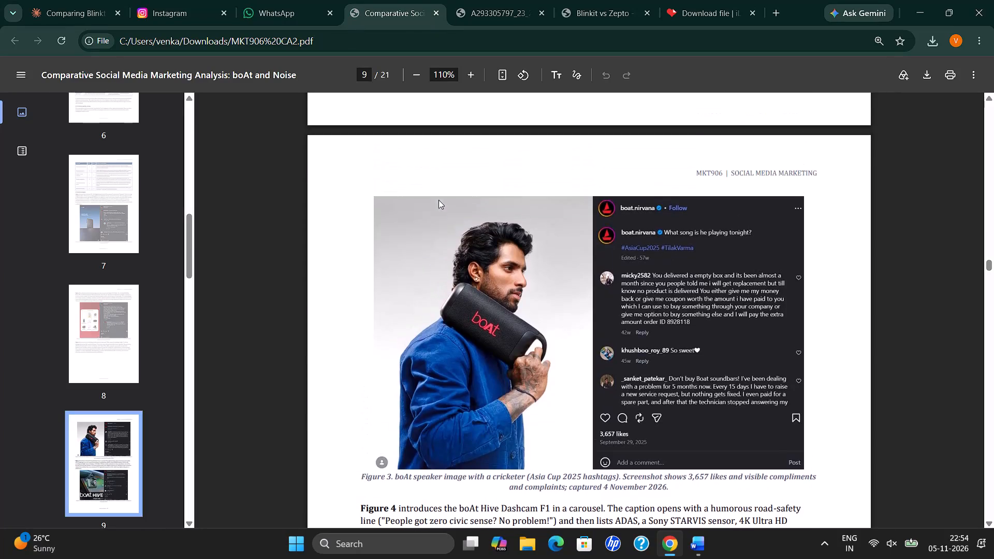
scroll(438, 200, up, 13)
scroll(438, 200, up, 8)
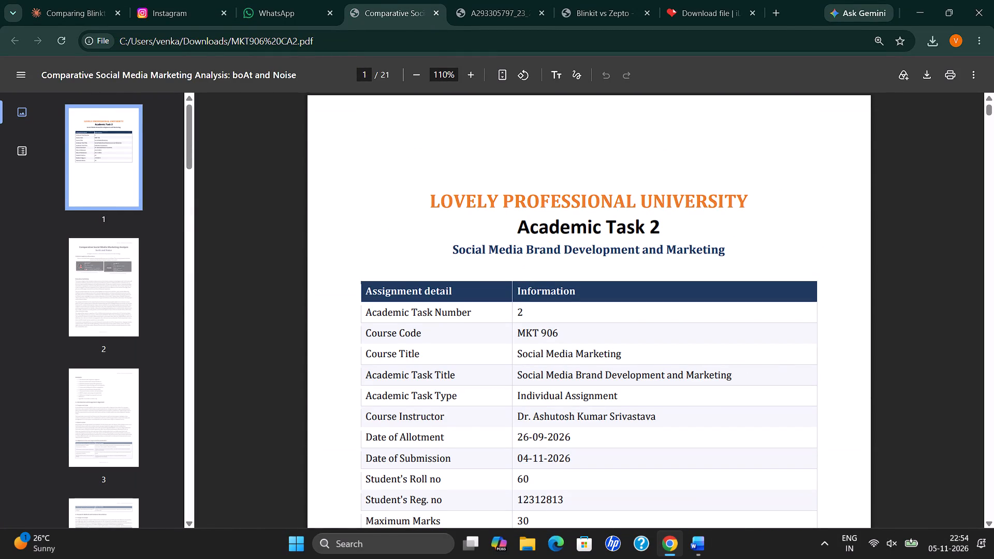
drag(521, 232, 655, 227)
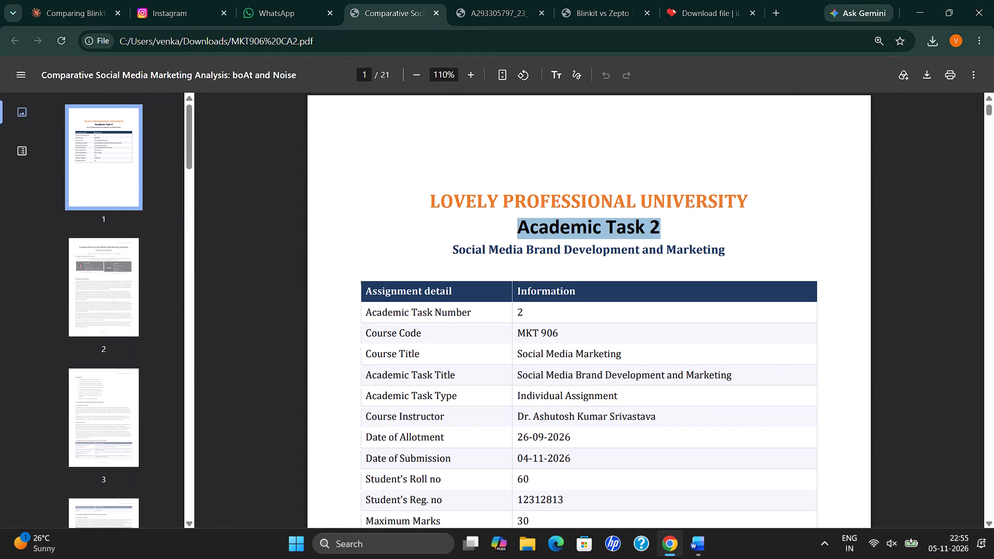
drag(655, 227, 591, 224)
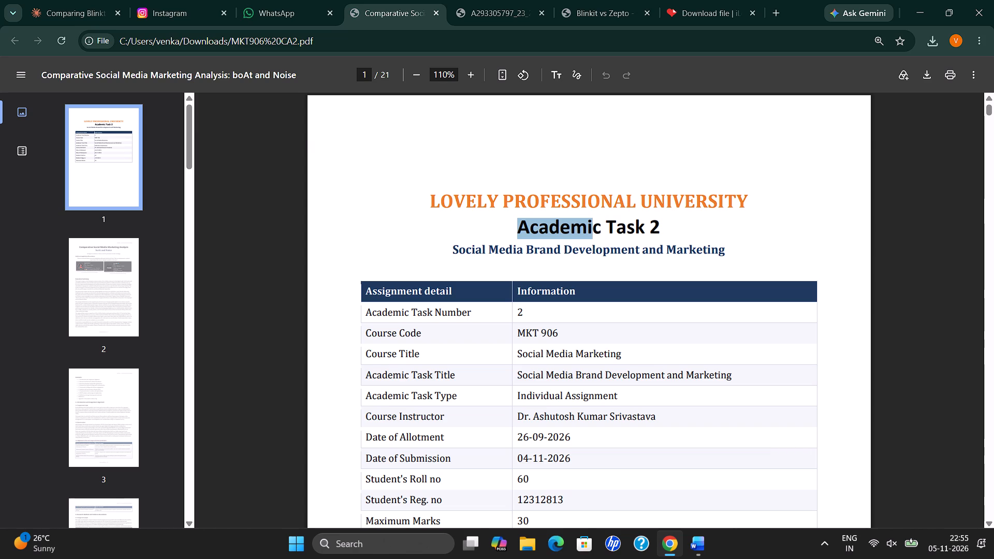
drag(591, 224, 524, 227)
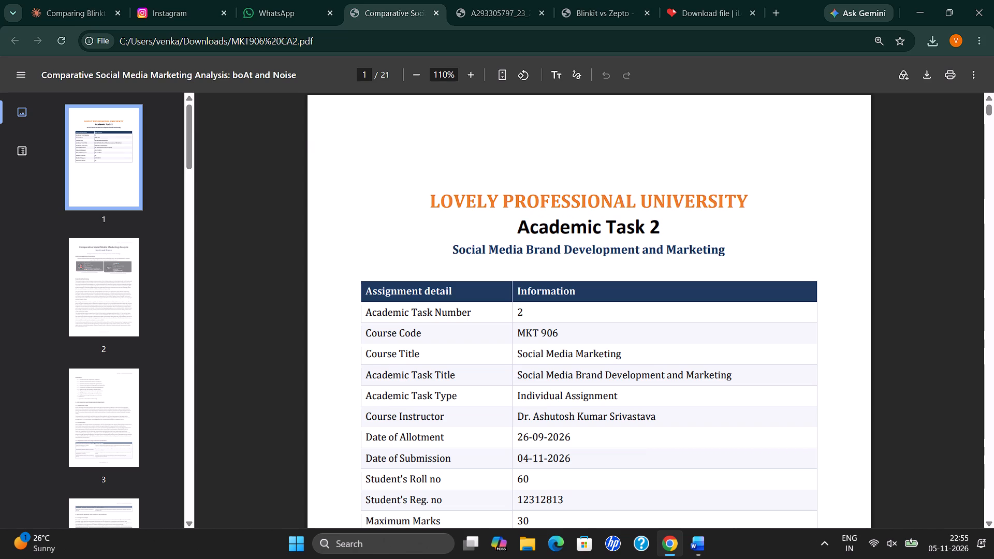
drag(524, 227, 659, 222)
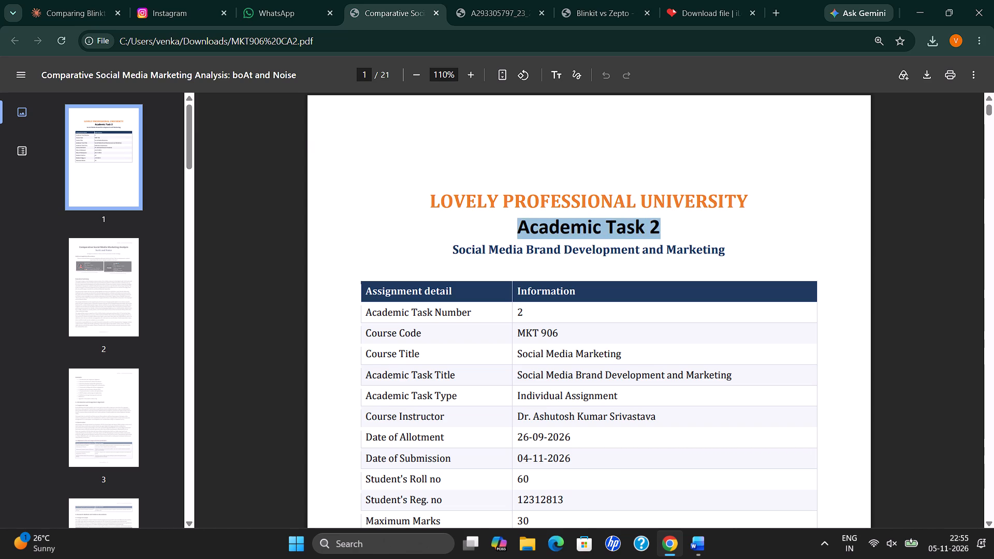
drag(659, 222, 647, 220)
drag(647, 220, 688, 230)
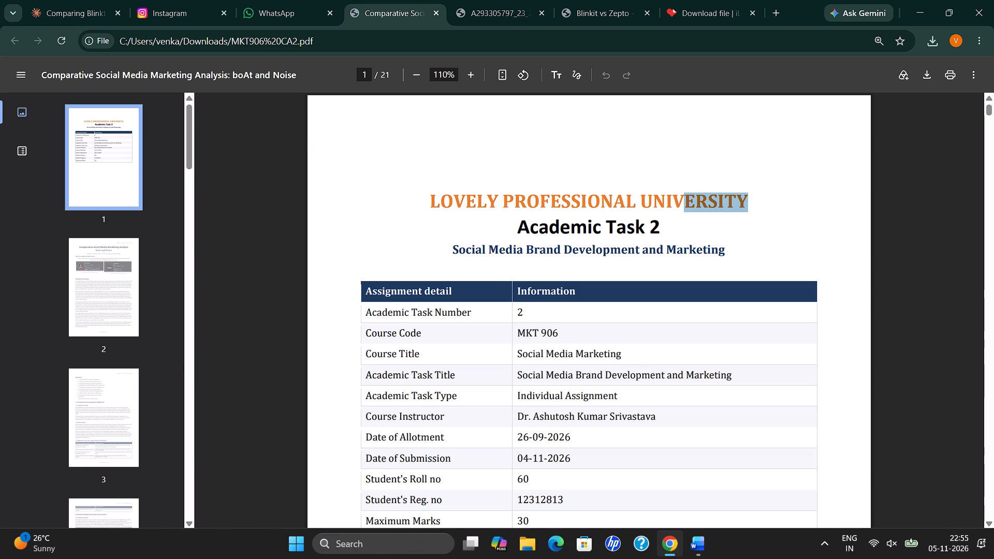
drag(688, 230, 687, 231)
Review the boAt and Noise sample's assignment detail table and its page with profile evidence and the Executive Summary.
scroll(528, 367, down, 2)
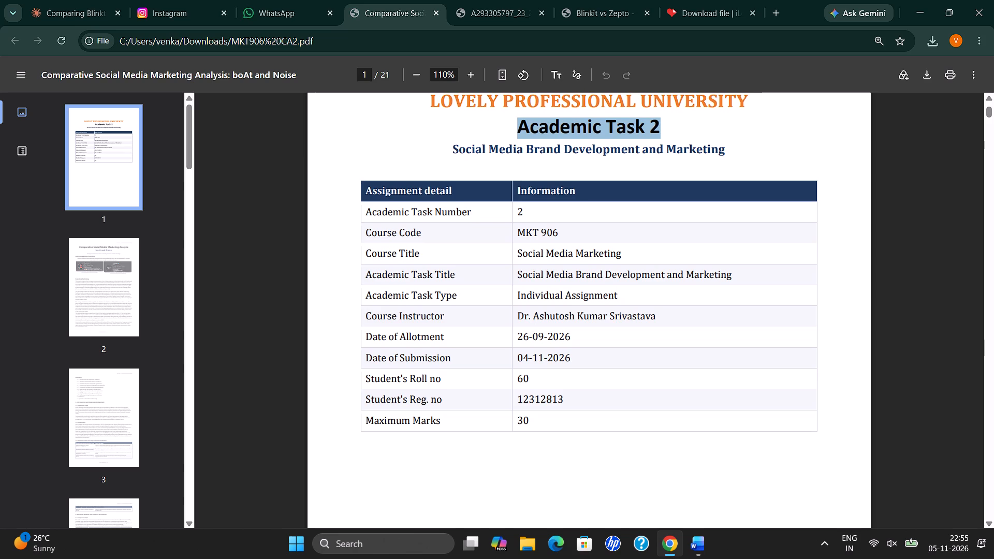
scroll(528, 367, up, 3)
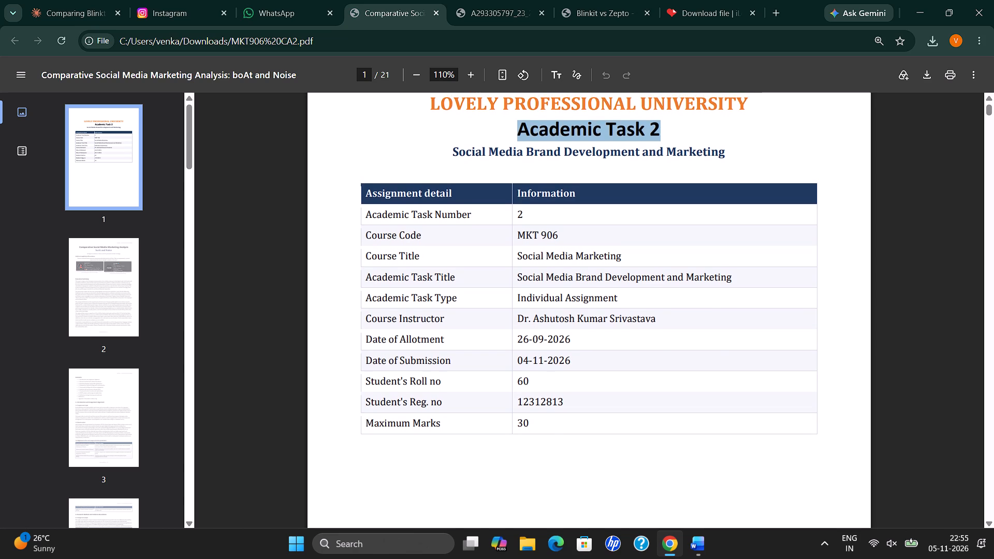
scroll(528, 367, down, 11)
scroll(528, 367, up, 1)
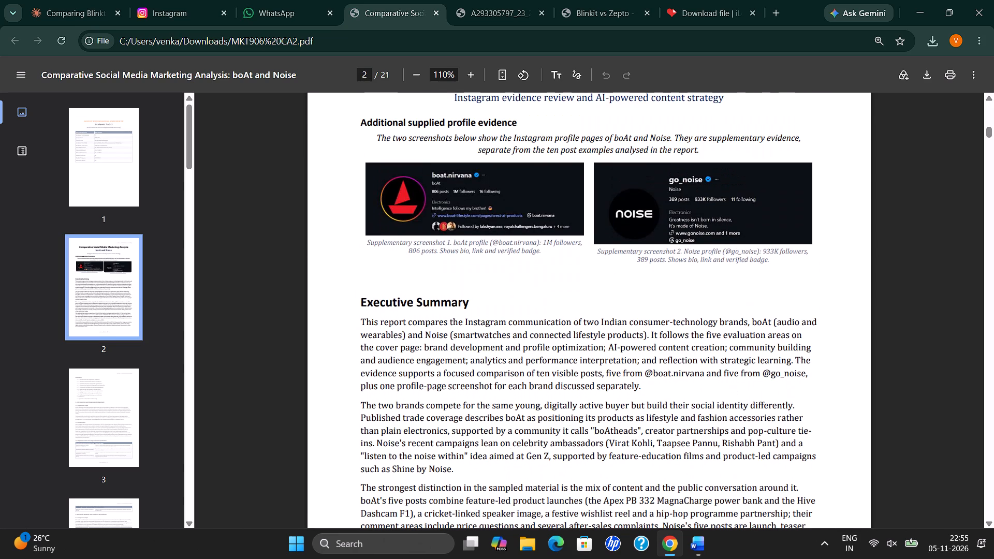
scroll(528, 367, up, 16)
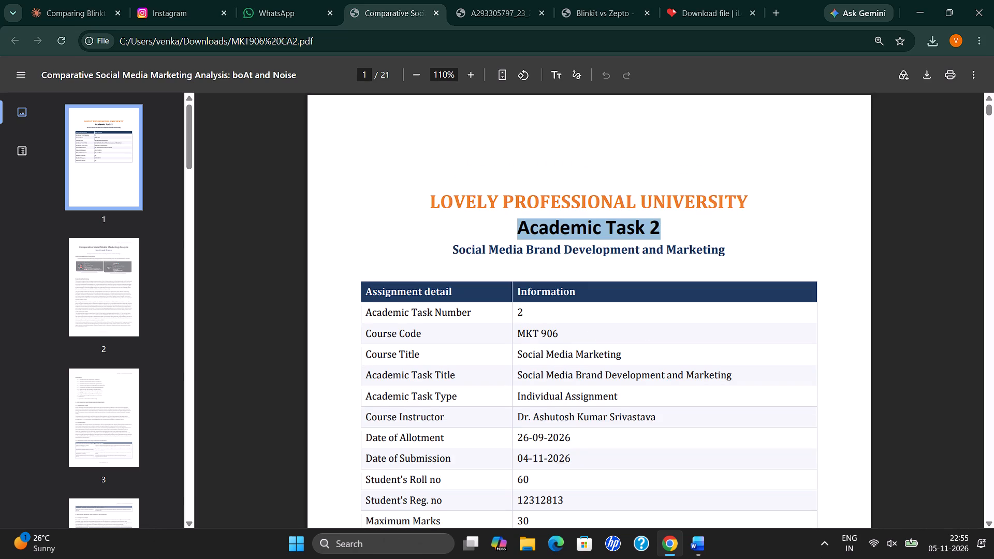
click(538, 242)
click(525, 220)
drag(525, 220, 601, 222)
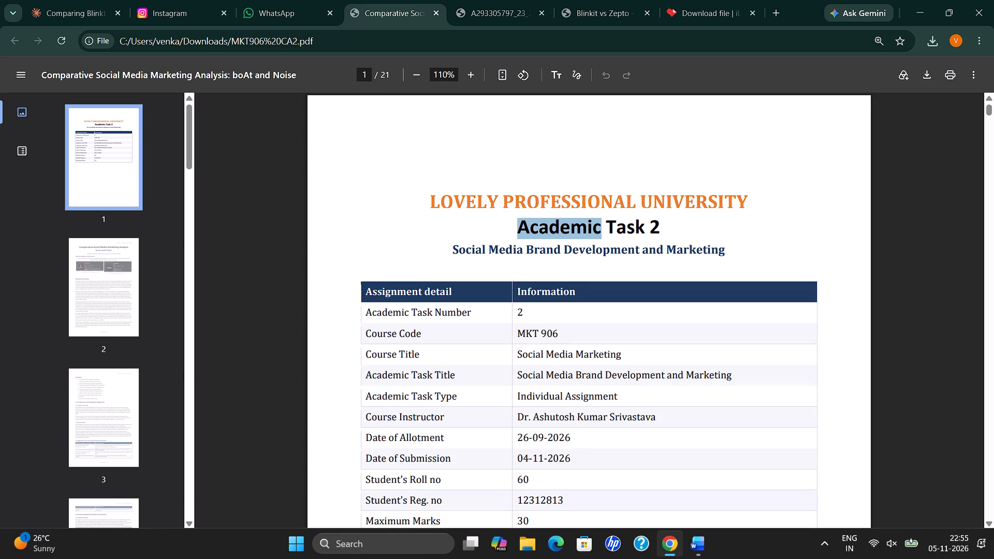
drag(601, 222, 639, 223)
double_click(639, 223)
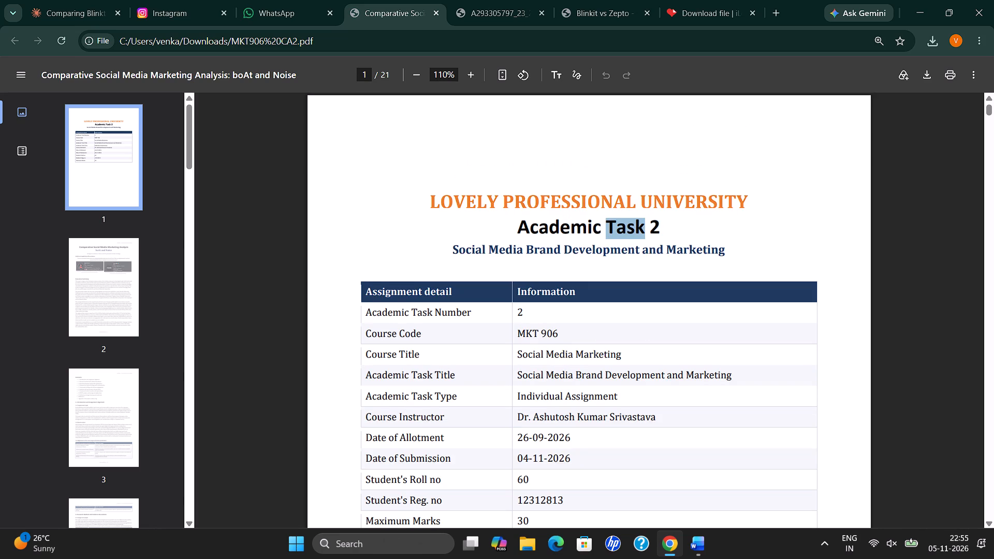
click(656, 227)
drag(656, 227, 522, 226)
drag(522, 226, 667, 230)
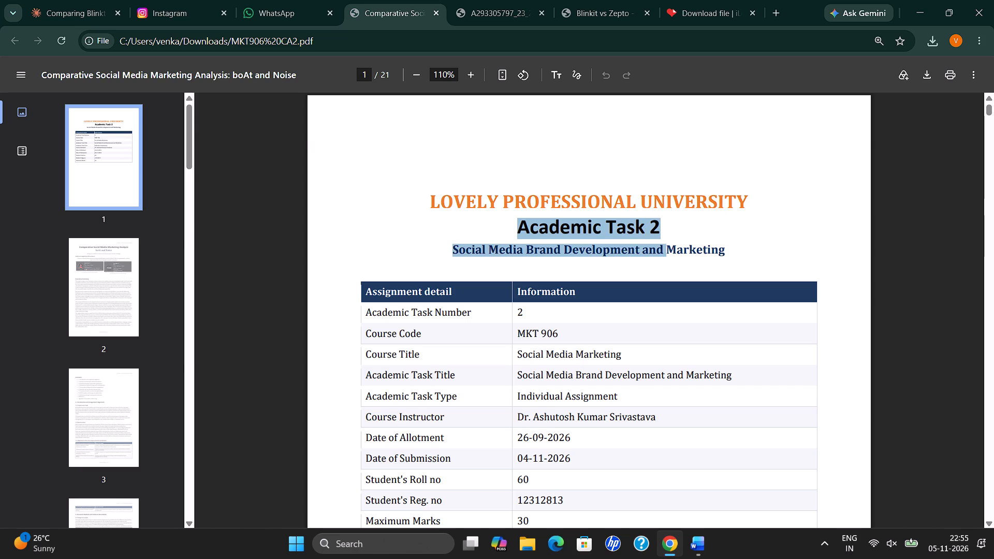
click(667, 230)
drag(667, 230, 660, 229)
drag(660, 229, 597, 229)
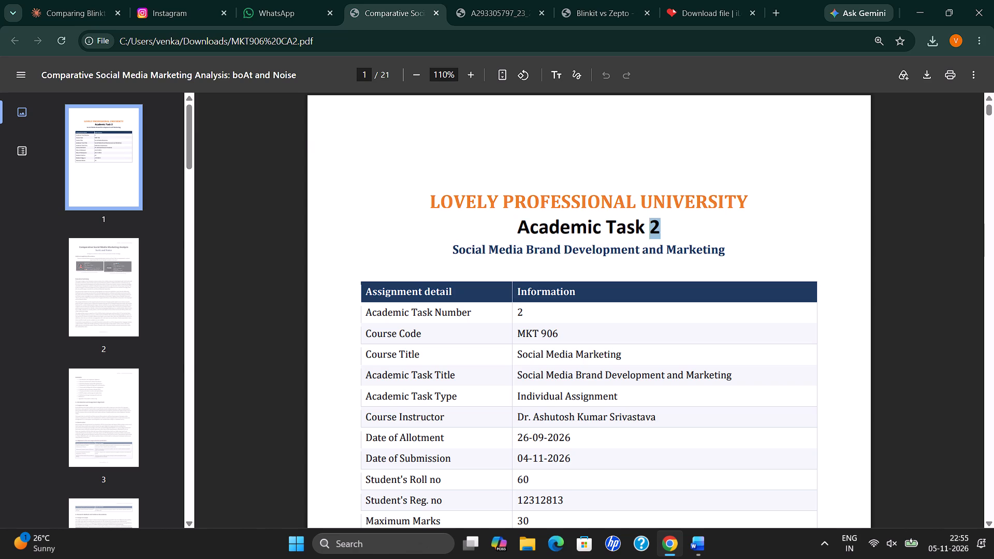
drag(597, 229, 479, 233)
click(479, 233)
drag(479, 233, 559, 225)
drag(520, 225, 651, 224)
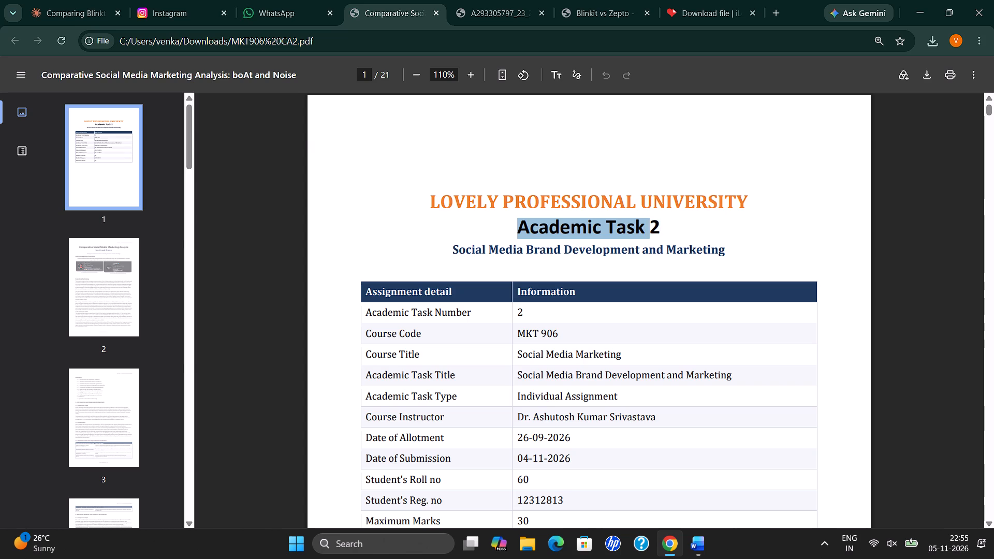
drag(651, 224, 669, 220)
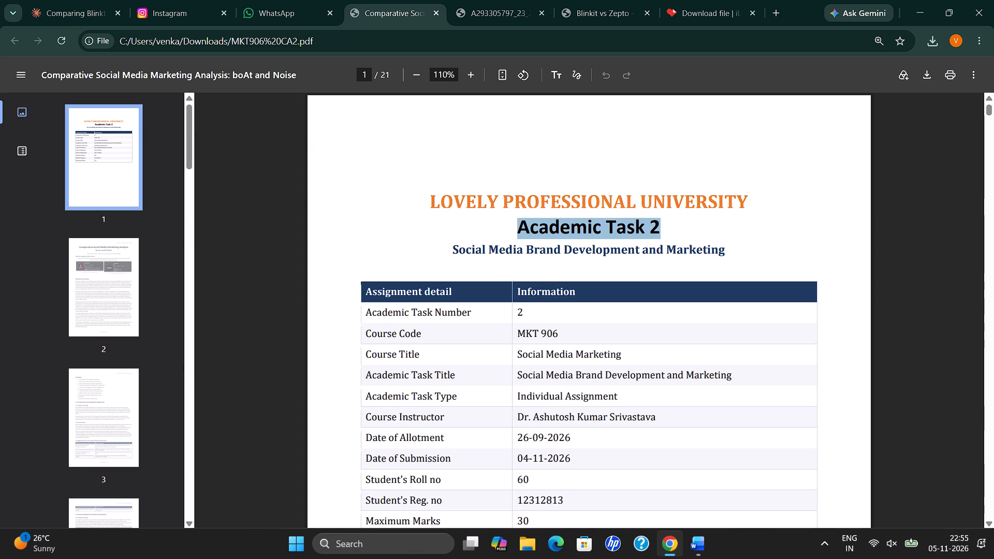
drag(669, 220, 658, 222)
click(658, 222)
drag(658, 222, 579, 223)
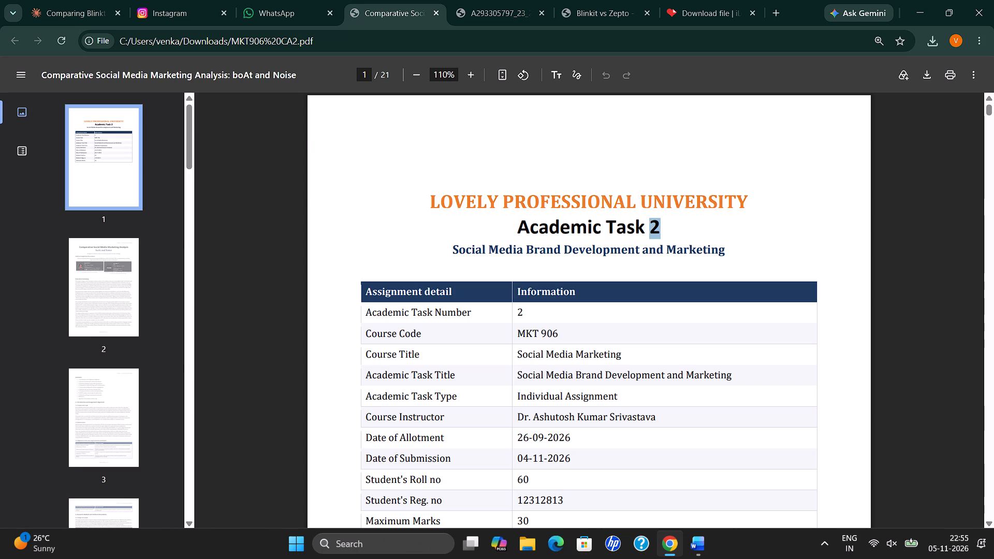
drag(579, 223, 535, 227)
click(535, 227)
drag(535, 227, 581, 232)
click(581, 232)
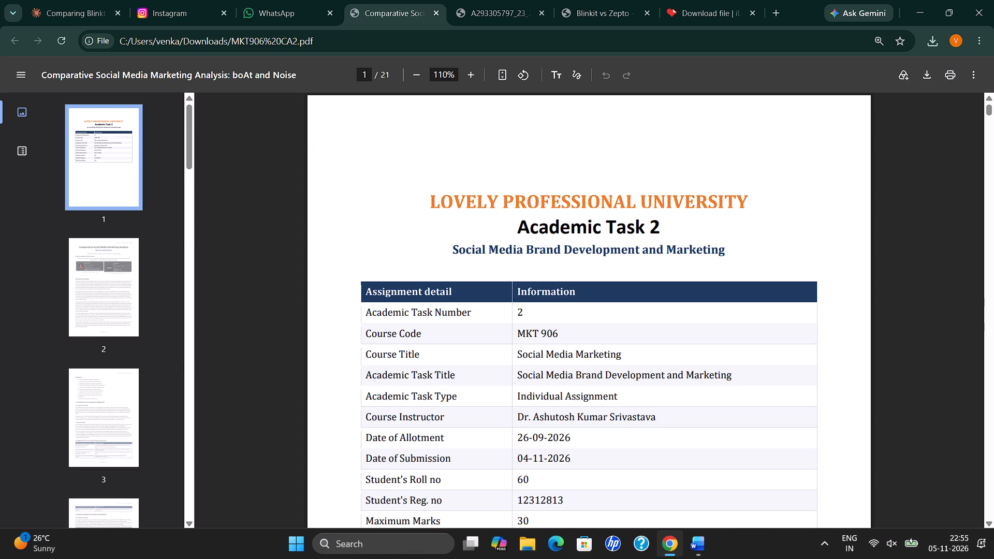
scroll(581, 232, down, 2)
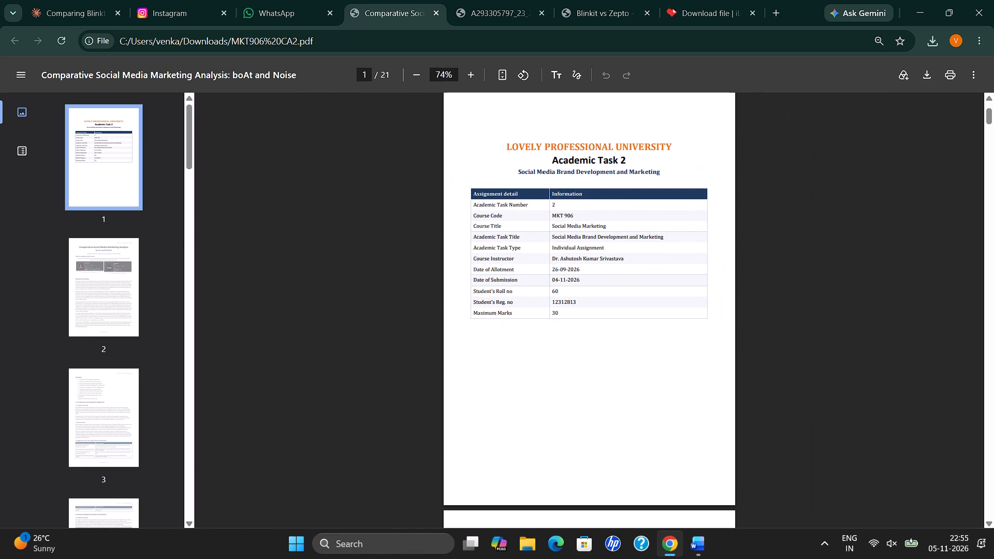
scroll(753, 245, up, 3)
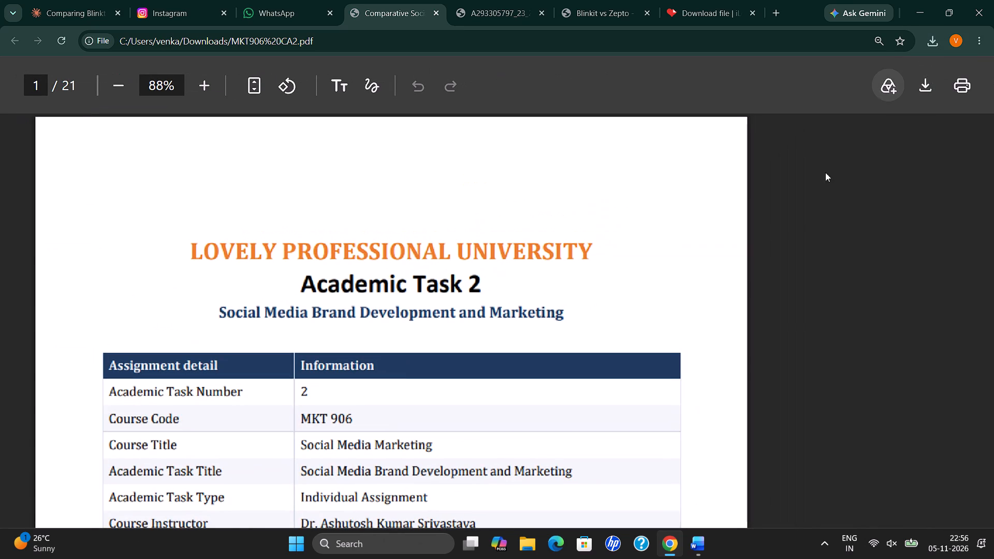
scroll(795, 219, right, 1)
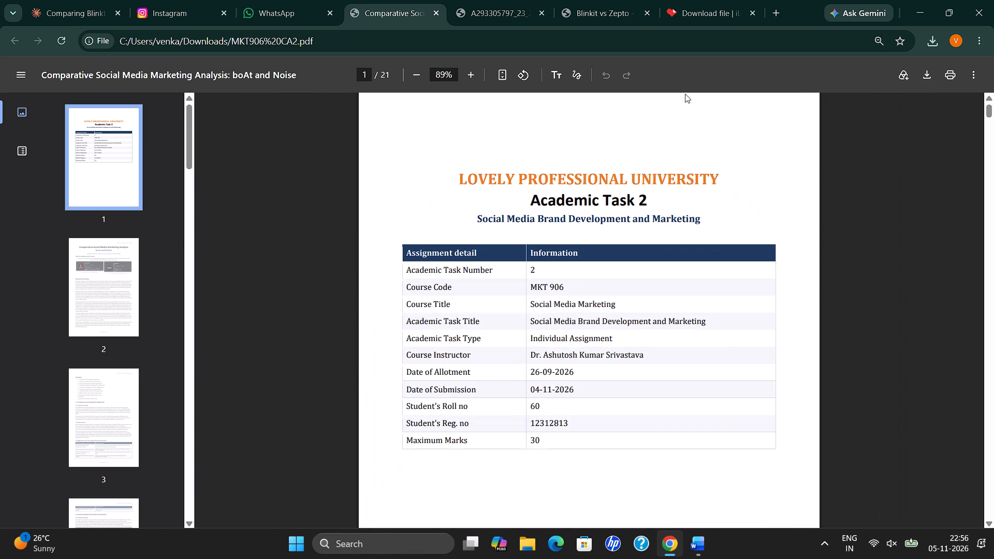
Examine the boAt and Noise sample's cover page, including its university heading, task title and full assignment detail table.
scroll(685, 94, up, 2)
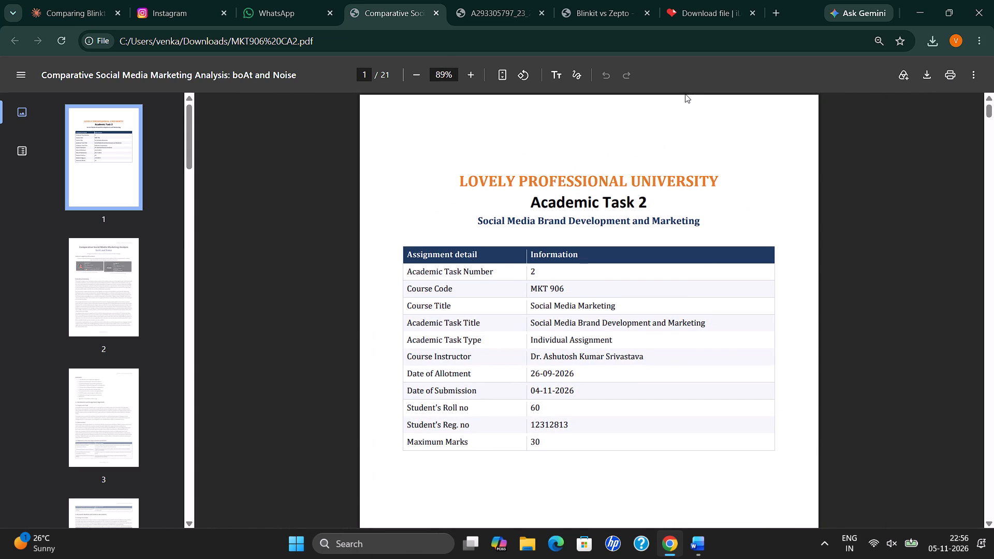
scroll(685, 94, up, 1)
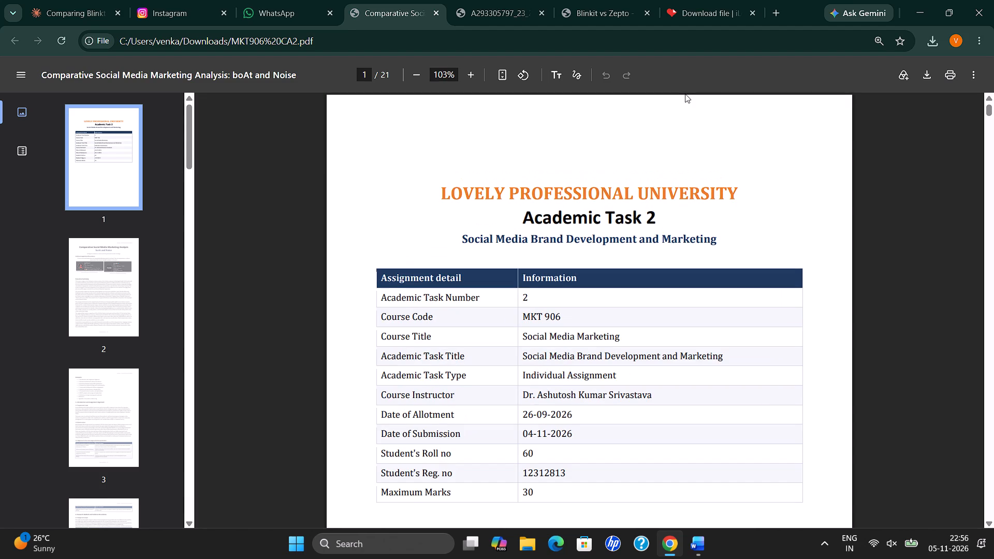
scroll(685, 94, down, 11)
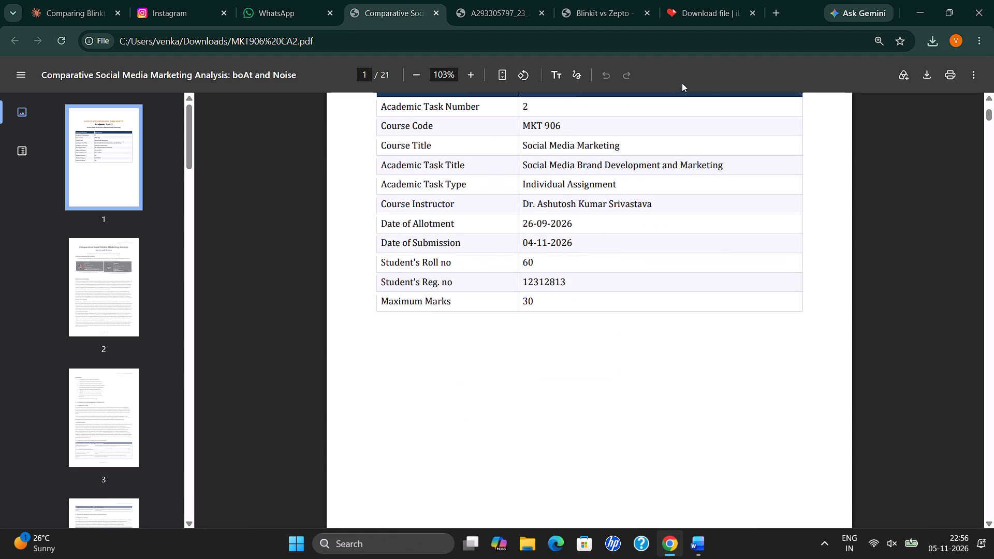
scroll(682, 83, up, 2)
Inspect the sample's second page up close, focusing on the boAt and Noise profile screenshots, their captions and the Executive Summary placement.
scroll(676, 258, down, 2)
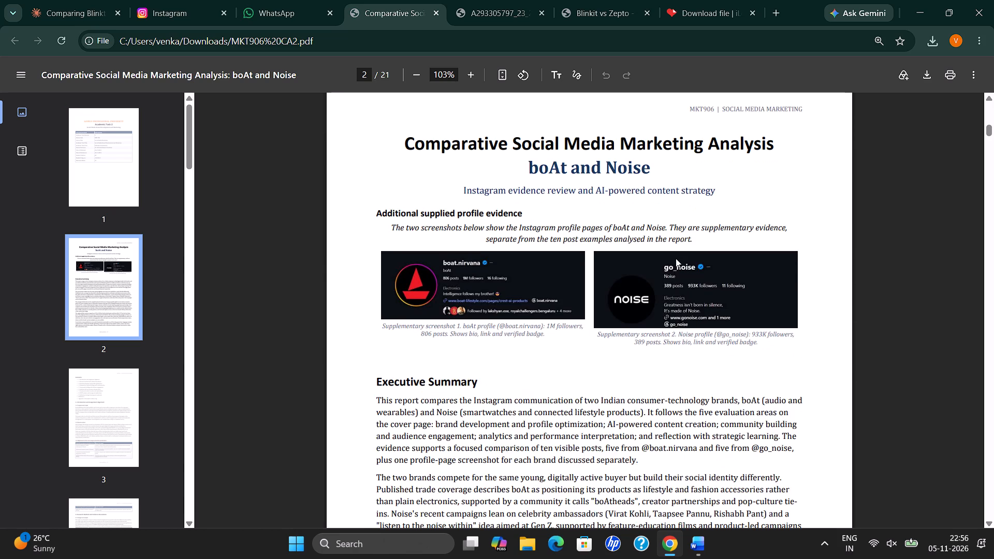
scroll(676, 258, down, 3)
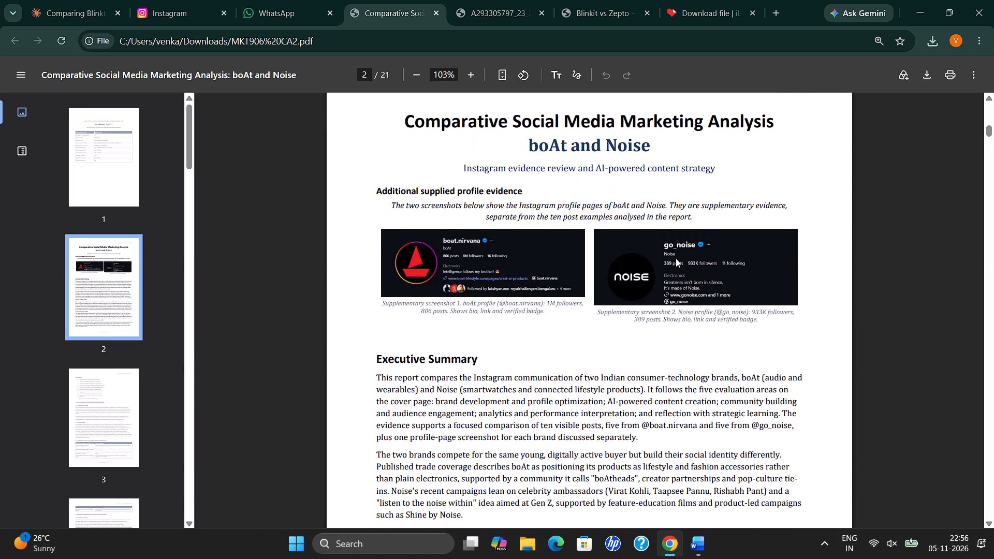
click(676, 258)
double_click(475, 255)
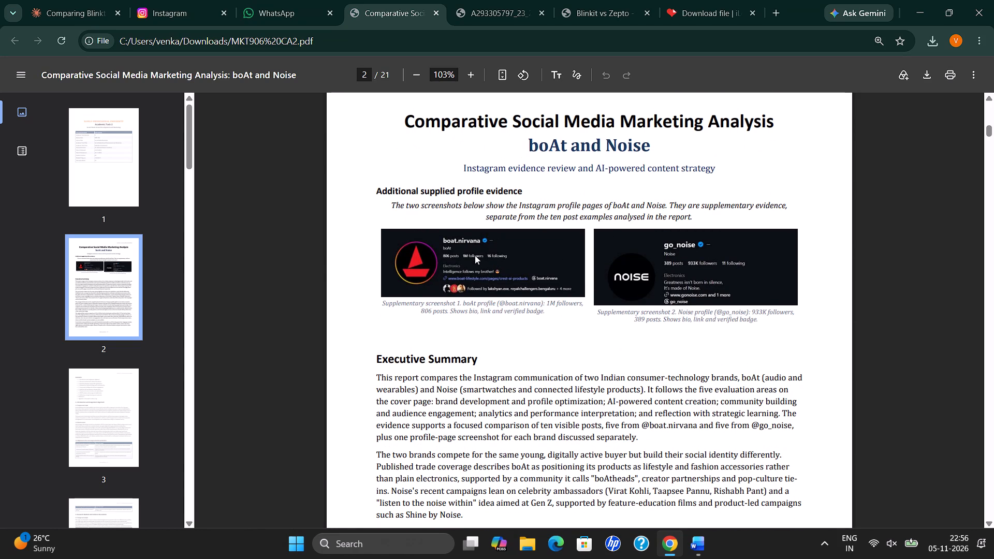
scroll(475, 255, right, 1)
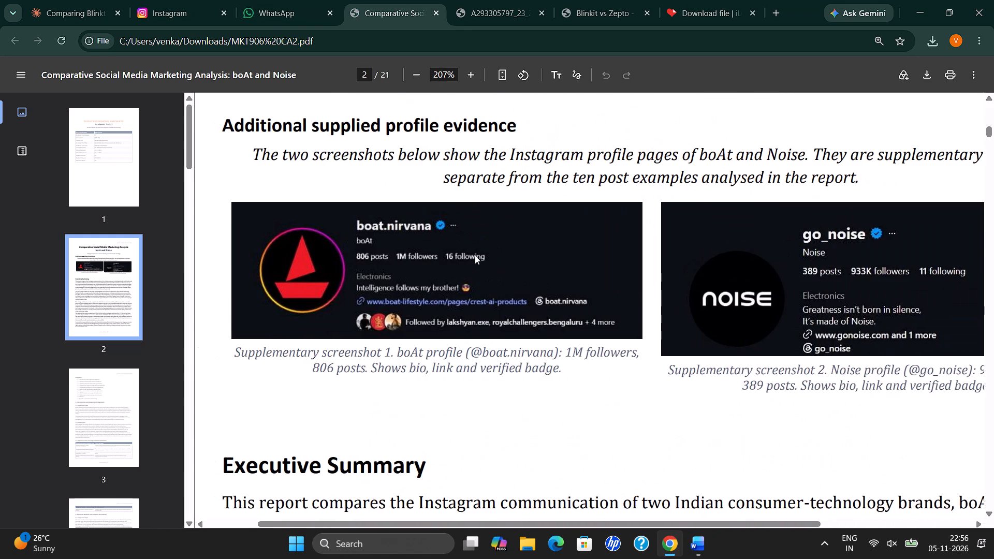
scroll(475, 255, right, 1)
scroll(475, 255, left, 1)
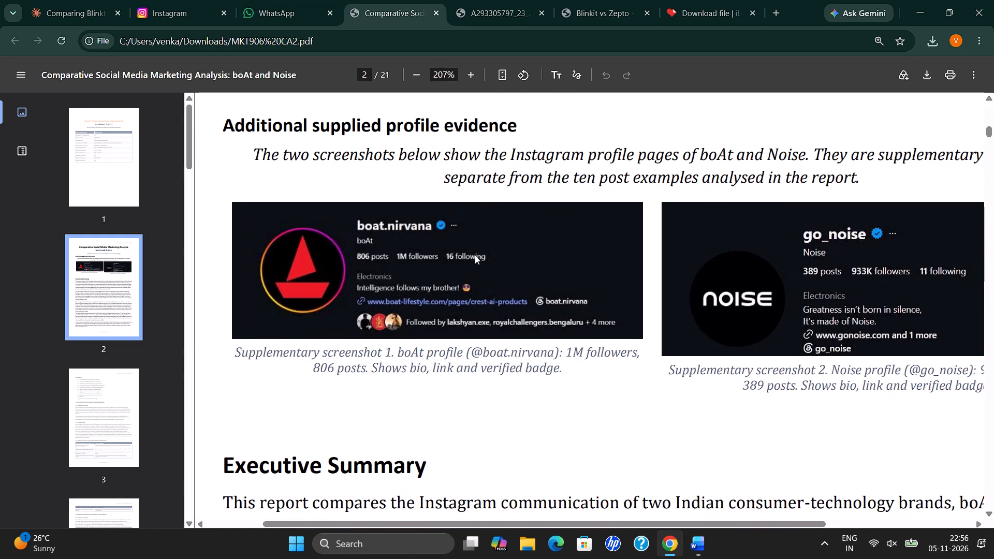
scroll(475, 255, left, 1)
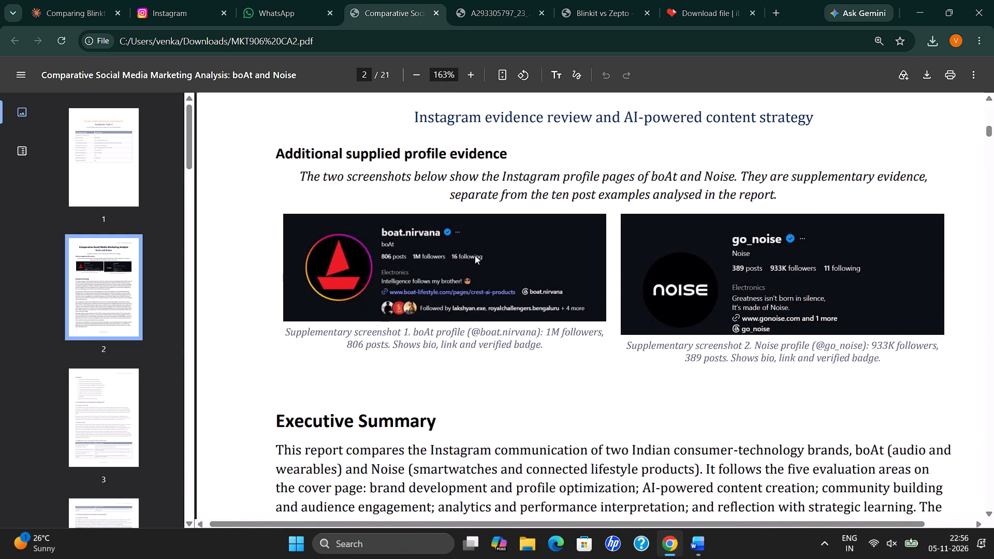
scroll(475, 255, down, 4)
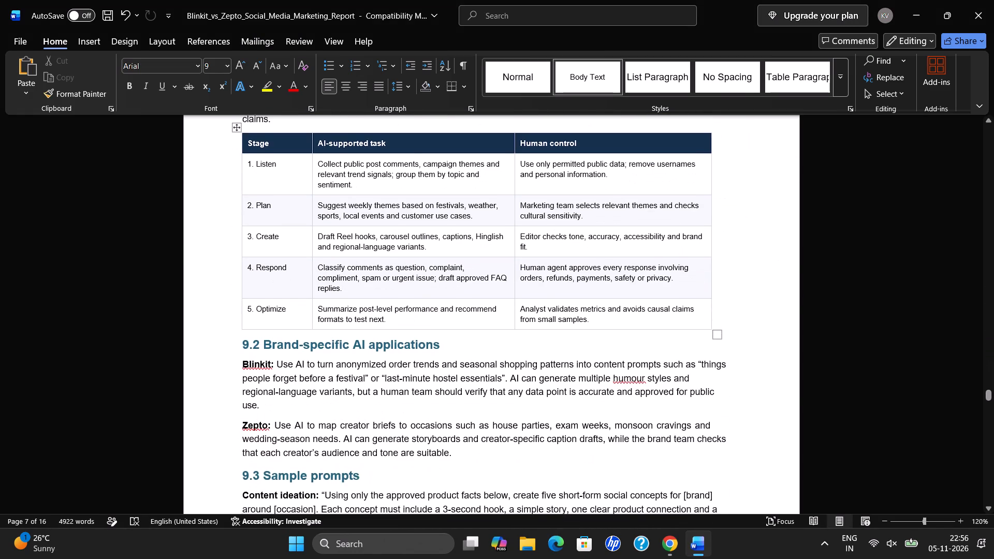
scroll(626, 430, down, 14)
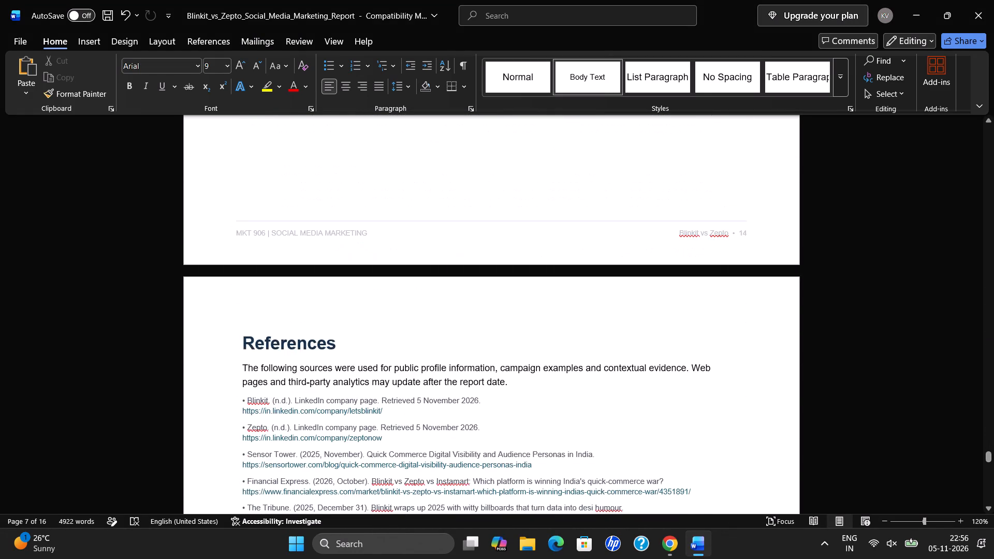
scroll(626, 430, down, 8)
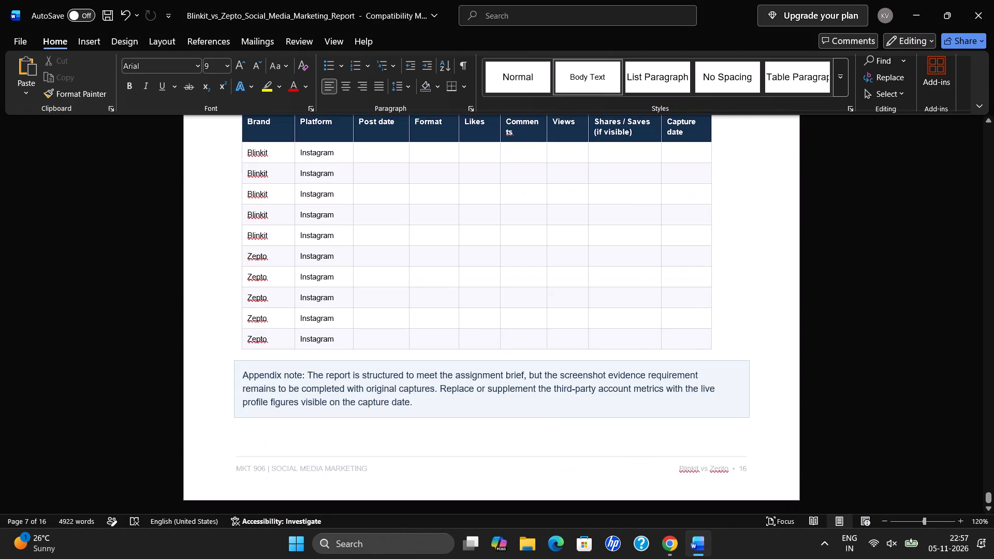
scroll(626, 430, up, 17)
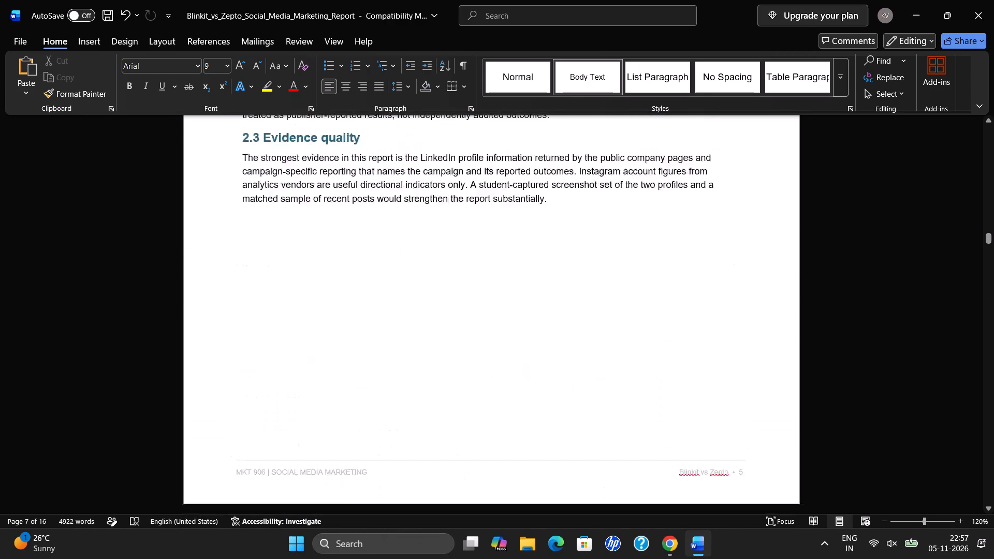
scroll(626, 430, up, 15)
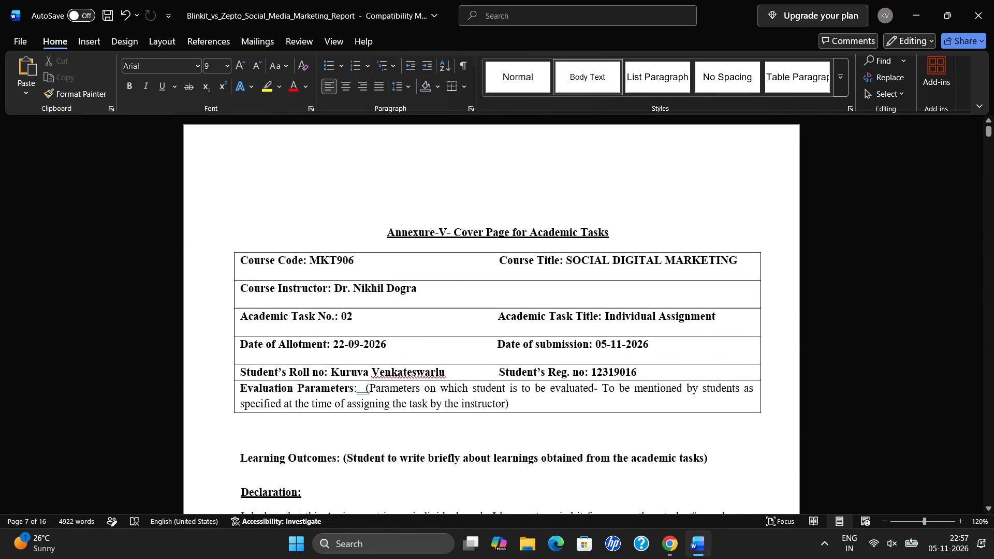
scroll(626, 430, down, 8)
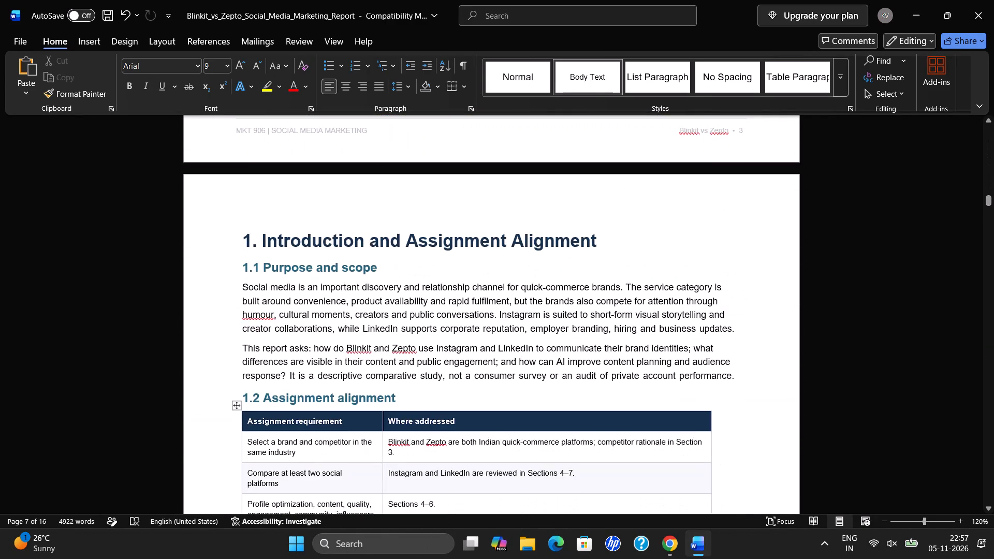
scroll(626, 430, down, 14)
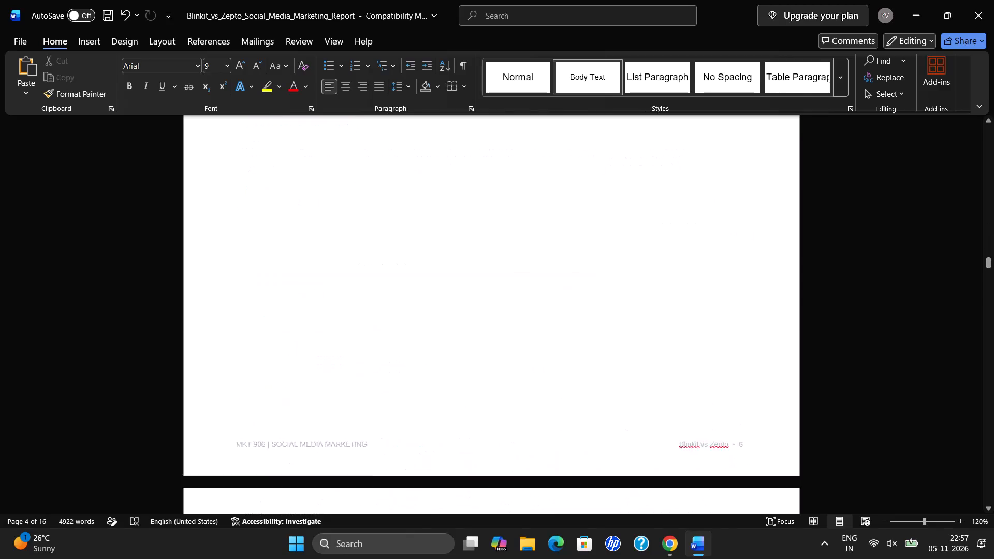
scroll(626, 430, down, 11)
scroll(626, 430, down, 15)
Examine the report appendix's suggested capture protocol, analytics worksheet and appendix note, highlighting them while reading.
scroll(436, 380, up, 1)
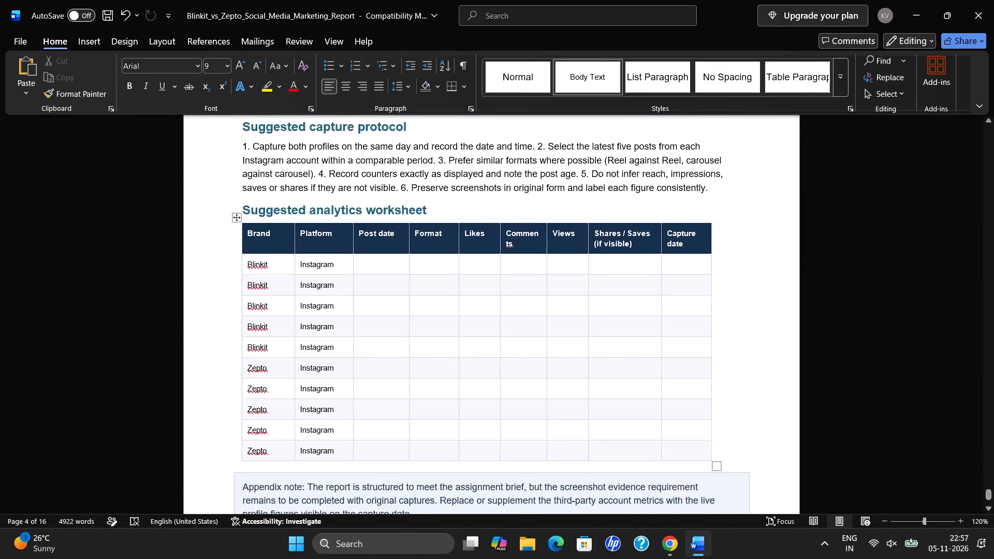
scroll(436, 380, up, 2)
scroll(243, 226, up, 1)
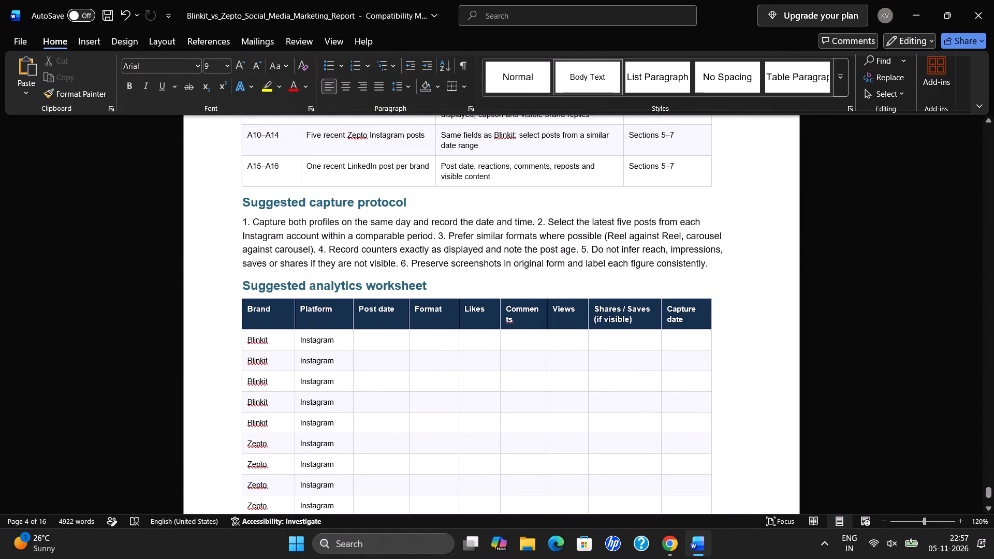
scroll(243, 226, up, 1)
drag(244, 208, 458, 447)
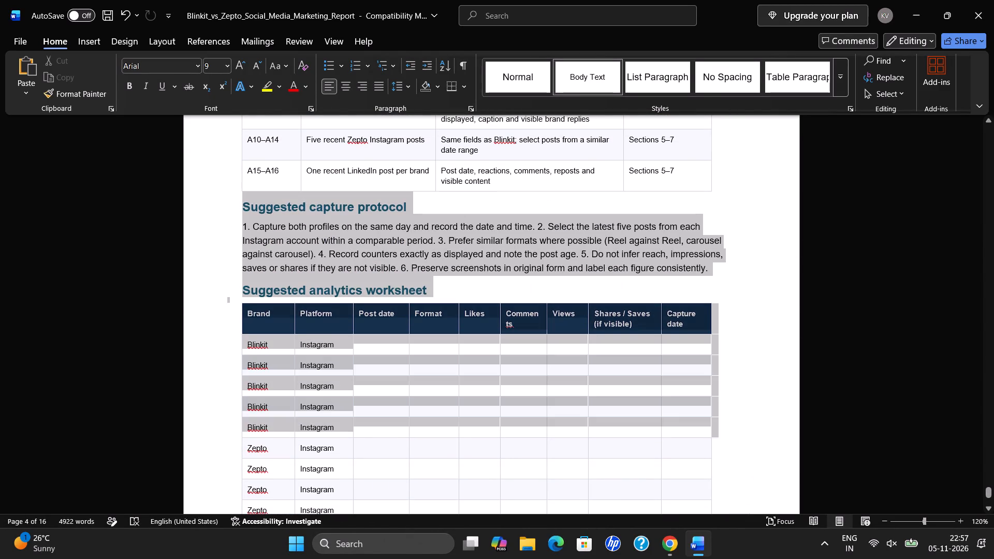
drag(458, 447, 655, 423)
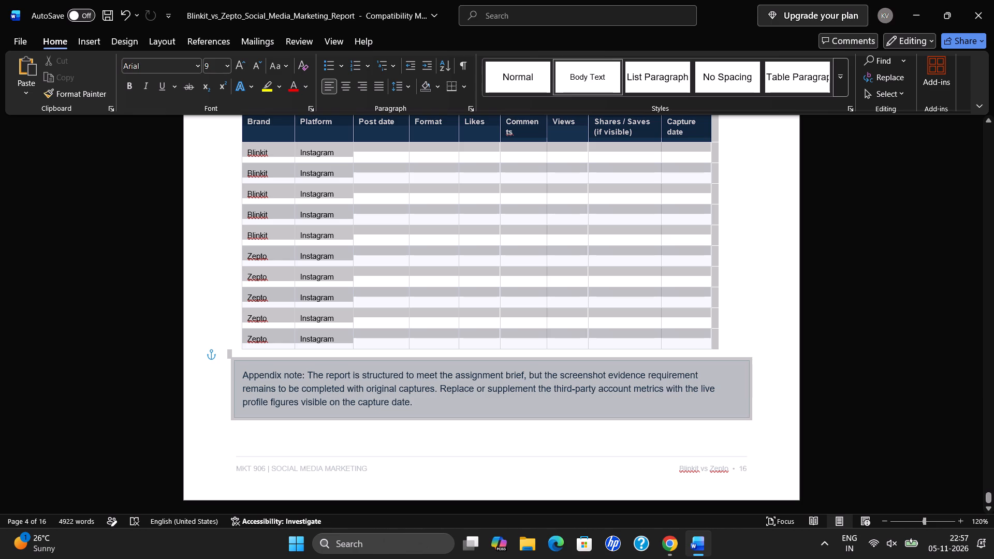
drag(655, 423, 739, 421)
click(739, 421)
Delete the shaded "Final submission reminder" box below the 10.2 Conclusion text.
scroll(739, 421, up, 3)
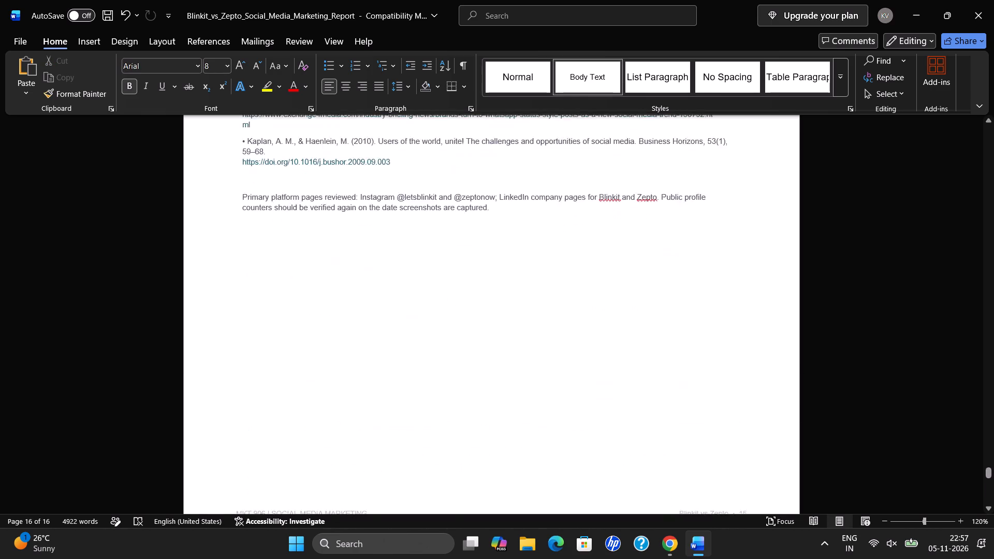
scroll(739, 421, up, 6)
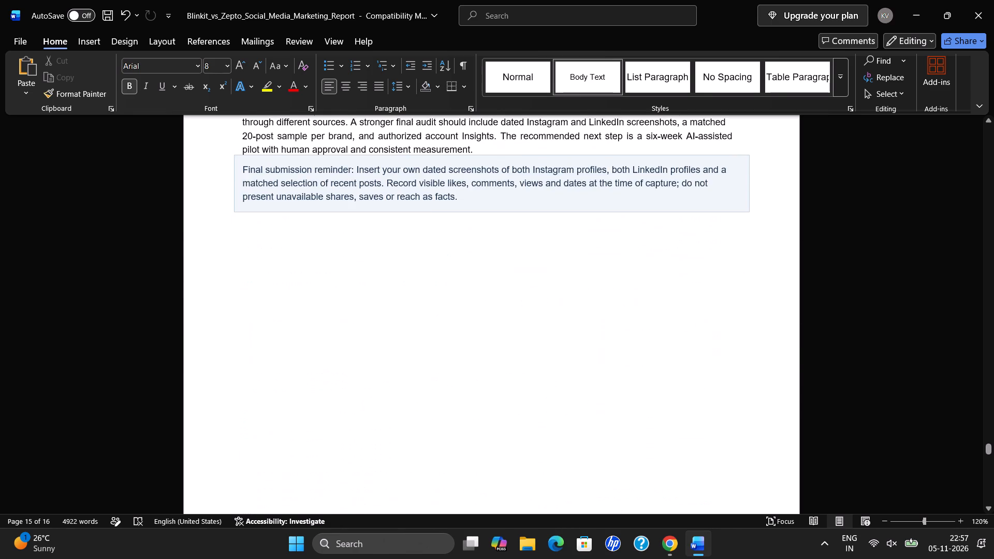
scroll(739, 421, up, 2)
scroll(739, 421, down, 1)
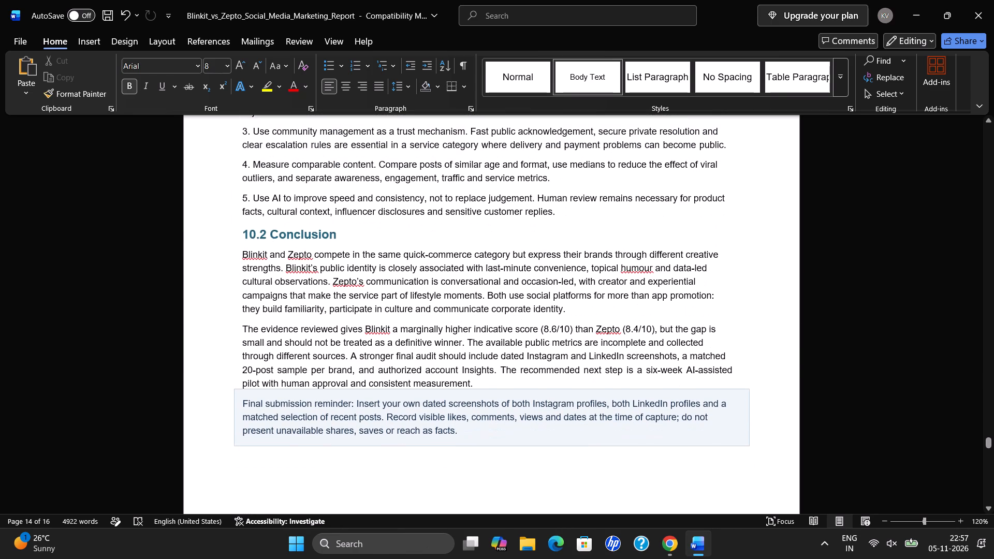
scroll(739, 421, down, 1)
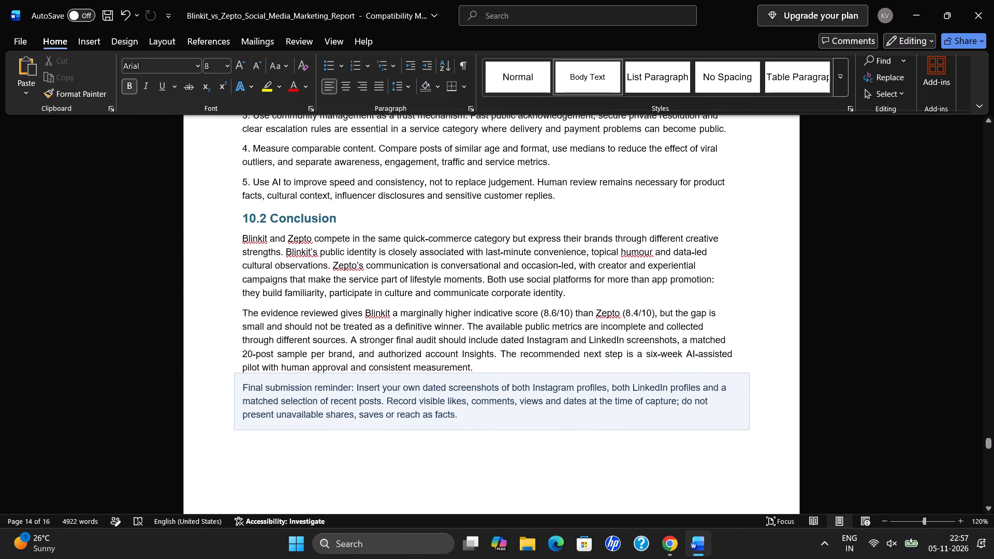
drag(234, 374, 490, 488)
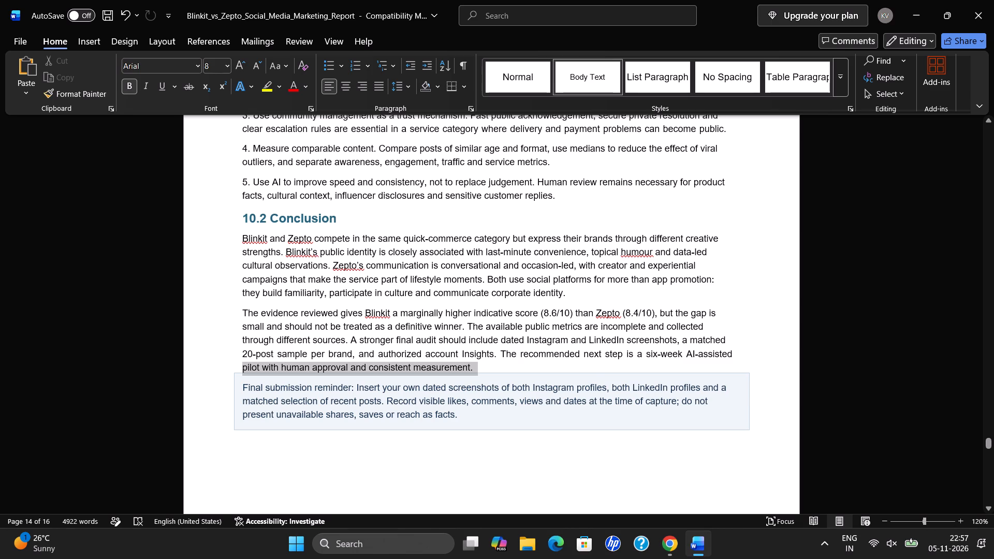
drag(490, 488, 379, 429)
click(379, 429)
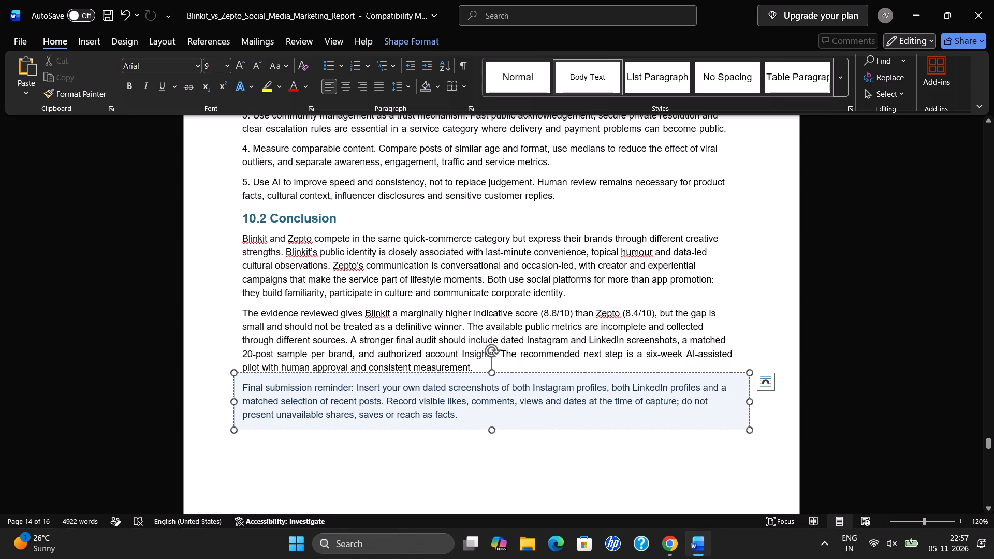
key(Home)
key(Home)
click(744, 376)
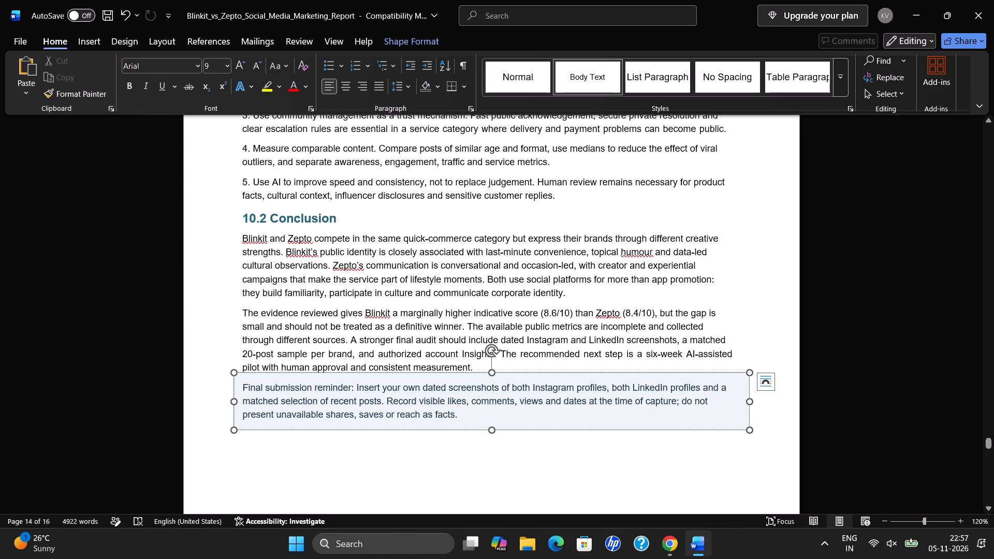
click(744, 374)
key(Home)
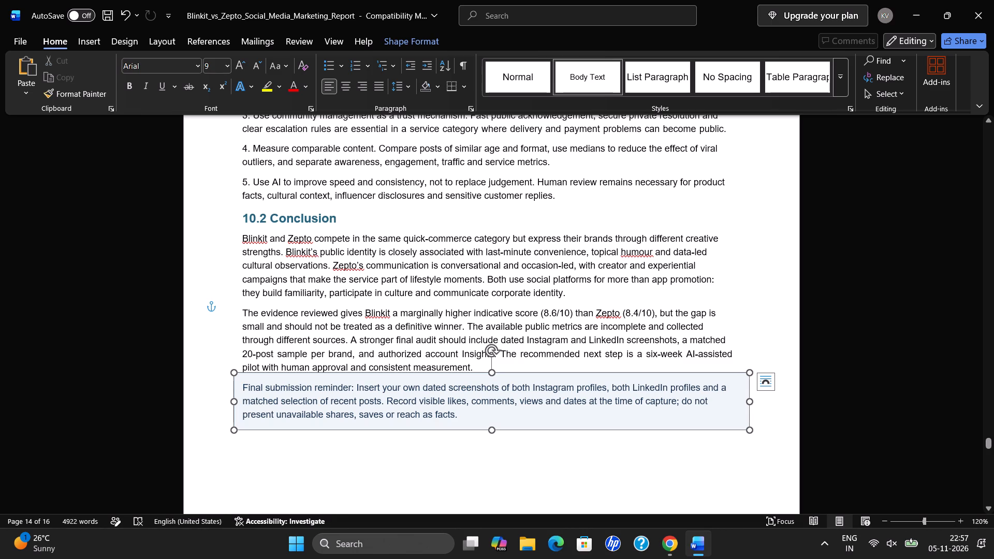
click(744, 374)
key(Delete)
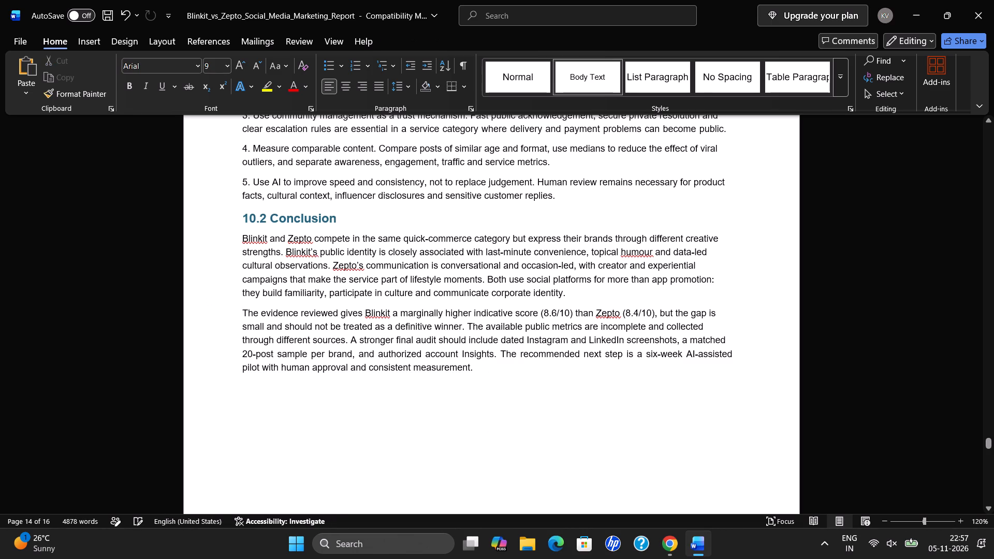
Delete the "Guardrails" text from the shaded box beneath the Week 1 to Week 6 activity table.
scroll(695, 387, up, 6)
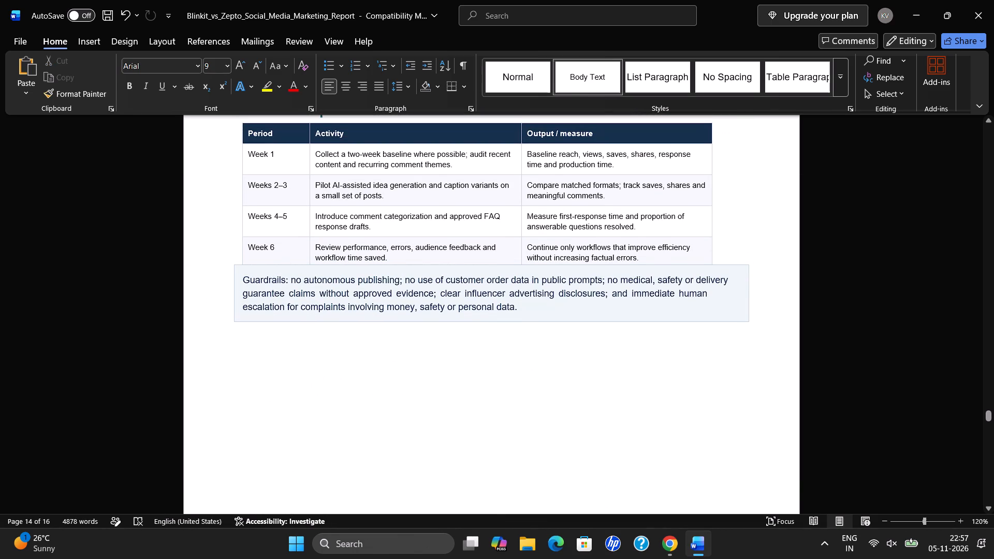
click(572, 299)
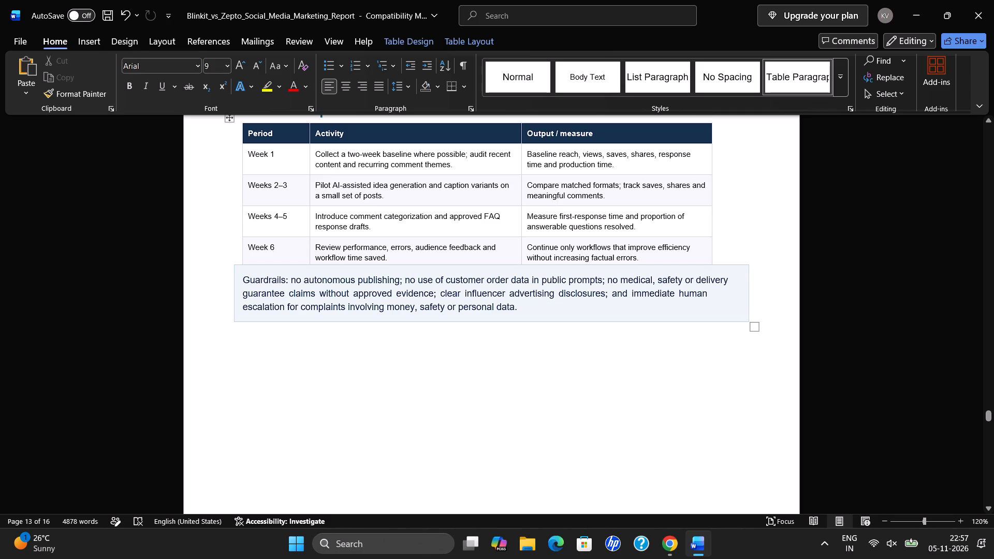
click(738, 289)
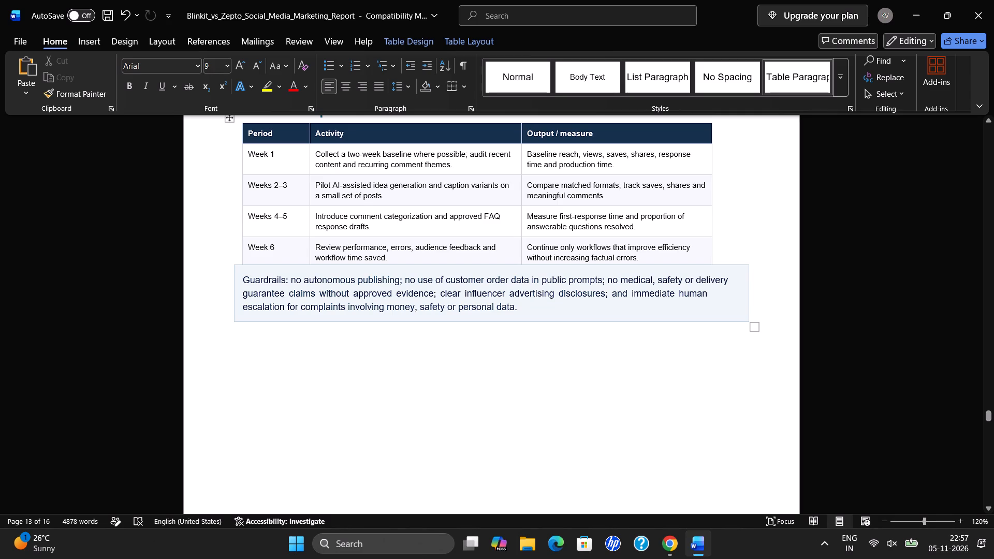
click(745, 267)
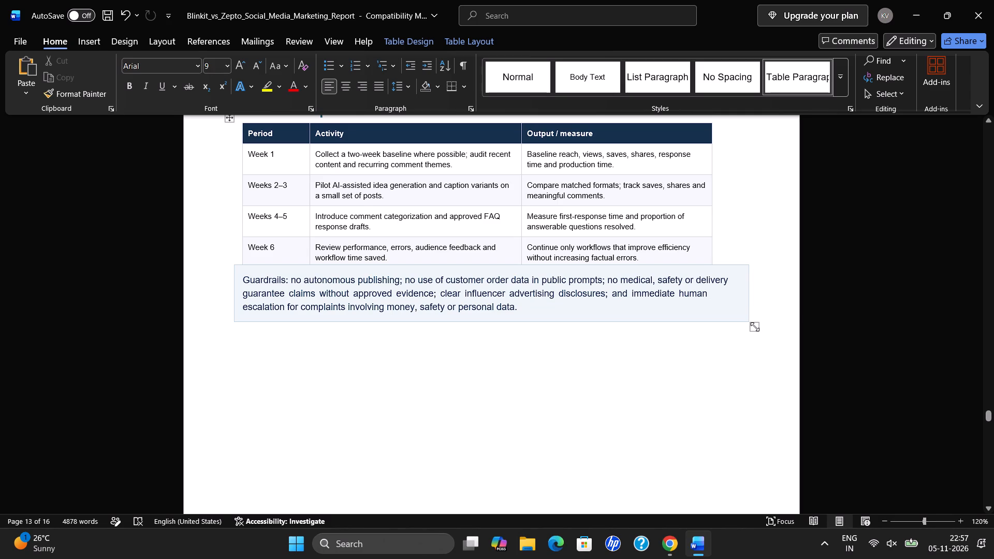
click(755, 327)
drag(755, 327, 765, 333)
click(432, 300)
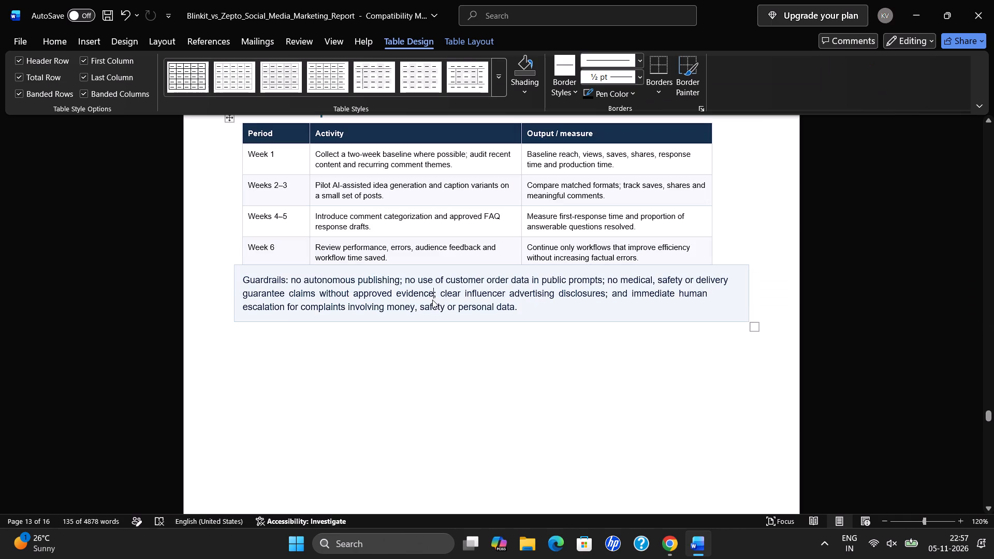
drag(241, 276, 505, 341)
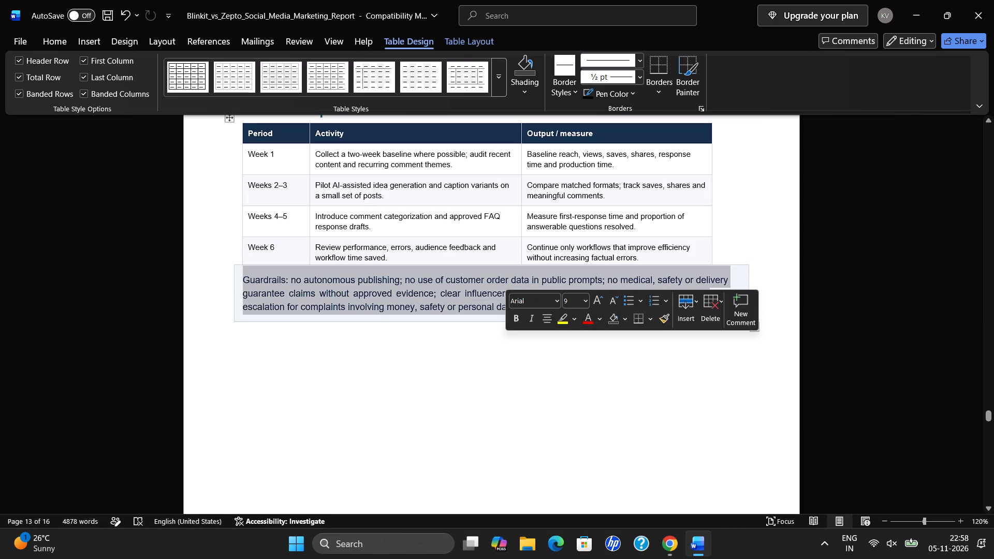
key(BackSpace)
key(BackSpace)
key(BackSpace)
key(BackSpace)
key(BackSpace)
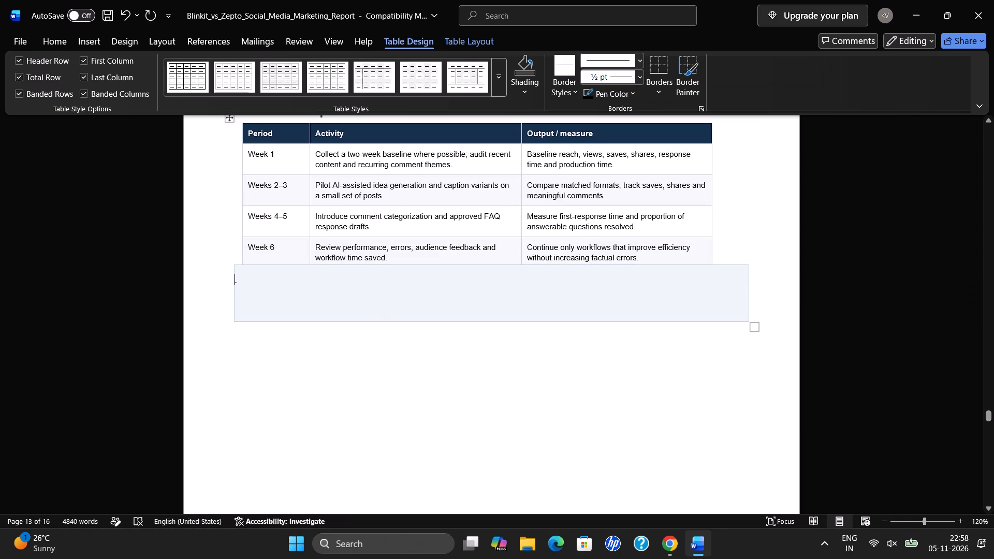
key(Delete)
key(Delete)
key(Delete)
Try to shrink the Week 1 to Week 6 activity table together with the emptied shaded box.
click(606, 270)
drag(759, 330, 730, 319)
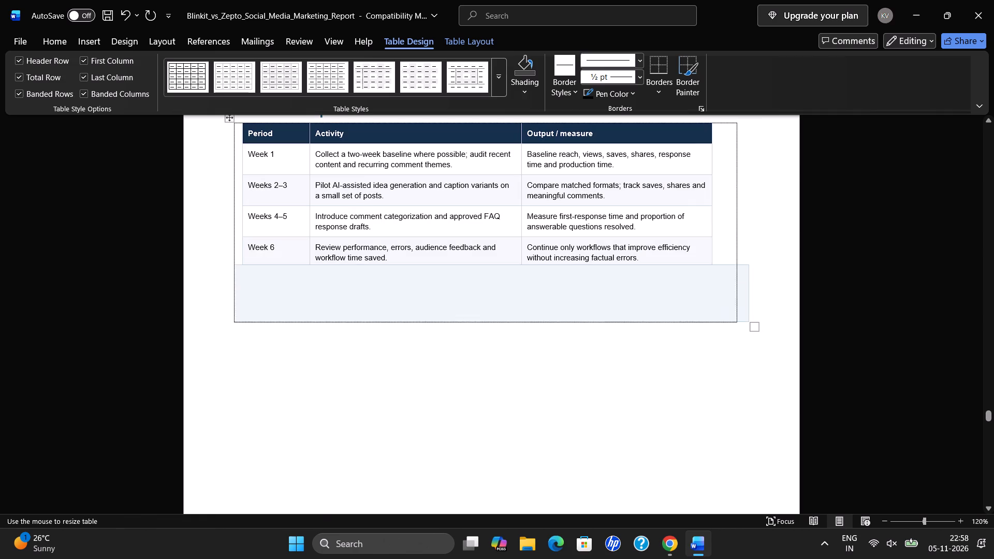
drag(730, 319, 698, 309)
Review the report backwards from the evaluation ratings to the cover page, checking the analytics dashboard note, comparison tables and assignment alignment.
scroll(698, 309, up, 9)
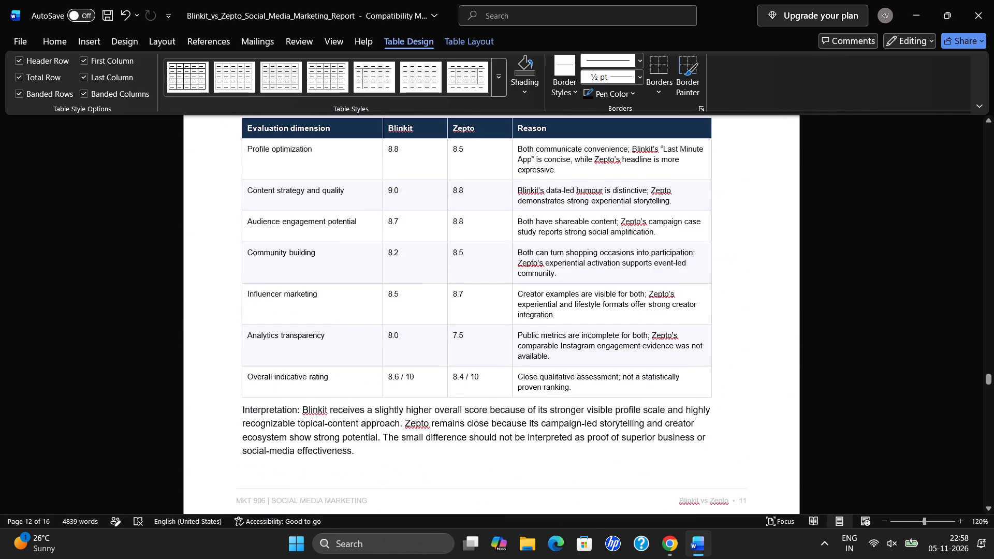
scroll(698, 309, up, 4)
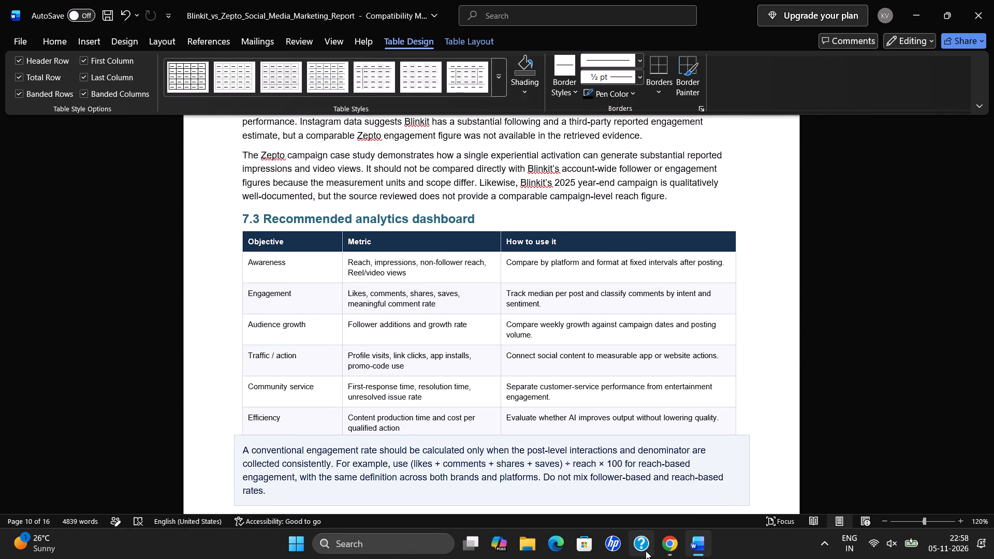
click(670, 462)
scroll(670, 462, down, 1)
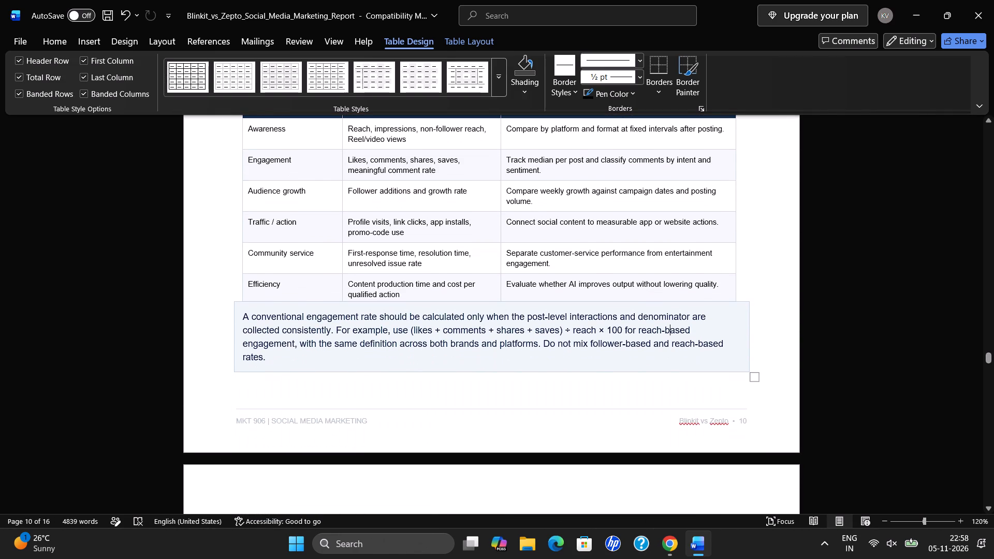
scroll(670, 462, up, 6)
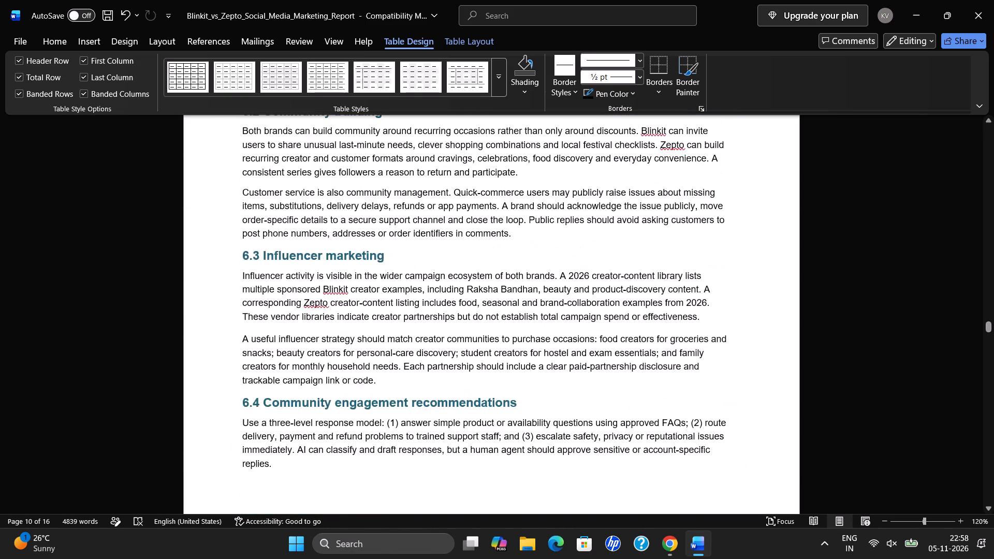
scroll(670, 462, up, 6)
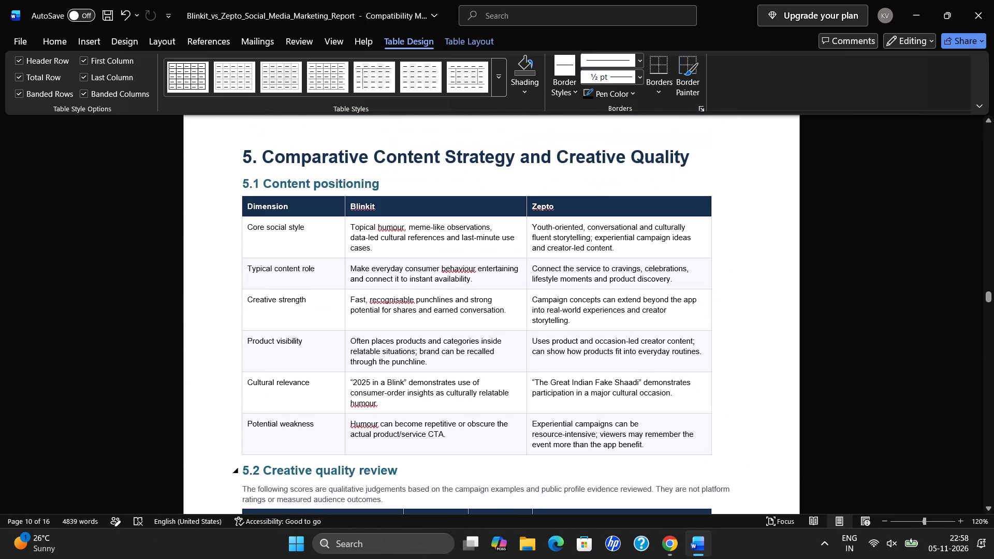
scroll(670, 462, up, 4)
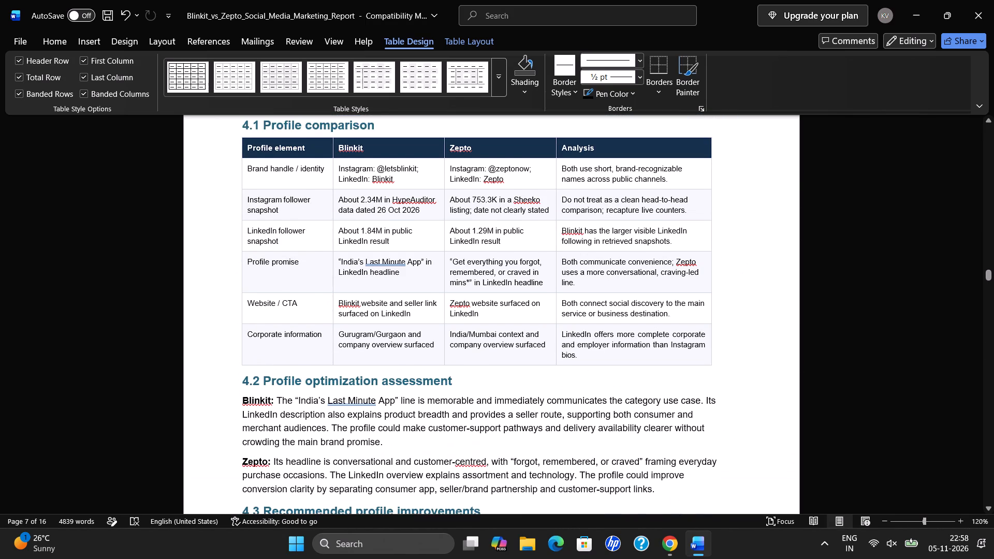
scroll(670, 462, up, 3)
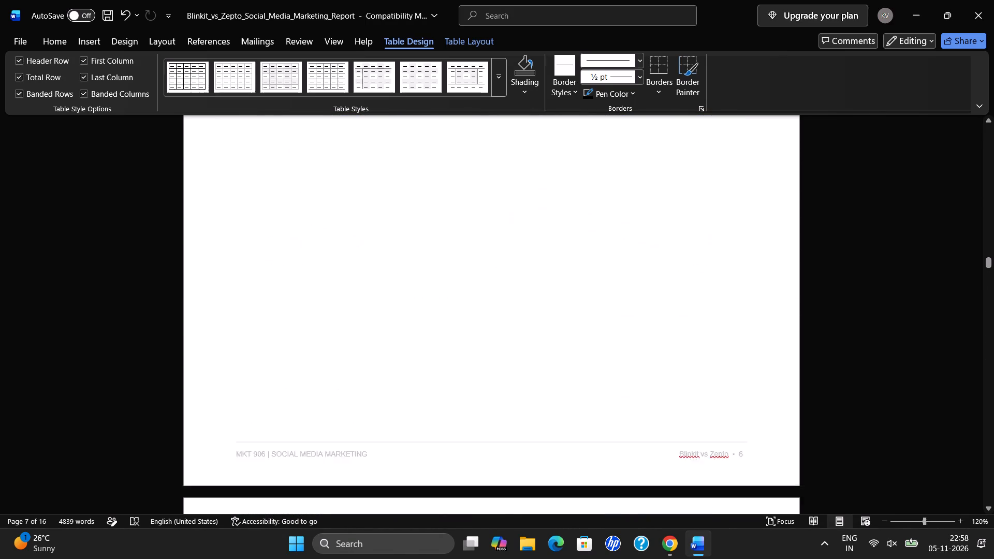
scroll(670, 462, up, 10)
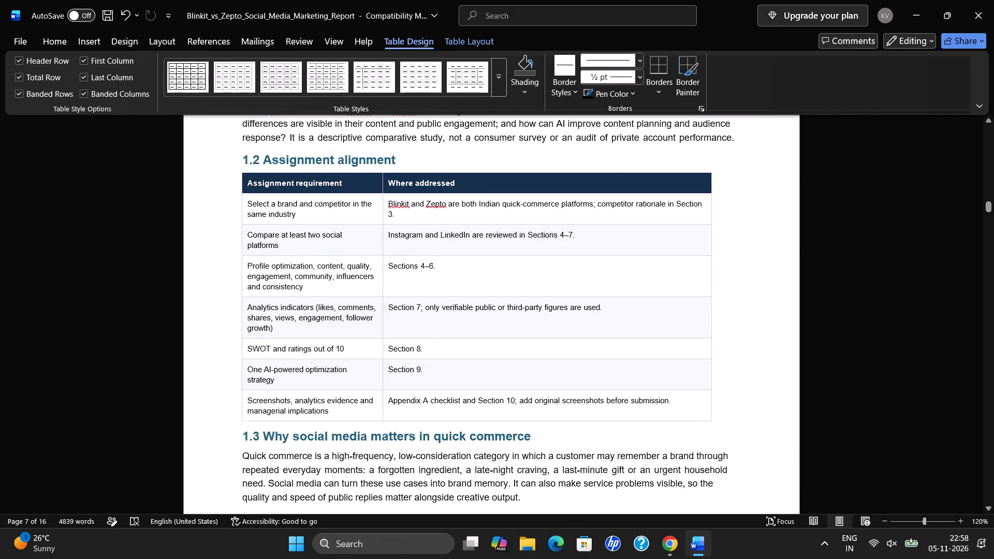
scroll(670, 462, up, 8)
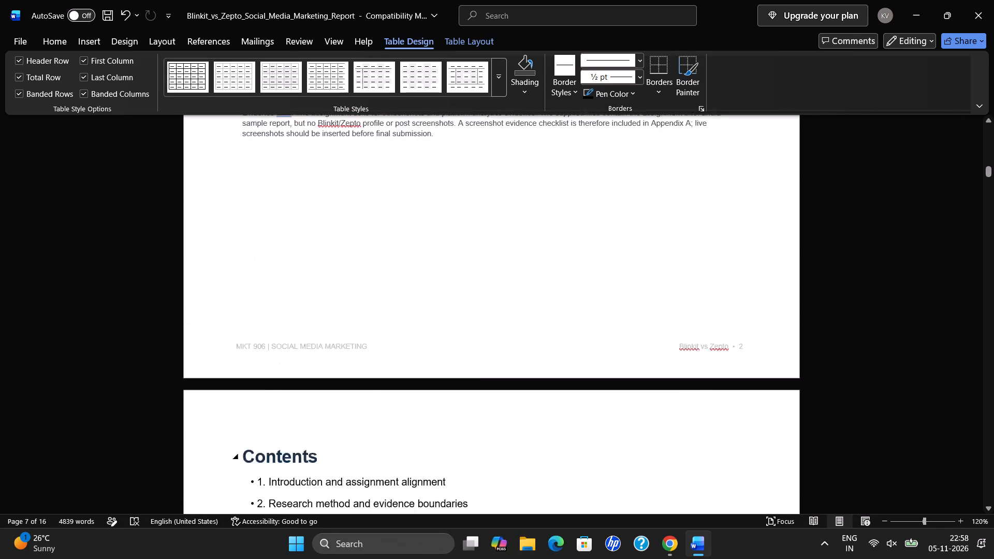
scroll(670, 462, up, 5)
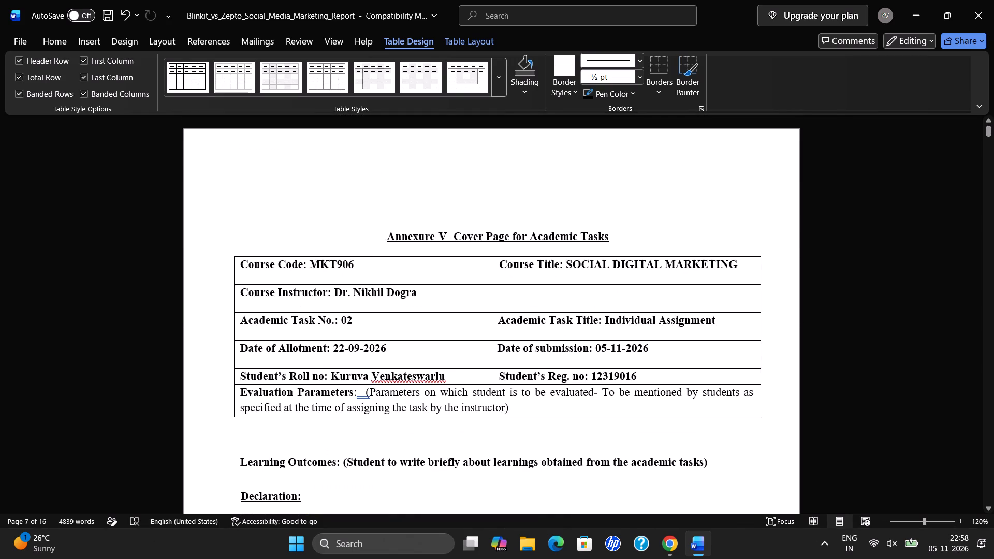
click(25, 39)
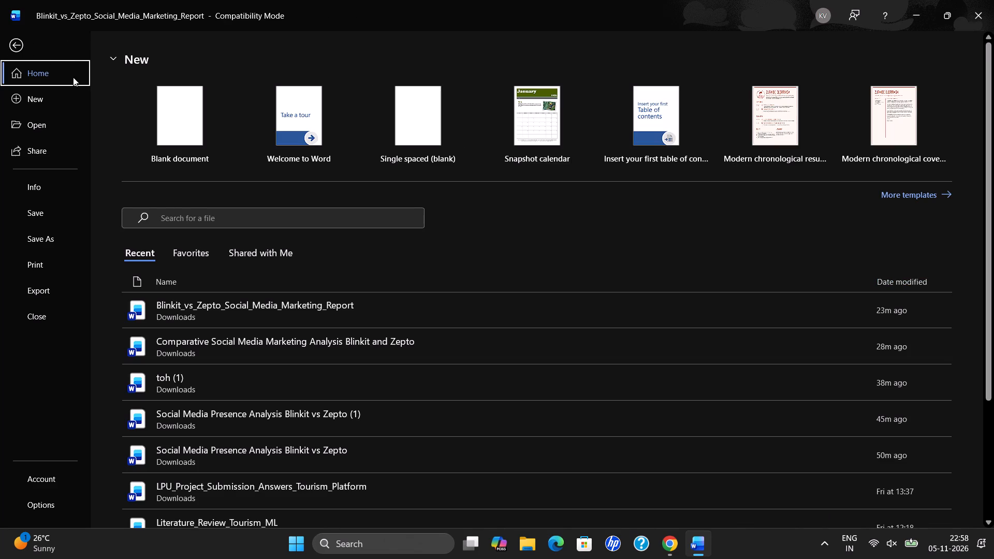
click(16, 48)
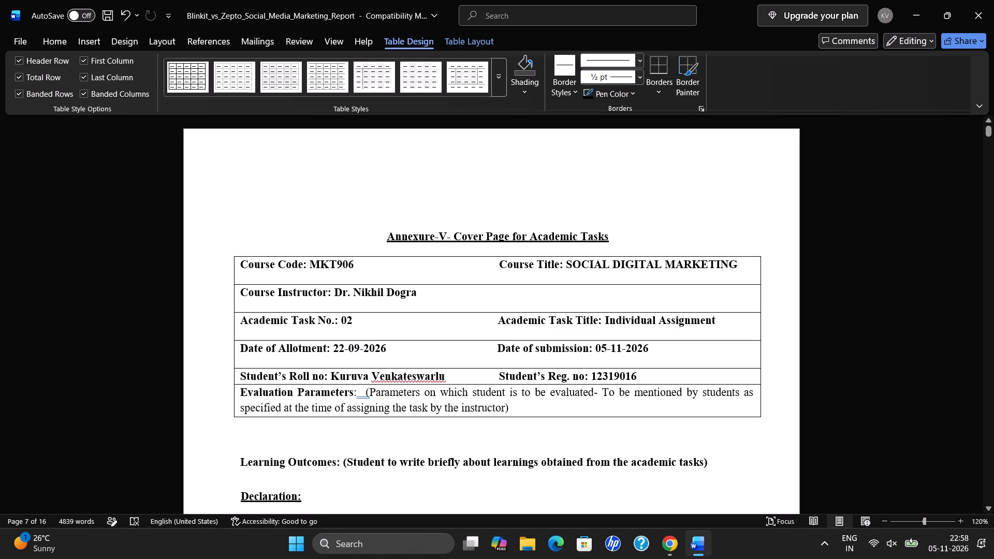
Skim the report from the cover page down to Appendix A's suggested capture protocol and analytics worksheet.
scroll(177, 268, down, 7)
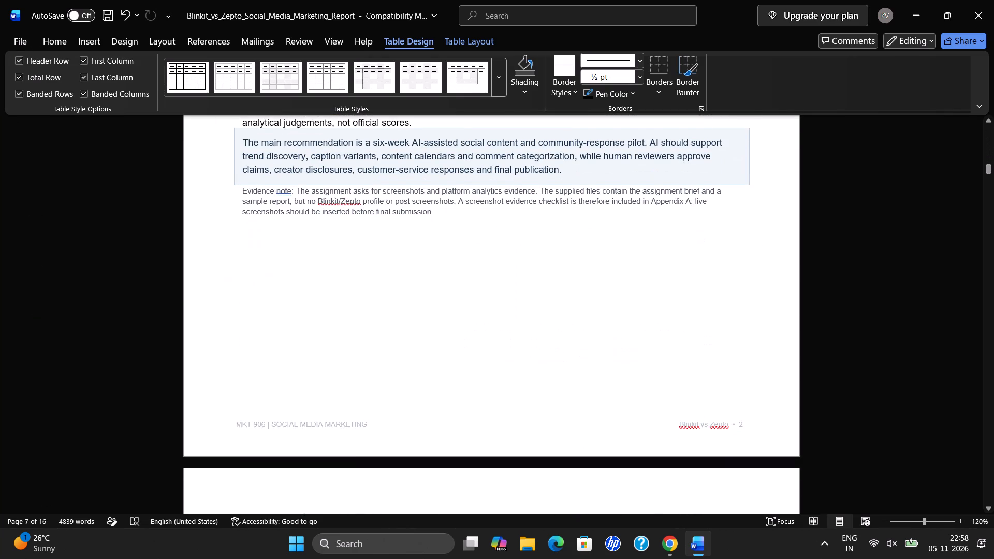
scroll(177, 268, down, 11)
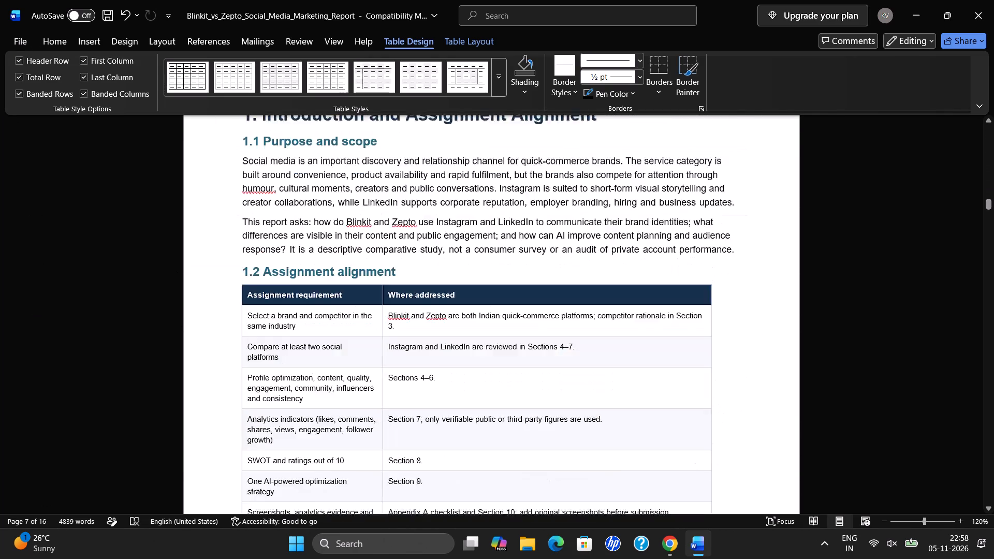
scroll(177, 268, down, 15)
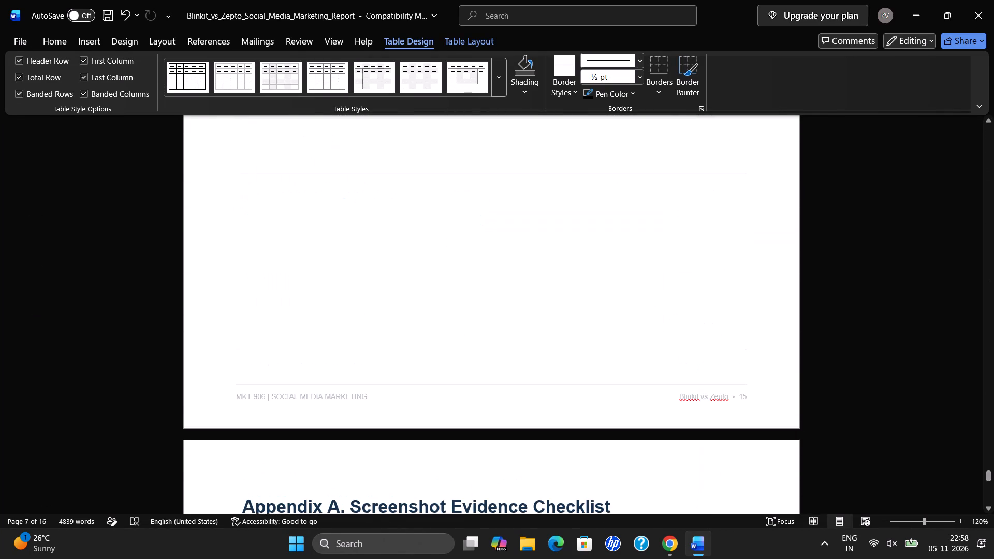
scroll(177, 268, down, 1)
scroll(325, 311, up, 1)
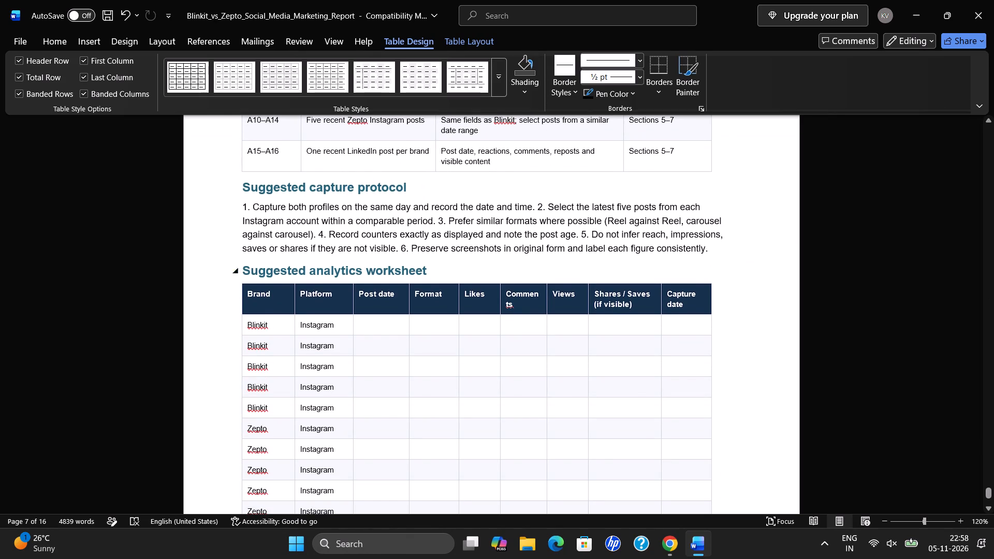
Delete the suggested capture protocol, the suggested analytics worksheet with its table, and the appendix note from the end of Appendix A.
drag(241, 188, 548, 544)
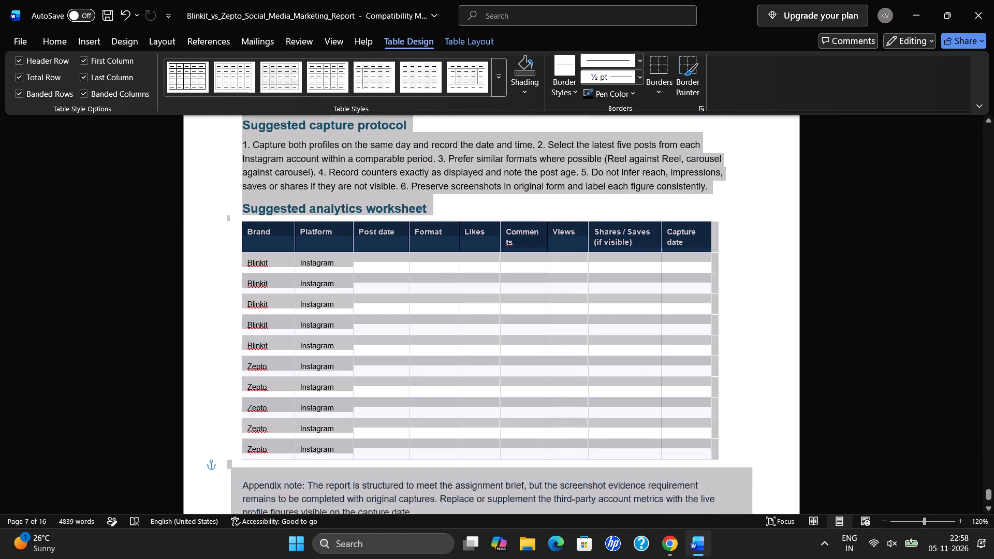
drag(548, 544, 653, 407)
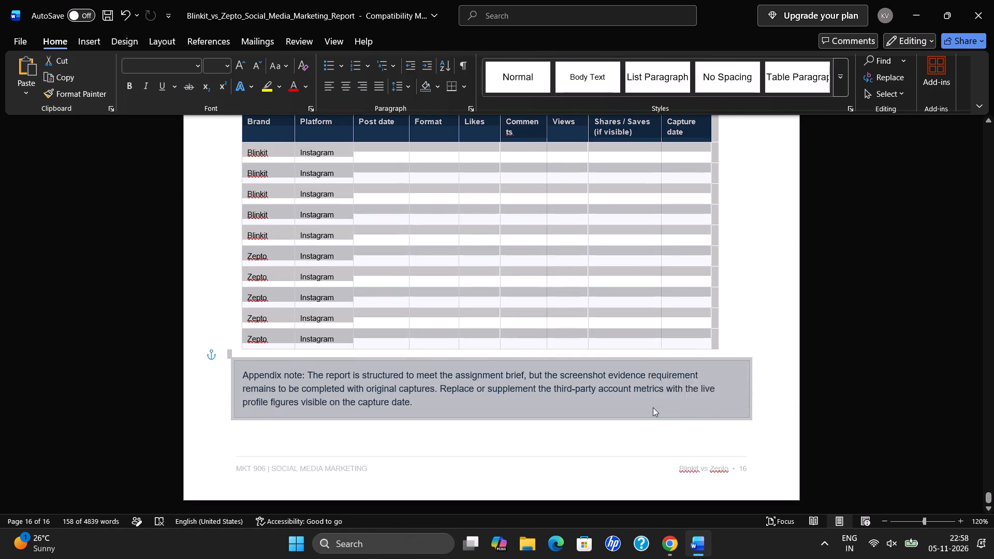
key(Delete)
scroll(653, 407, up, 2)
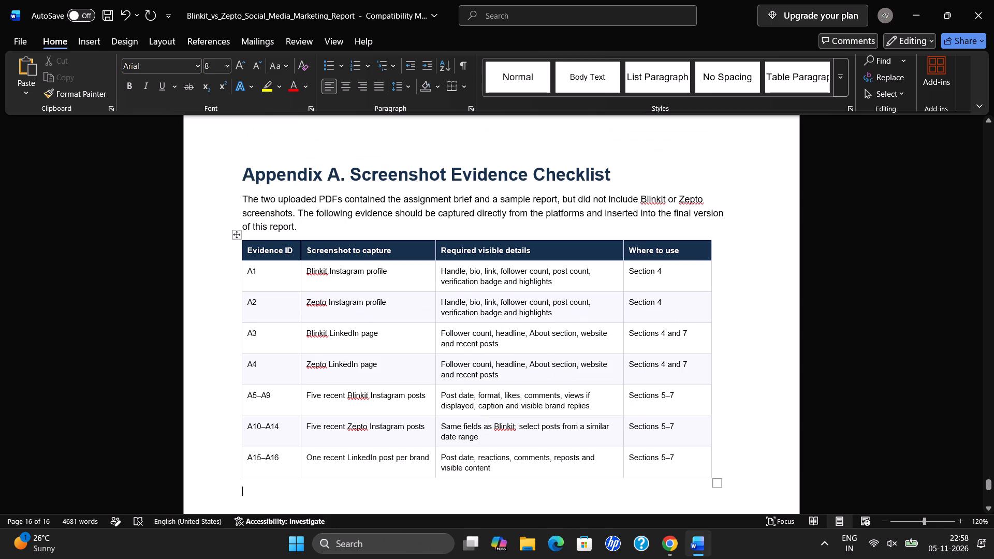
key(BackSpace)
Review the report backwards from the references through the conclusion, AI strategy and comparative ratings to the cover page.
scroll(653, 407, up, 3)
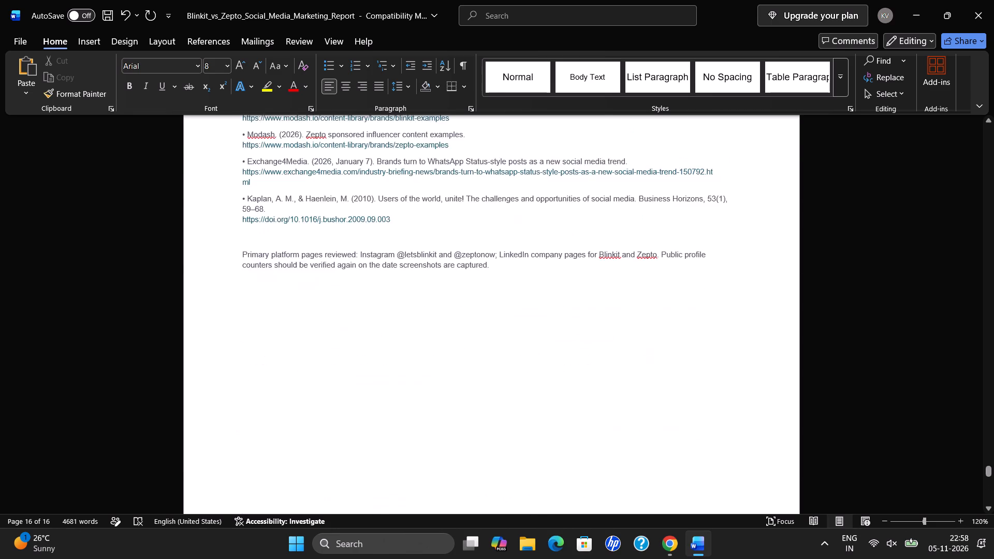
scroll(653, 407, up, 8)
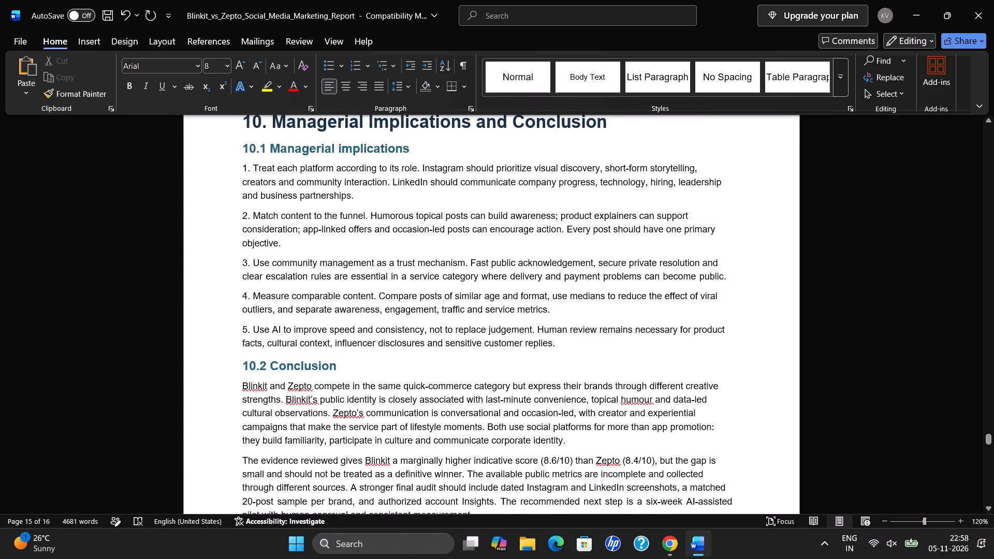
scroll(653, 407, up, 6)
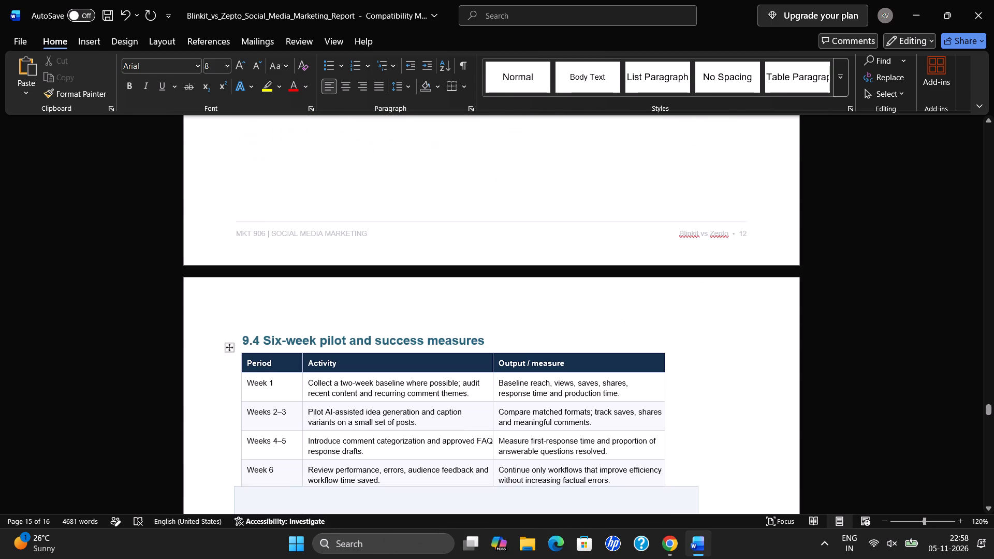
scroll(653, 407, up, 2)
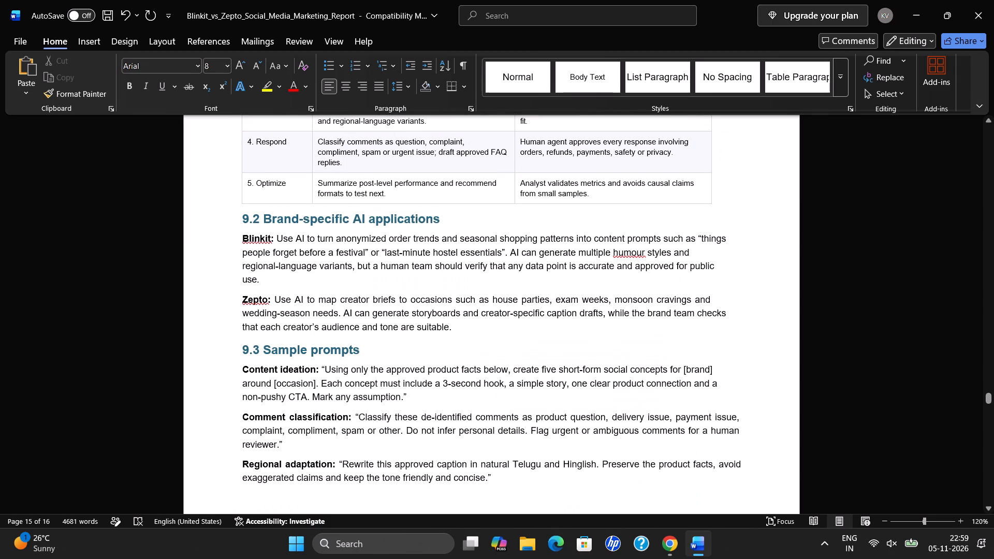
scroll(653, 407, up, 4)
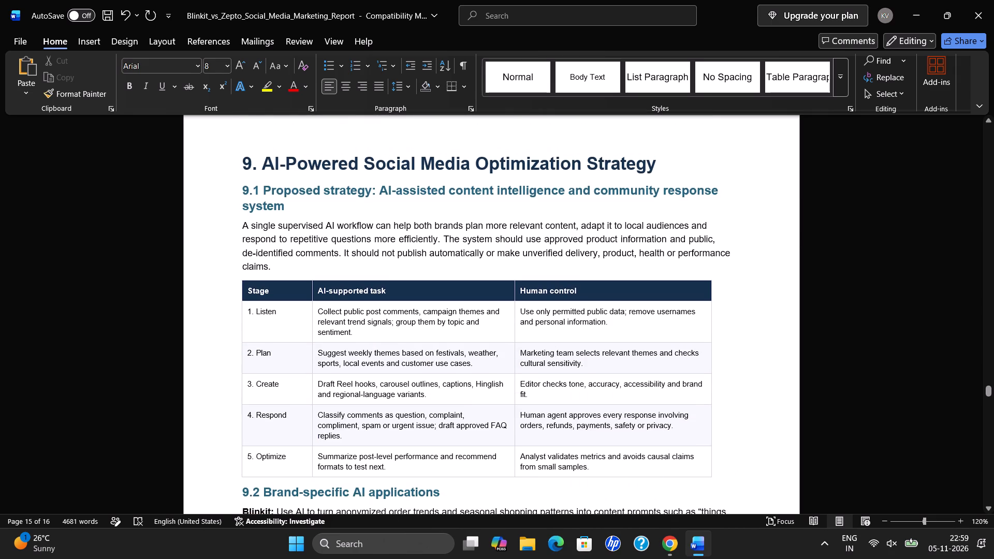
scroll(653, 407, up, 4)
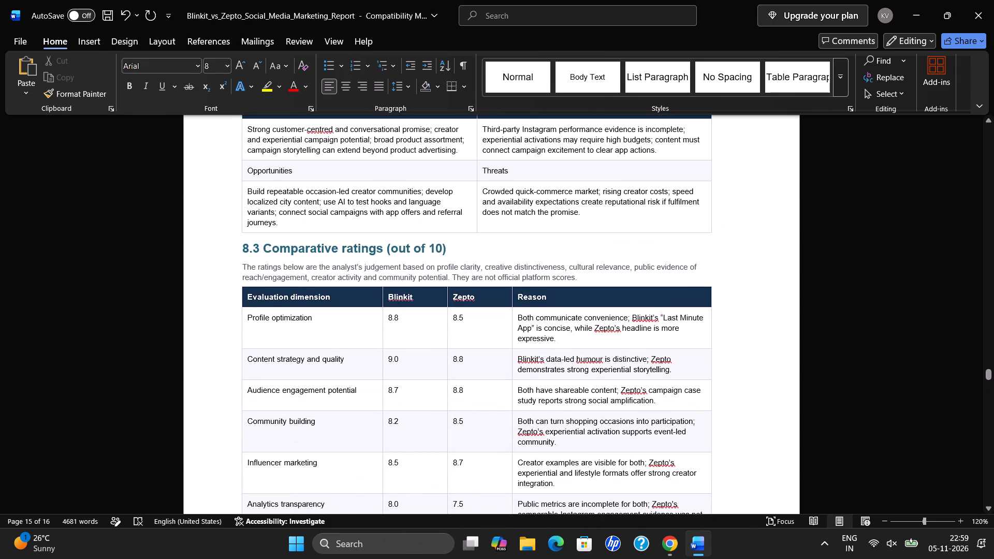
scroll(371, 299, up, 17)
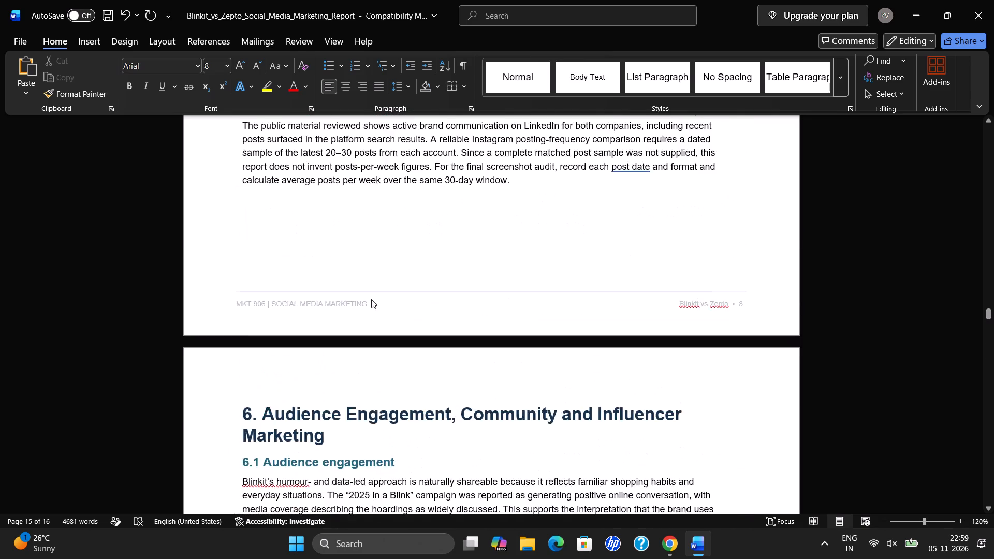
scroll(371, 299, up, 18)
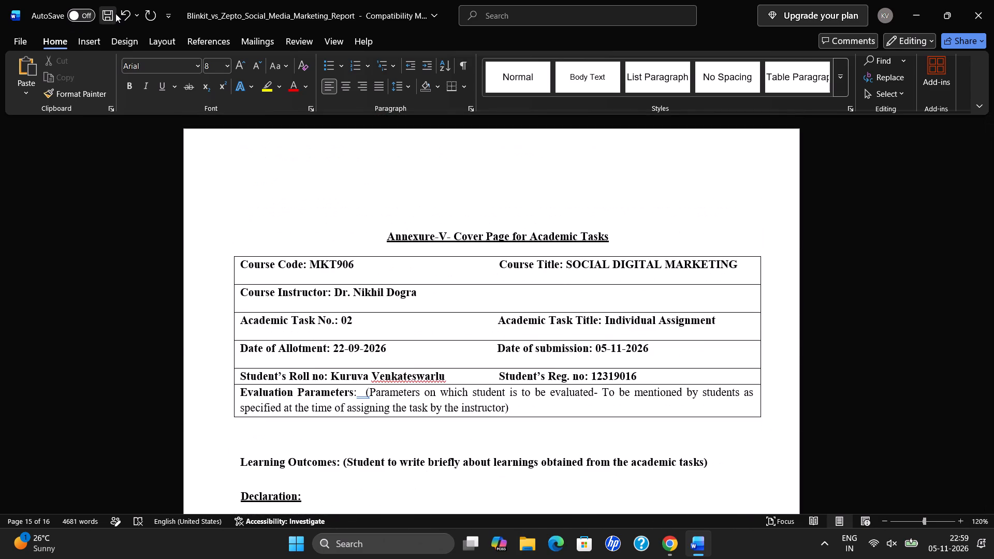
Save the edited report document.
click(113, 13)
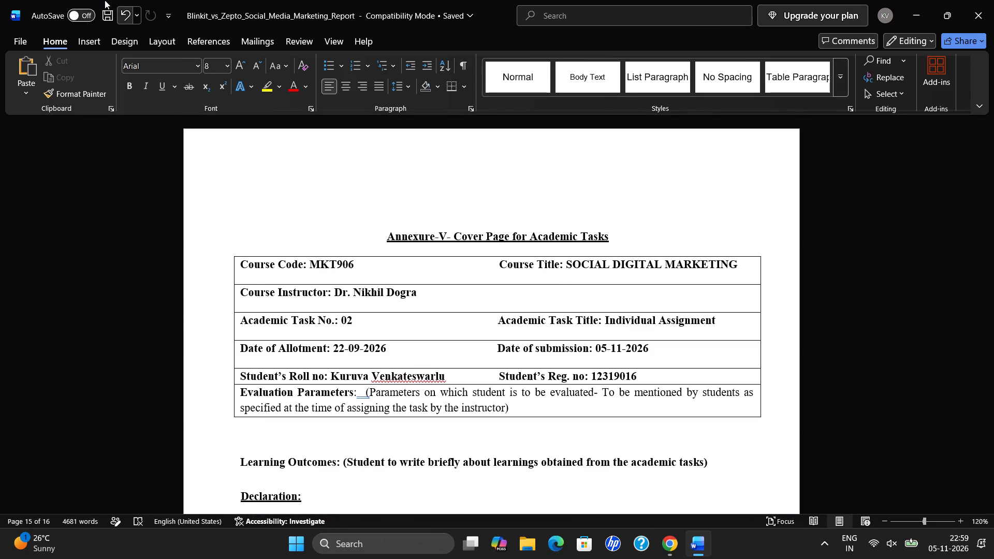
click(102, 12)
Save a copy of the report in the Downloads folder as a PDF named MKT 906 CA2.
click(30, 36)
click(59, 233)
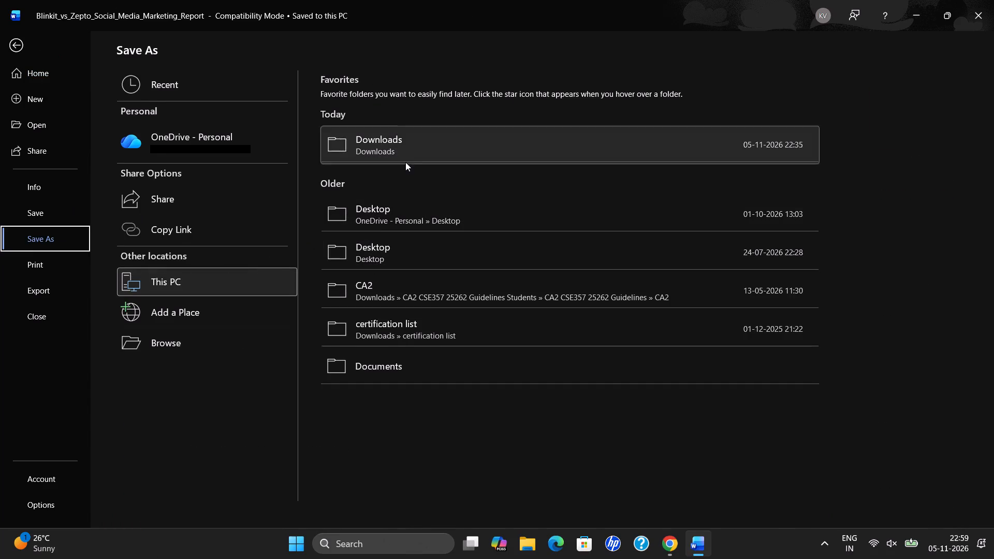
click(422, 154)
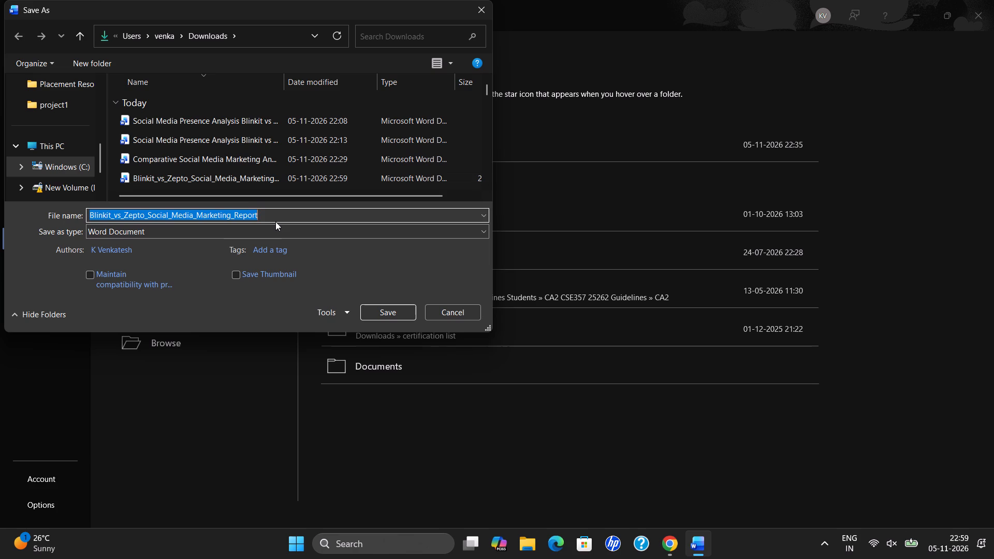
text(ML)
key(shift+BackSpace)
text(KT)
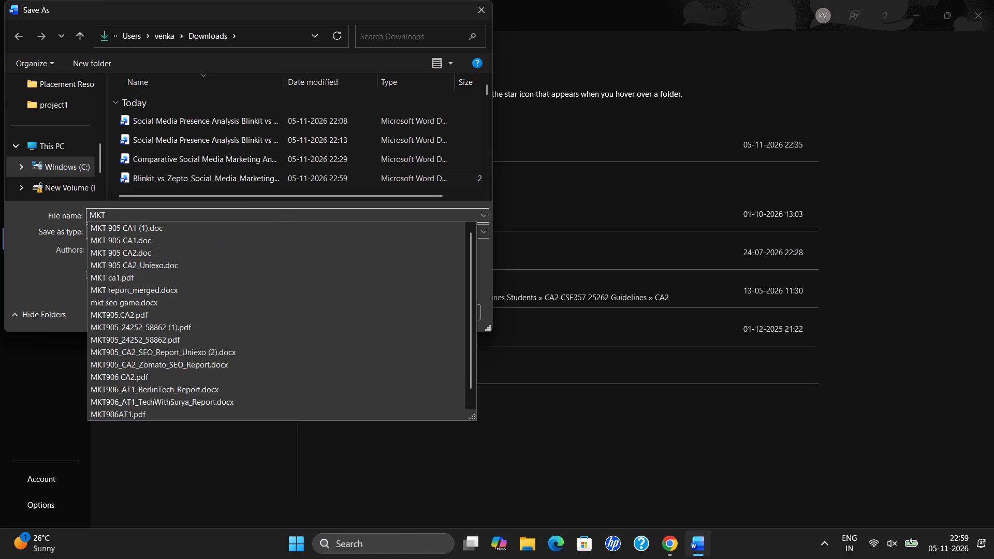
key(space)
text(906 CA#)
key(BackSpace)
key(2)
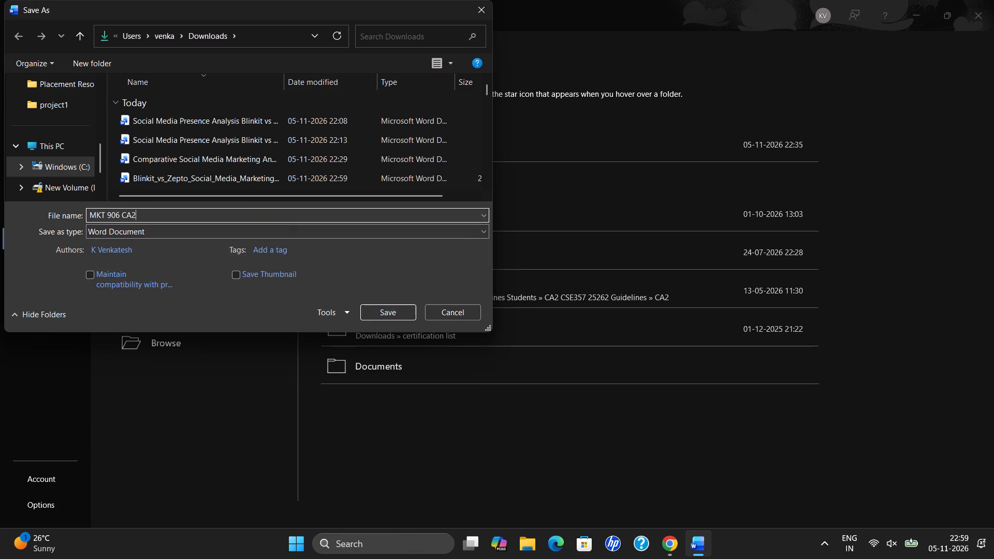
click(248, 234)
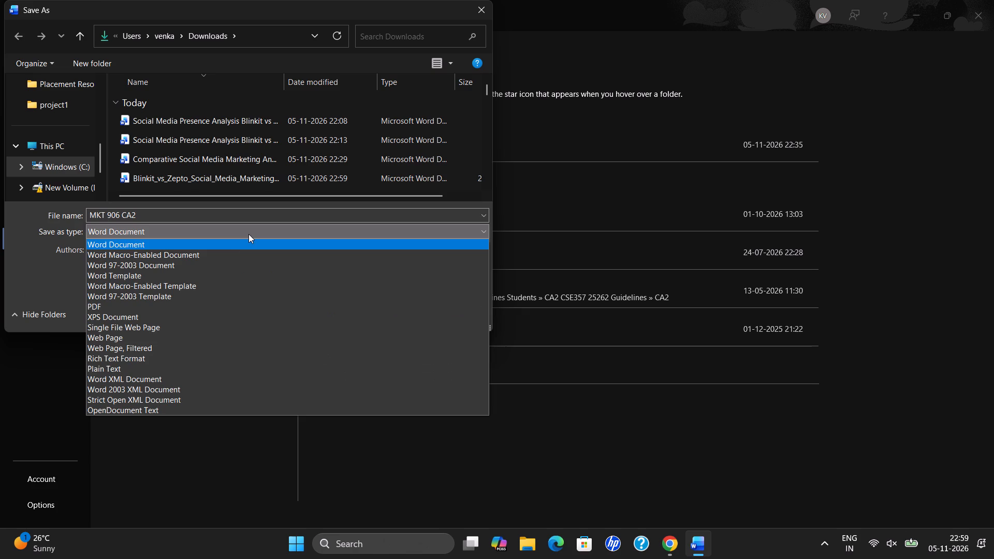
click(209, 313)
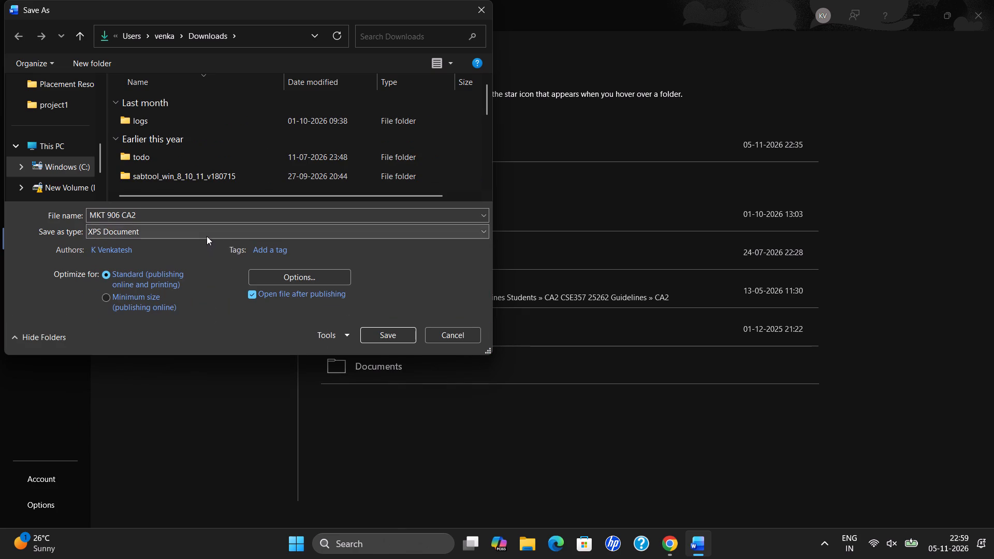
click(205, 233)
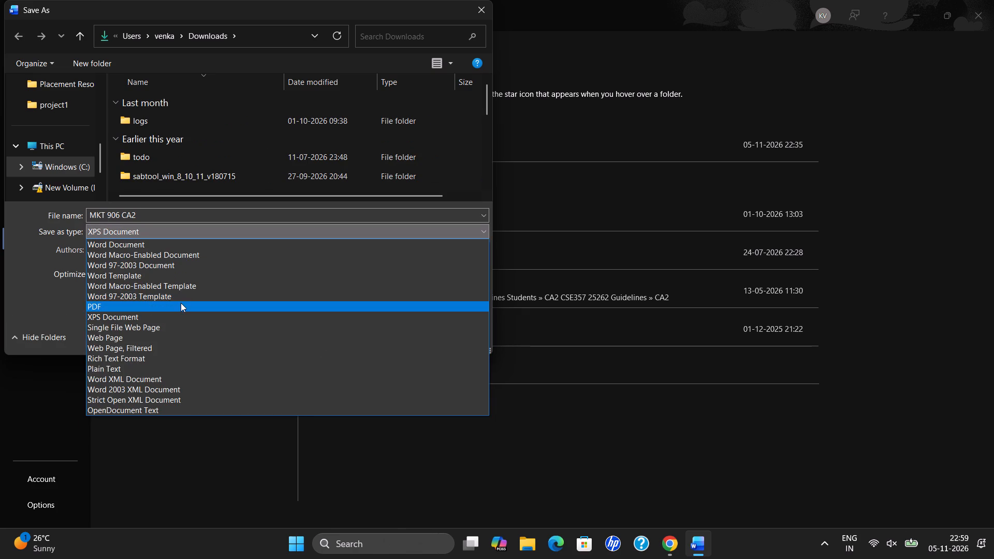
click(181, 303)
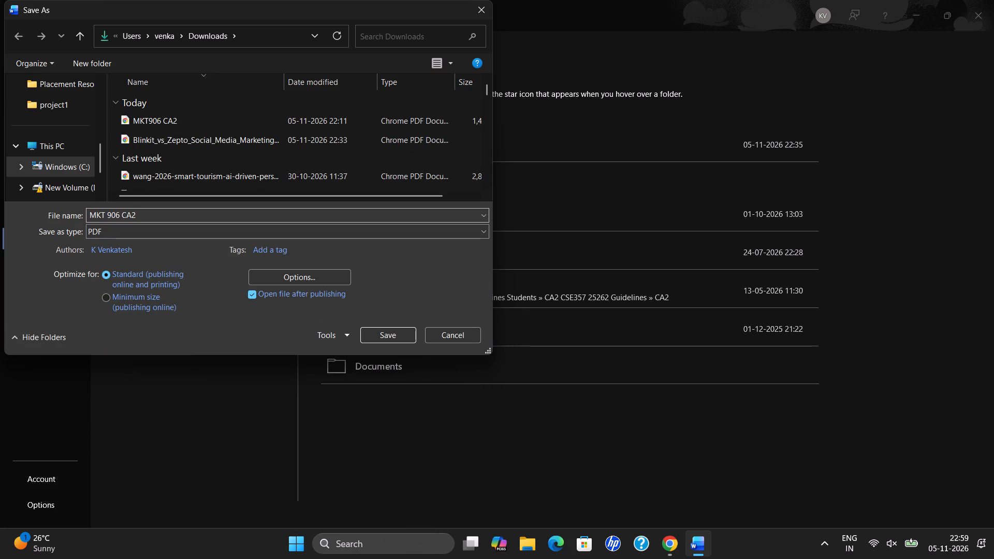
click(374, 331)
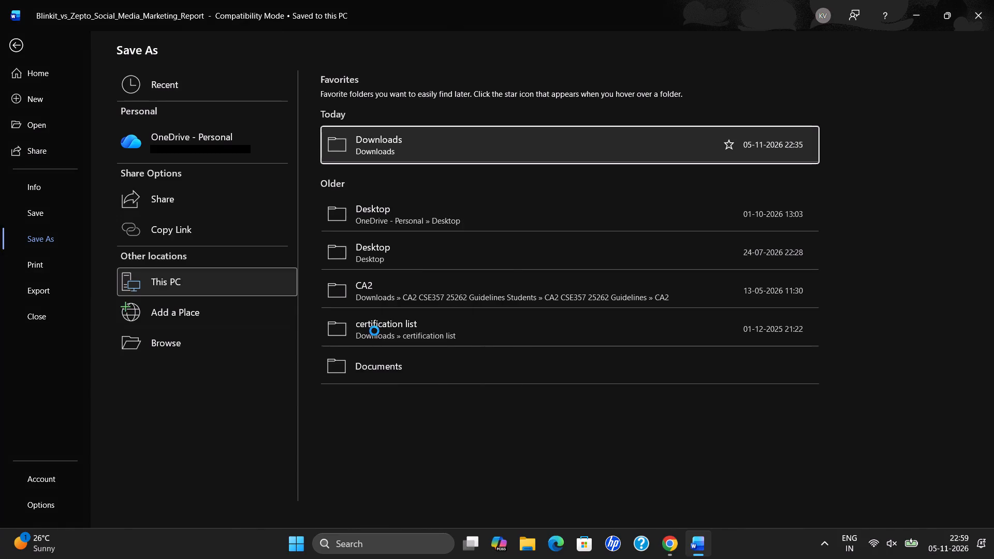
Look through the exported MKT 906 CA2 PDF in Chrome from the first pages to the end of Appendix A.
scroll(374, 331, down, 17)
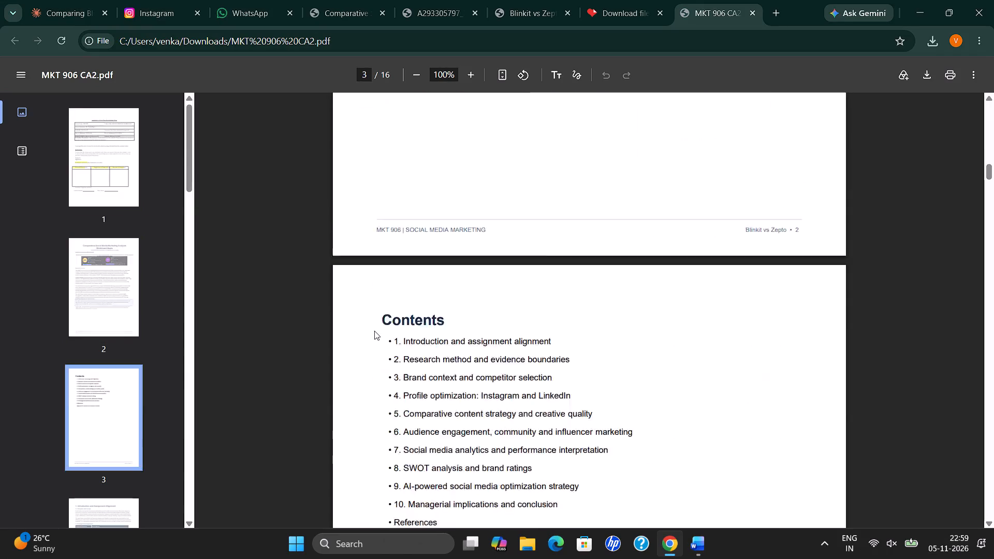
scroll(374, 331, down, 2)
scroll(374, 331, down, 20)
scroll(374, 331, down, 7)
scroll(374, 331, right, 1)
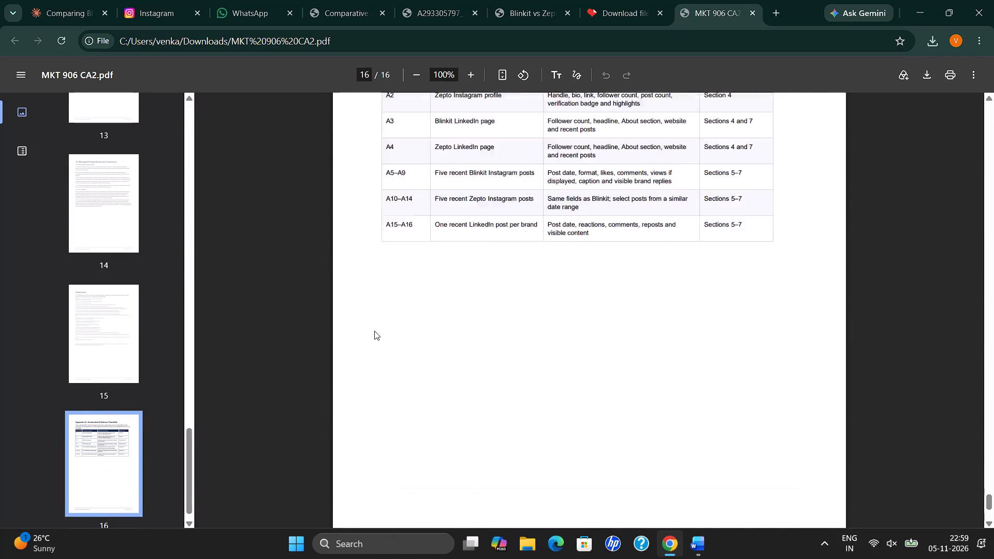
scroll(374, 331, right, 1)
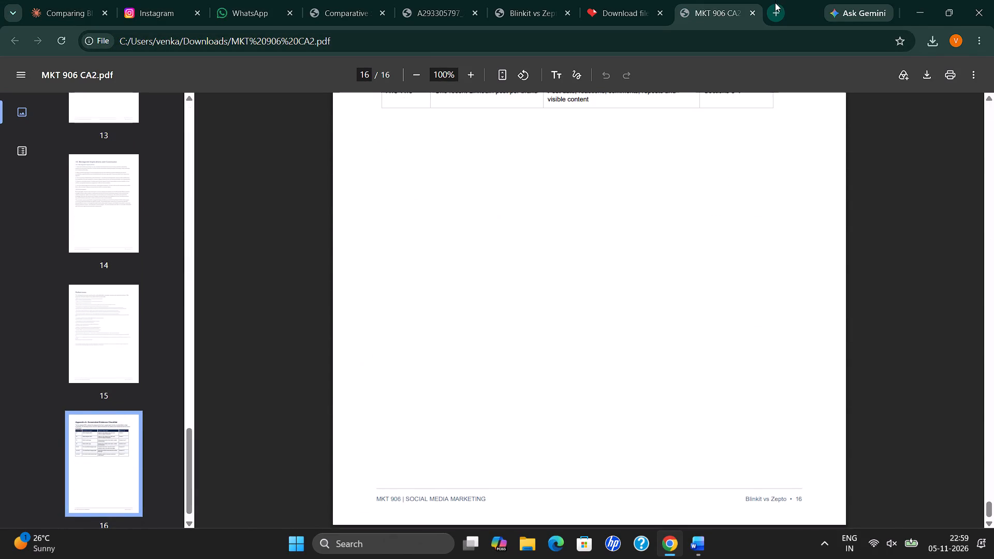
Open the university's UMS site (ums.lpu.in/lpuums) in a new browser tab.
click(775, 5)
key(i)
key(BackSpace)
key(BackSpace)
key(BackSpace)
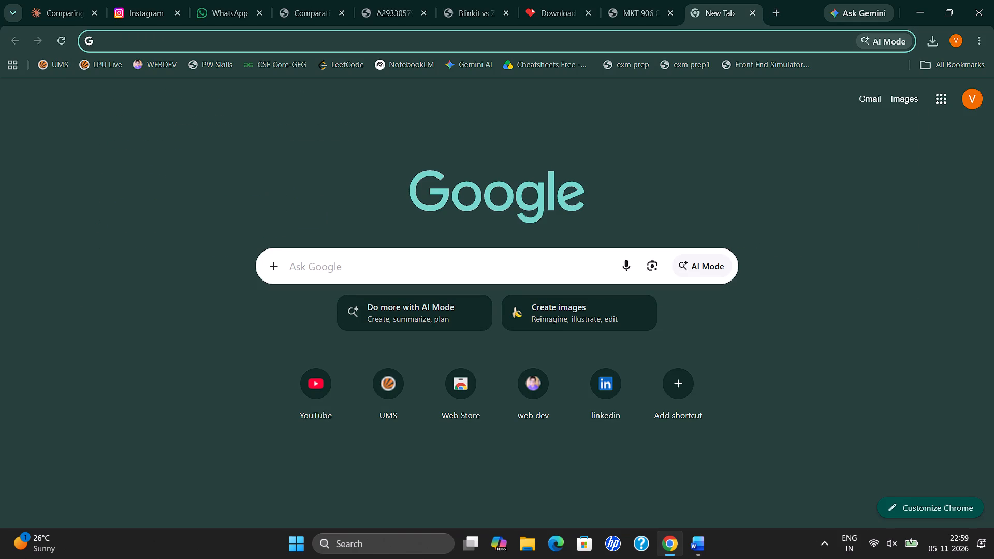
text(ums)
key(Return)
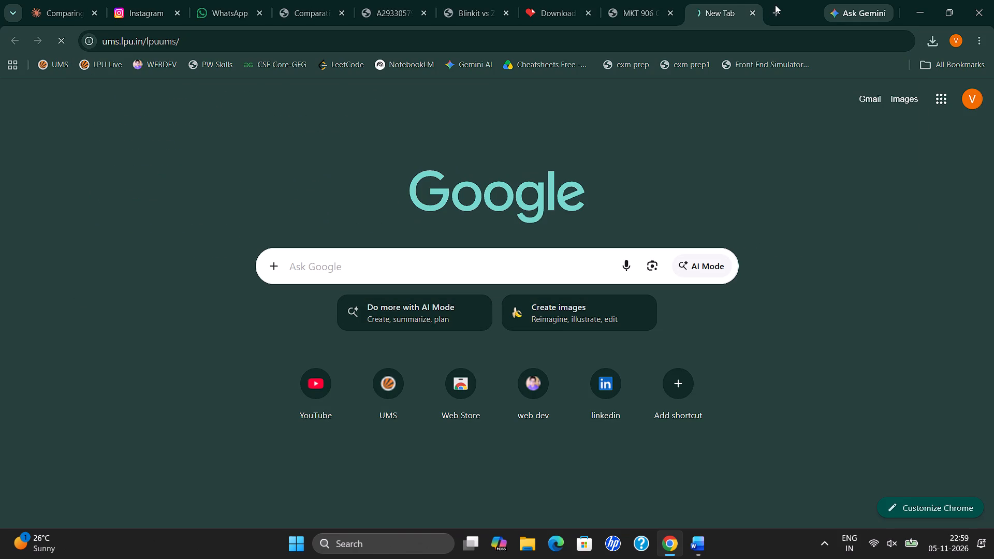
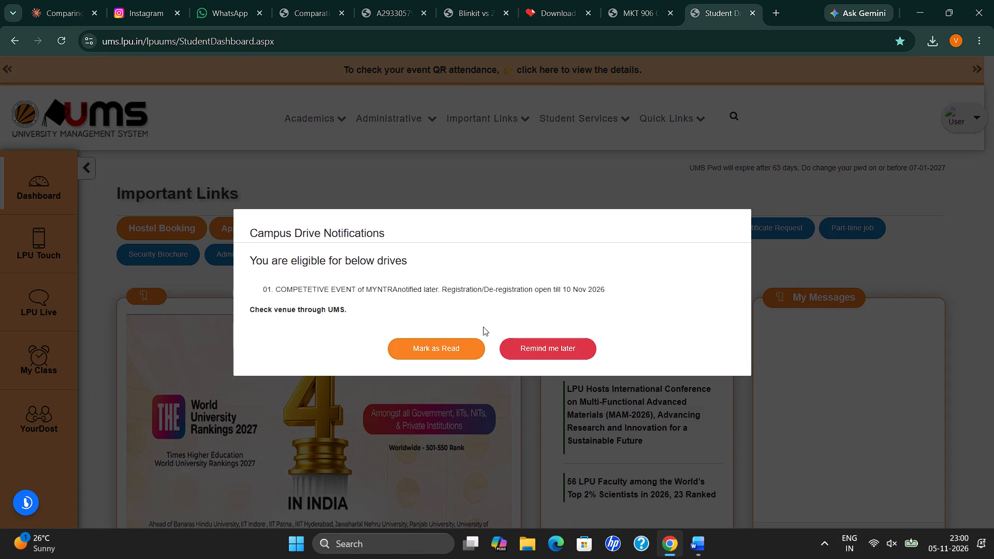
Mark the campus drive notification as read and dismiss the update message.
click(448, 343)
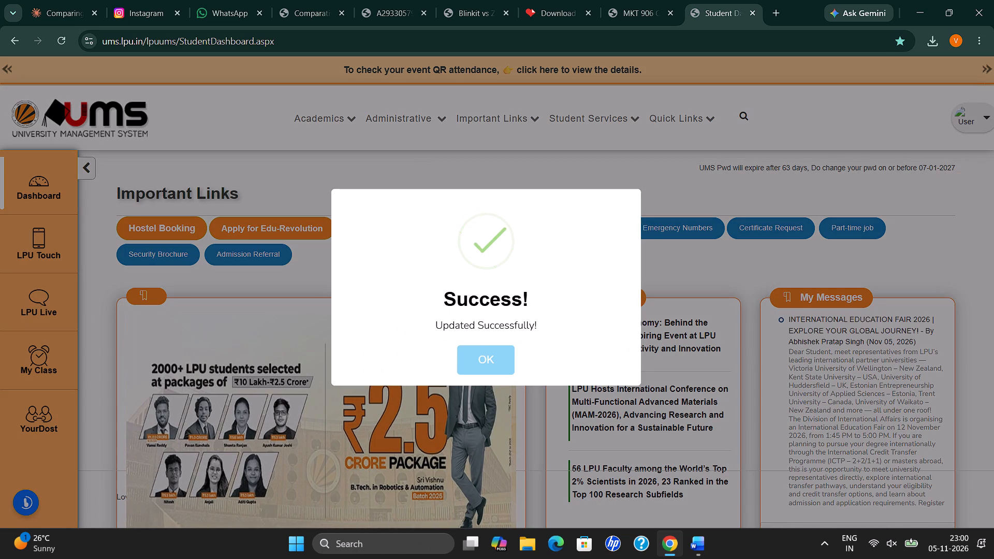
click(479, 340)
click(489, 356)
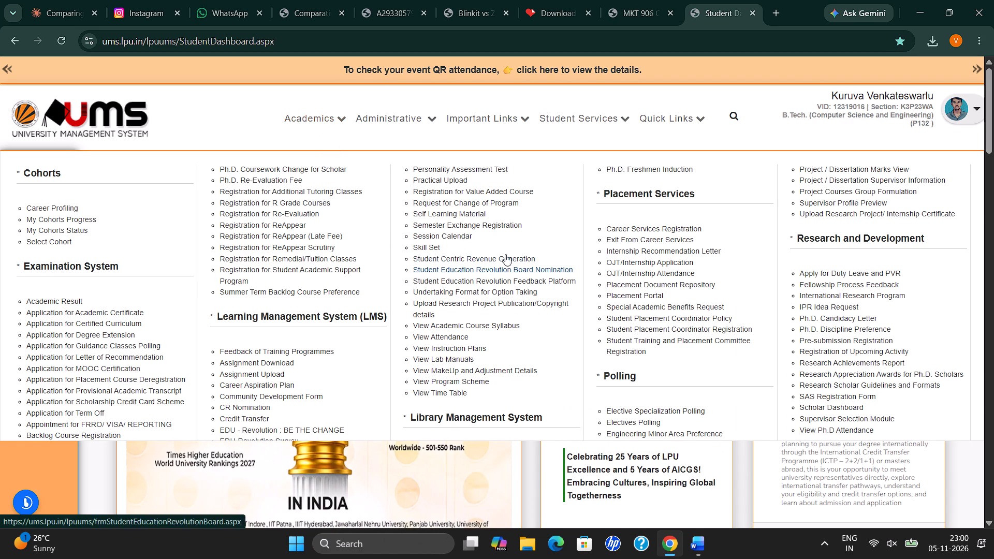
Open the Assignment Upload page and choose the course MKT906::SOCIAL MEDIA MARKETING with the teacher whose name carries the title Dr.
click(265, 371)
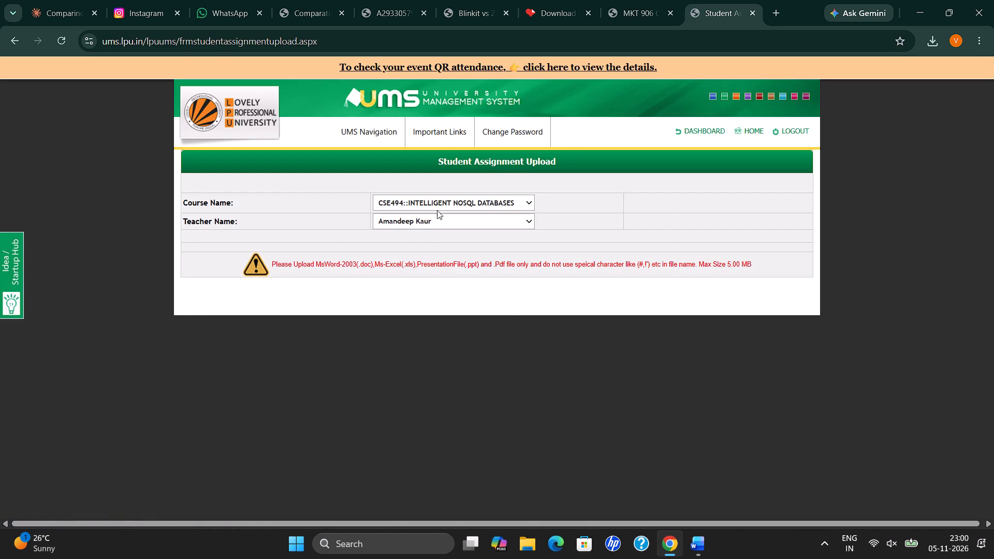
click(437, 210)
click(440, 269)
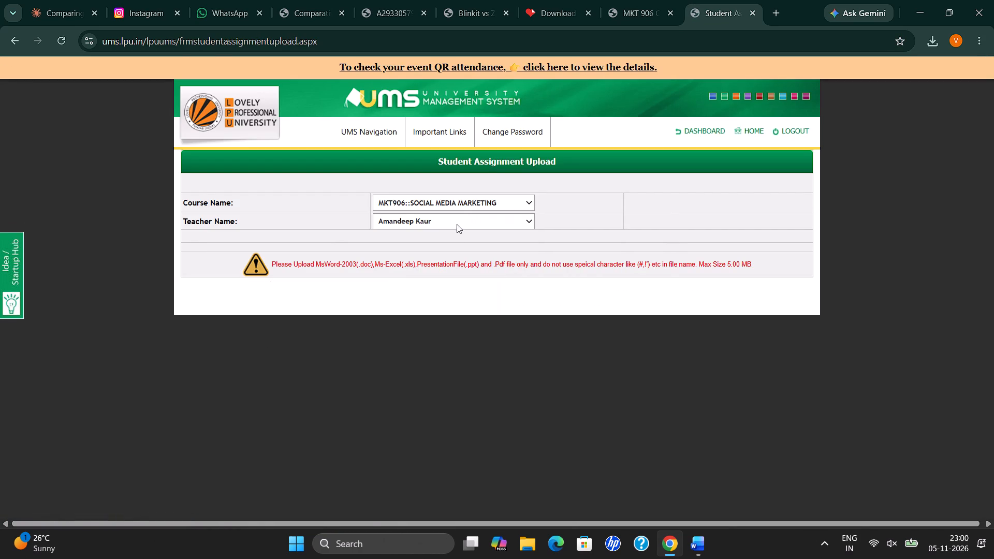
click(458, 223)
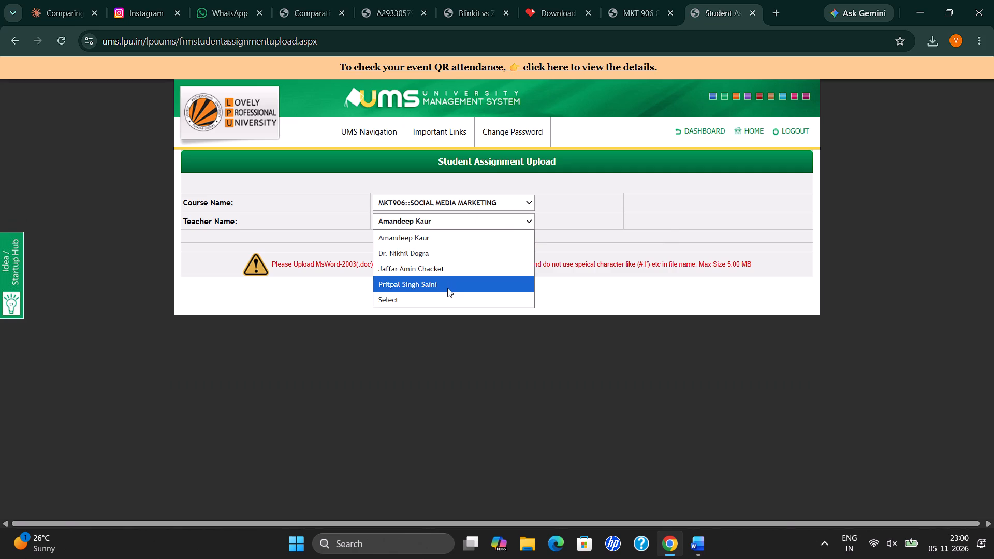
click(447, 258)
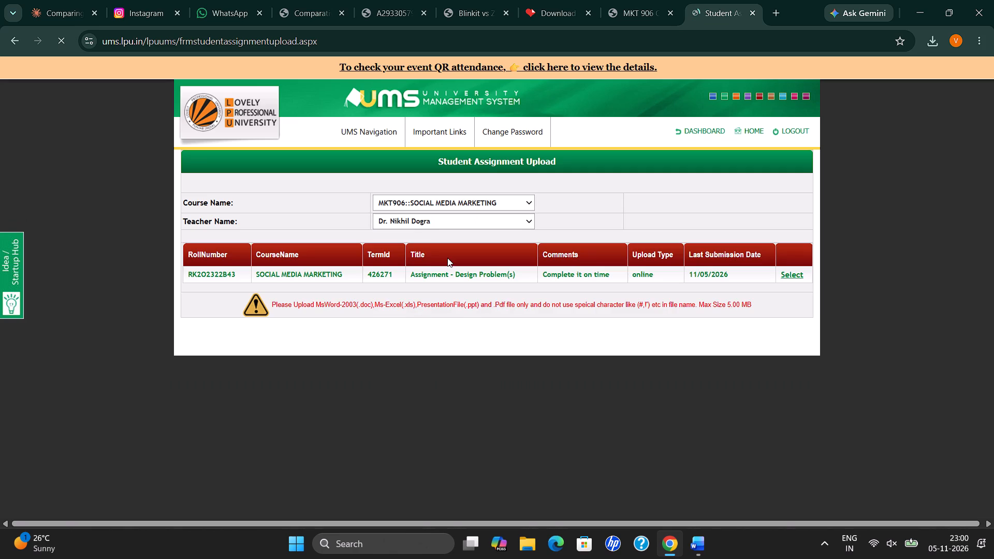
Submit the MKT 906 CA2 PDF from Downloads for the assignment "Assignment - Design Problem(s)".
click(794, 269)
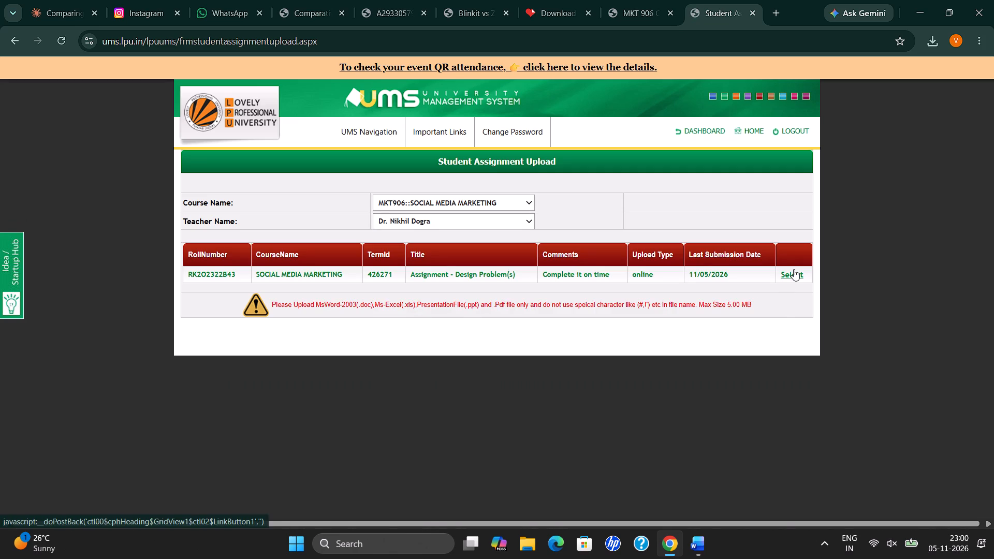
click(434, 260)
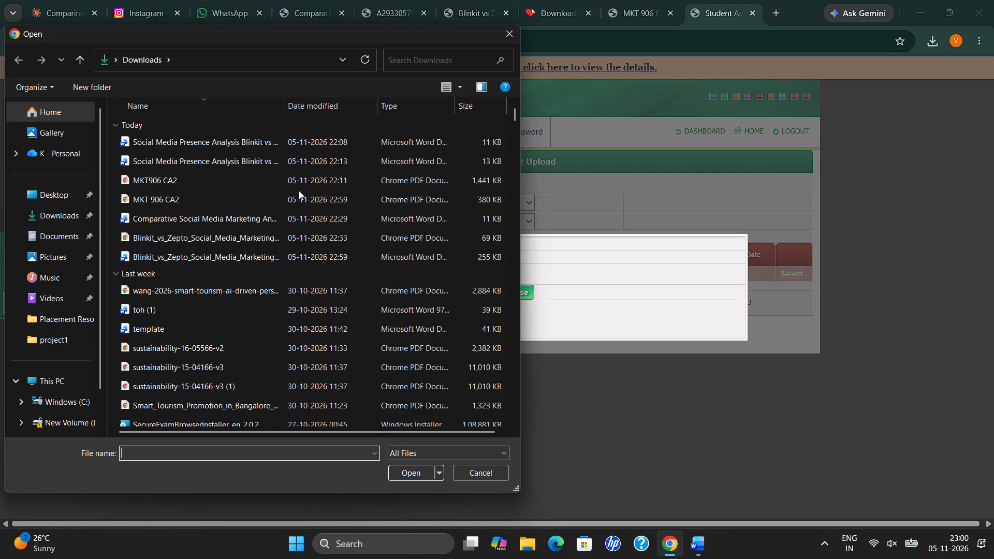
click(300, 194)
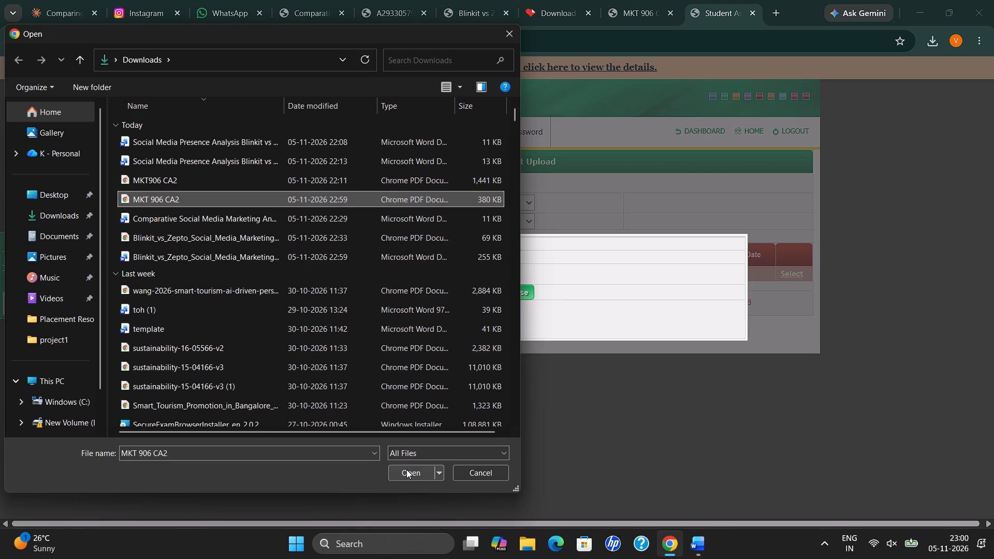
click(406, 469)
click(479, 292)
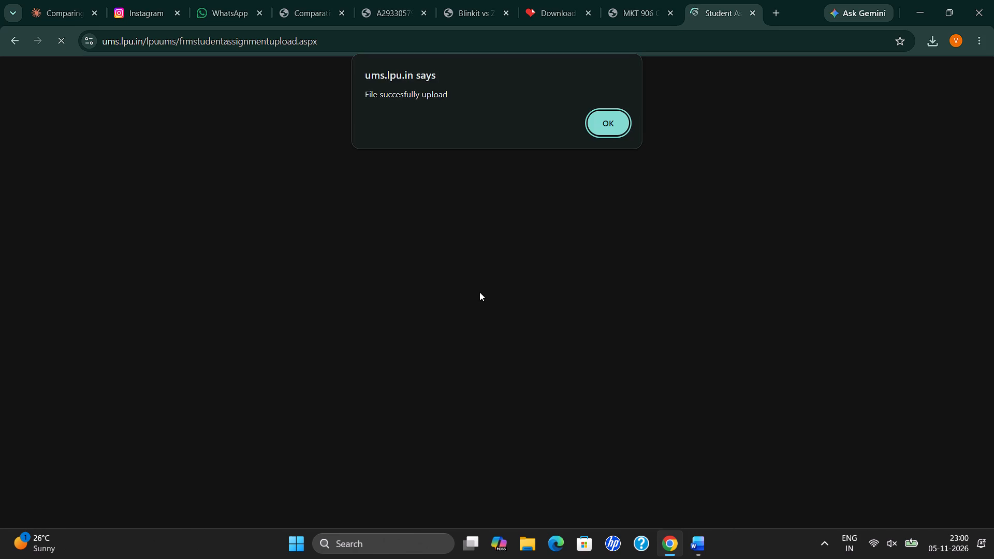
click(609, 112)
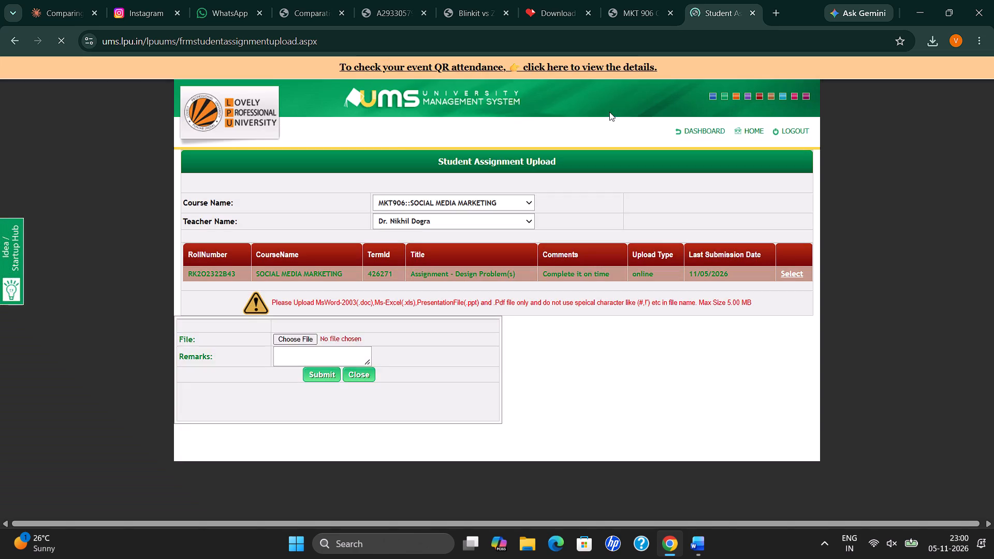
Close the browser window with all its open tabs.
click(993, 0)
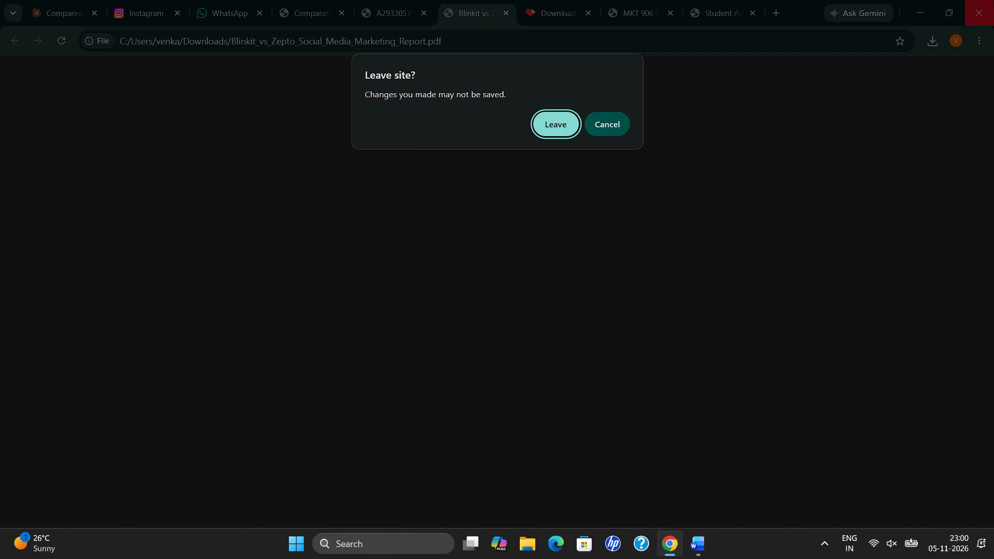